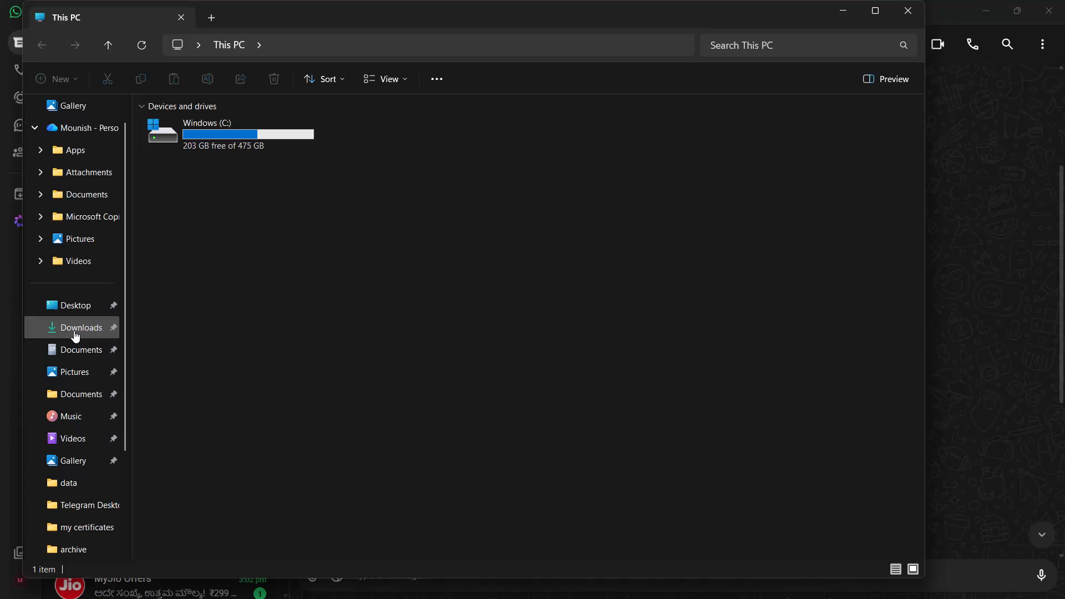
Open the most recent NLP Project Report PDF from the Downloads folder and view its cover page.
left_click(74, 331)
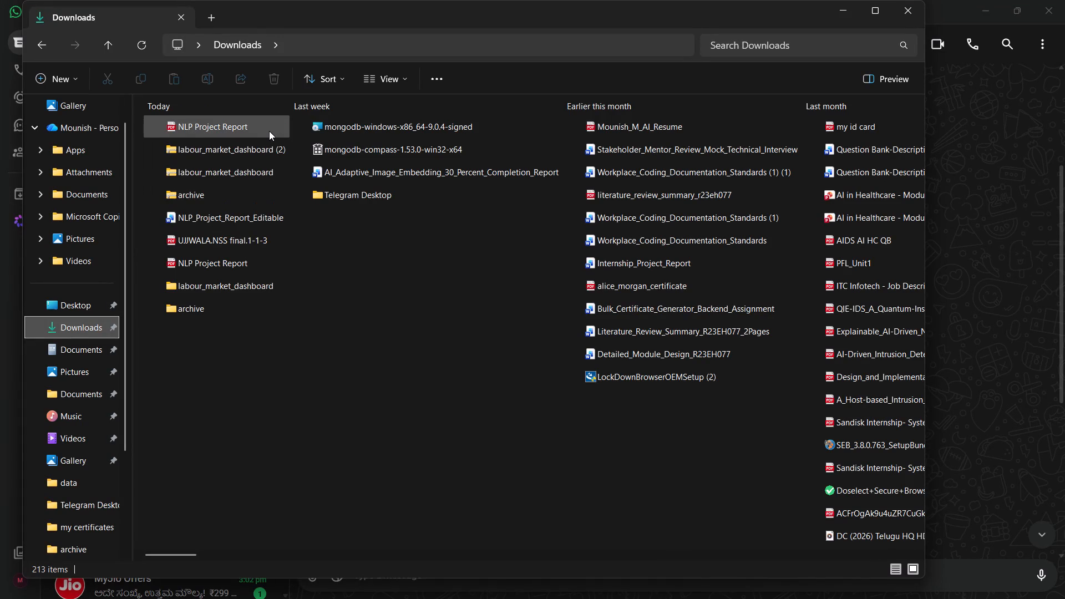
double_click(269, 131)
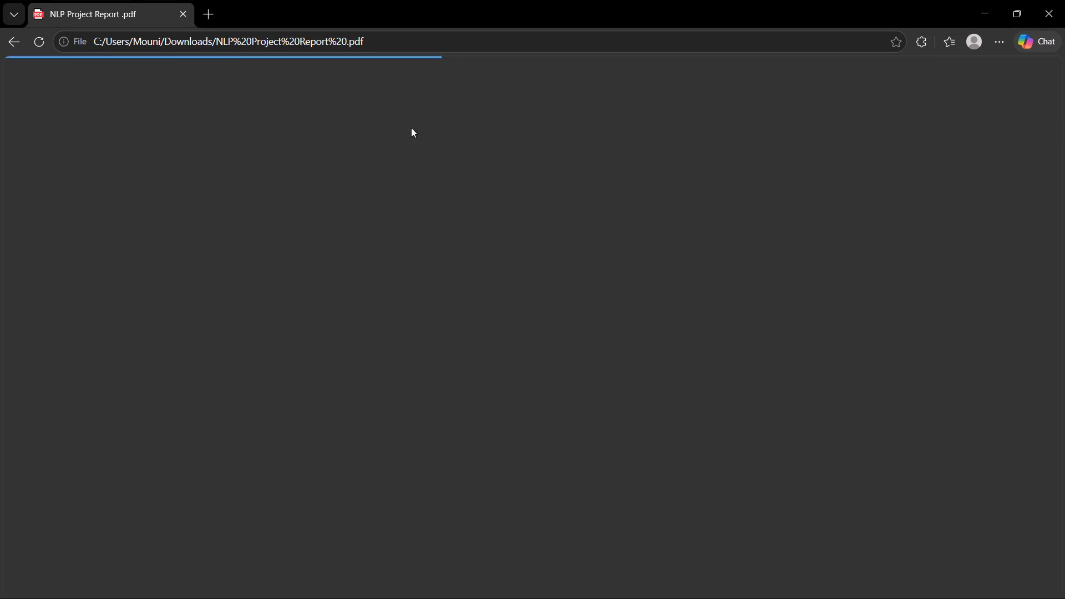
scroll(550, 287, "up", 4)
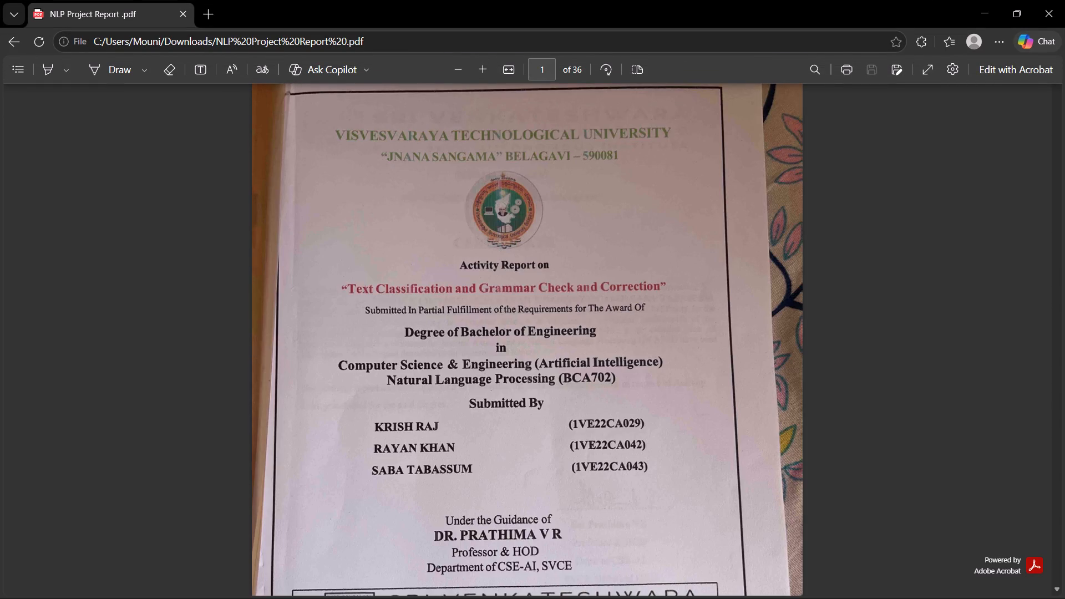
scroll(550, 287, "up", 1)
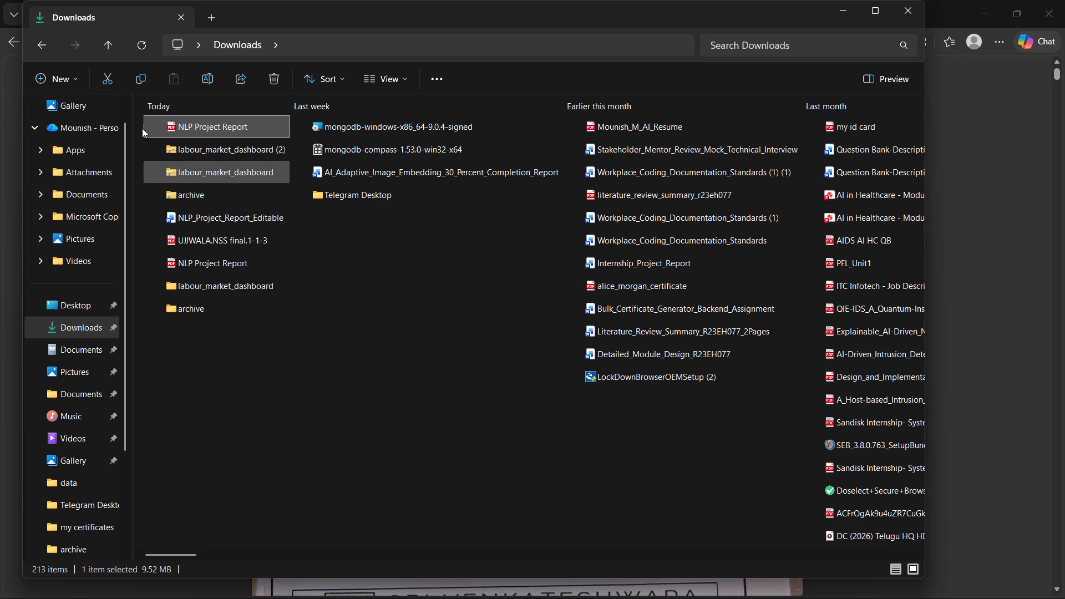
Open the NSS final.1-1-3 PDF from the Downloads folder in File Explorer and examine its cover, certificate and acknowledgement pages.
double_click(219, 238)
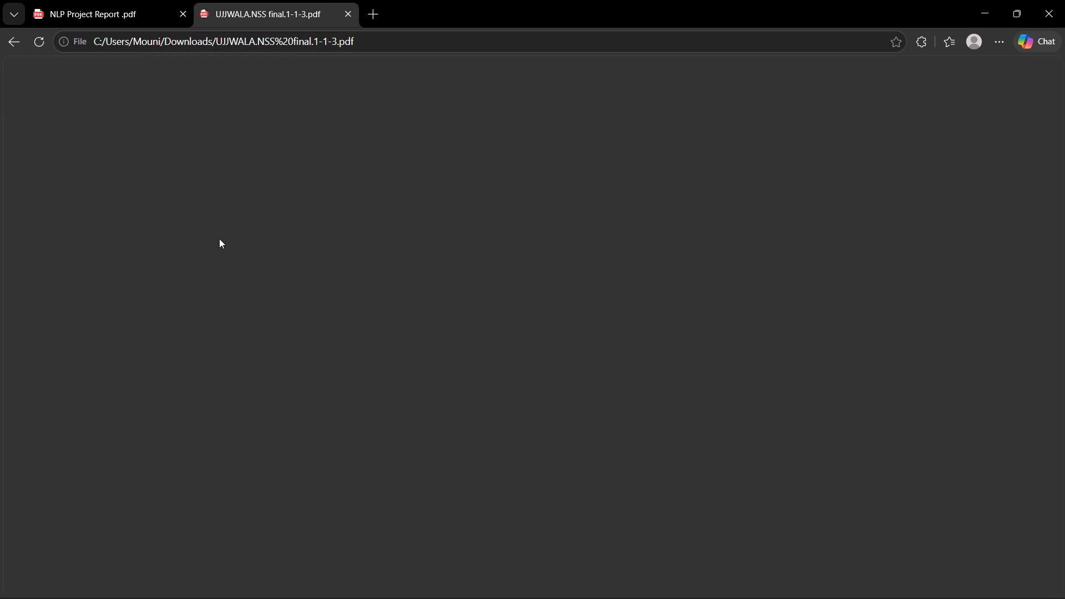
scroll(464, 298, "up", 1)
scroll(464, 298, "down", 2)
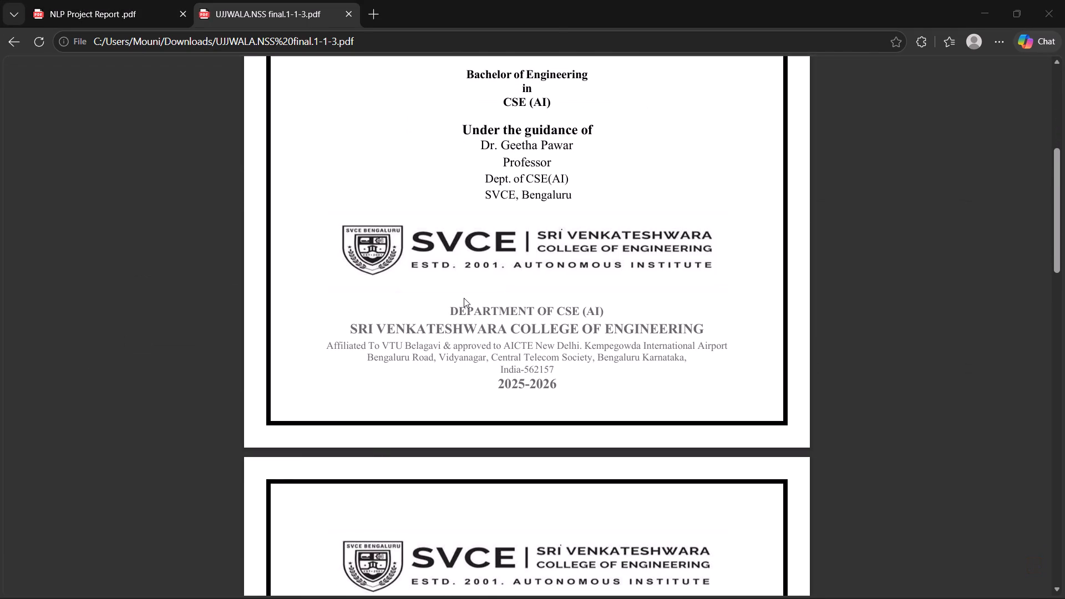
scroll(464, 298, "up", 4)
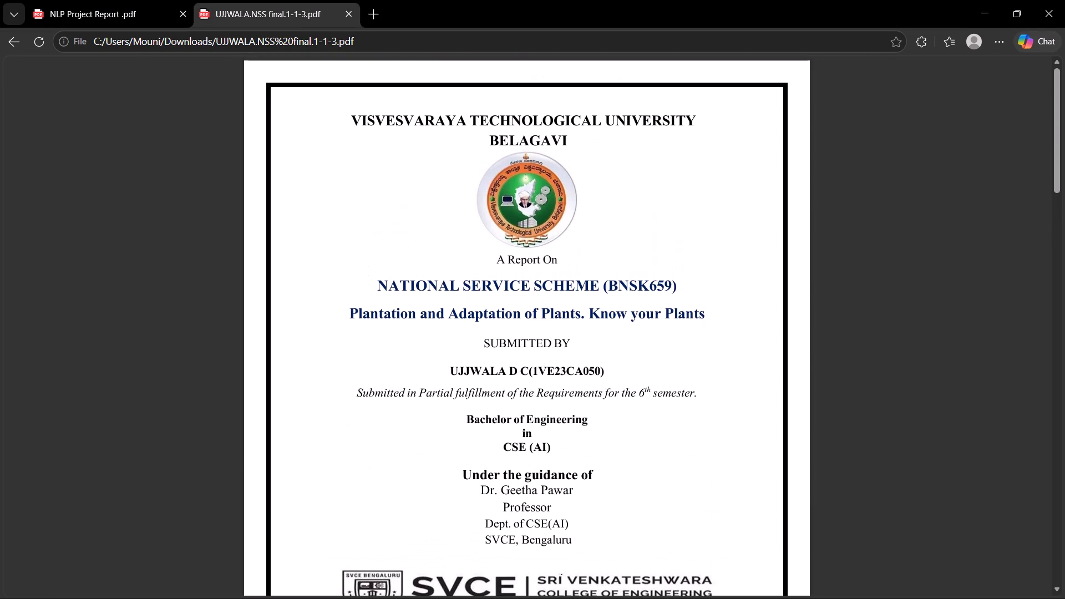
scroll(464, 298, "up", 1)
scroll(464, 298, "down", 8)
scroll(464, 298, "up", 4)
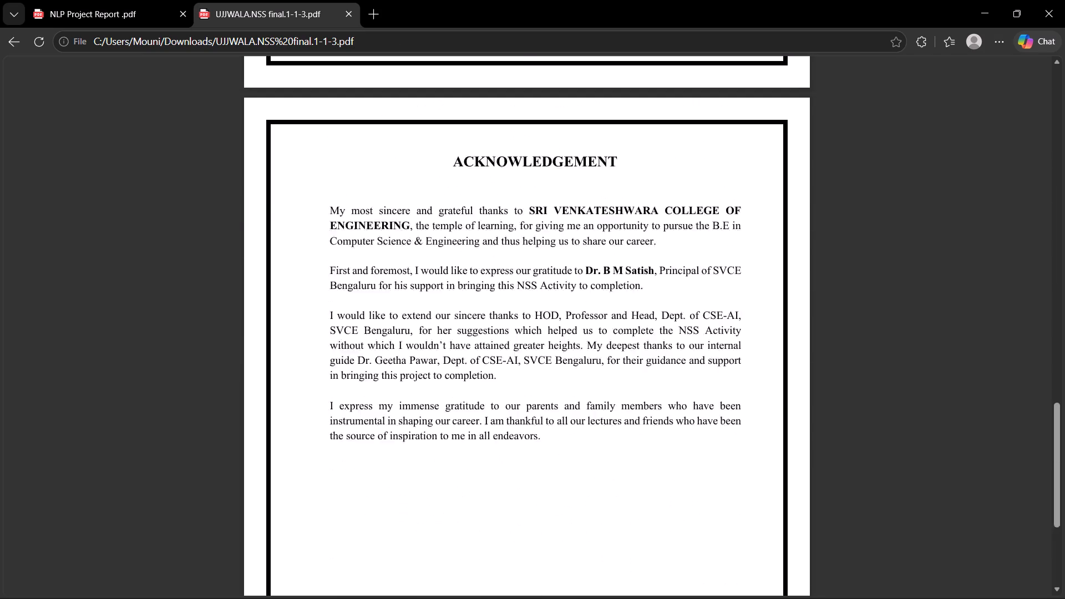
scroll(464, 298, "up", 3)
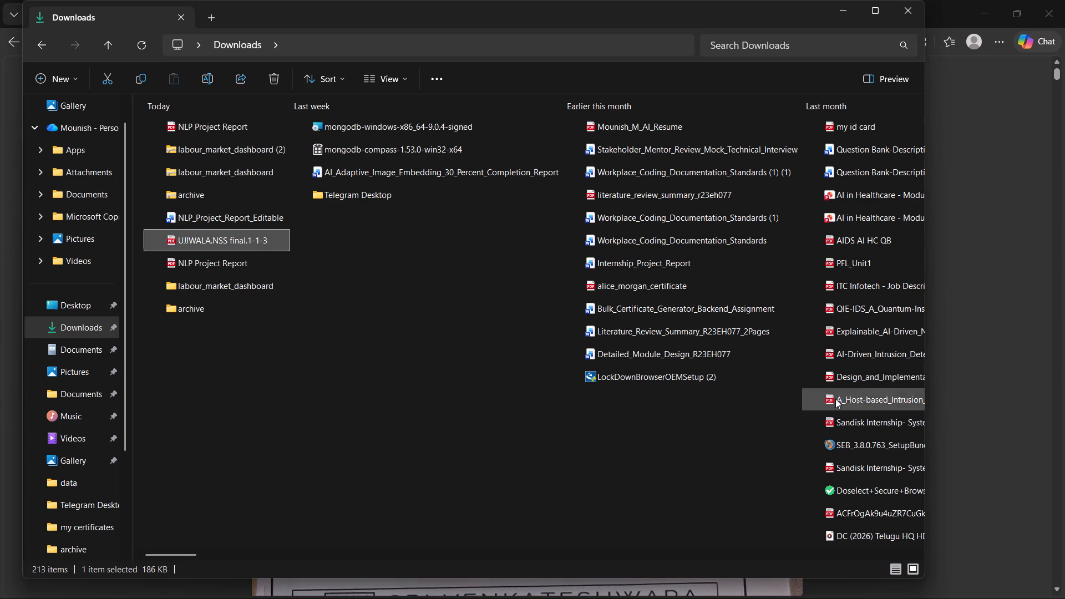
Look through the older files in the Downloads folder in File Explorer.
scroll(763, 488, "left", 16)
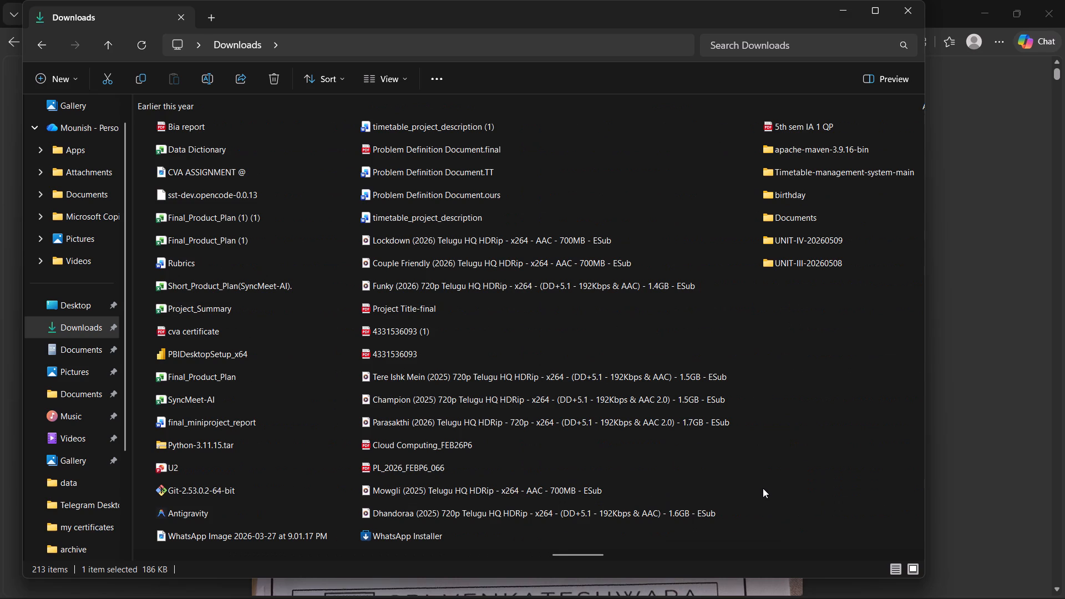
scroll(763, 488, "up", 1)
scroll(763, 488, "down", 2)
scroll(763, 488, "right", 2)
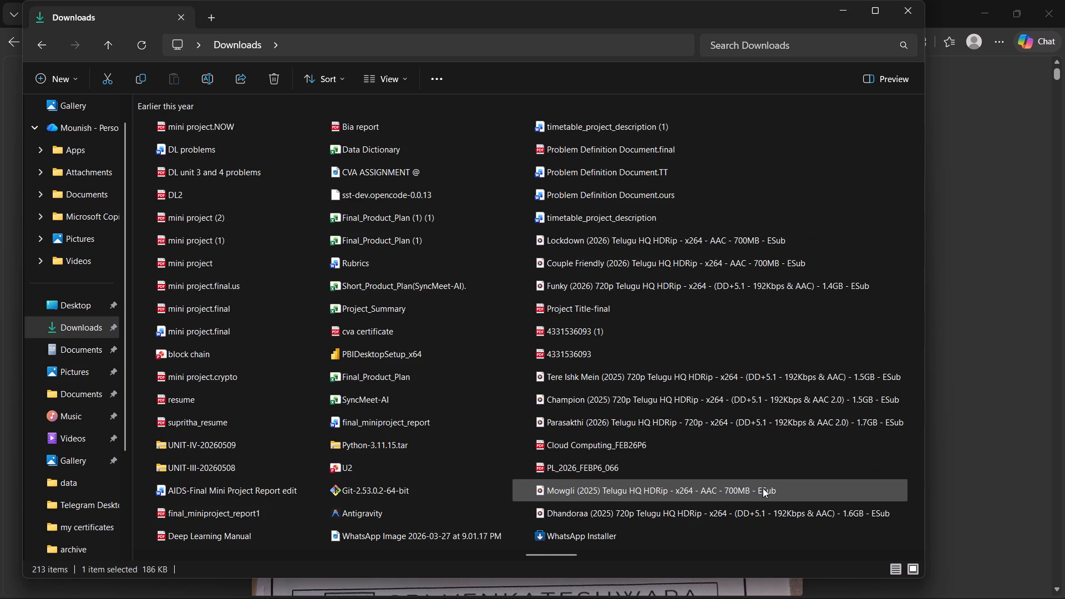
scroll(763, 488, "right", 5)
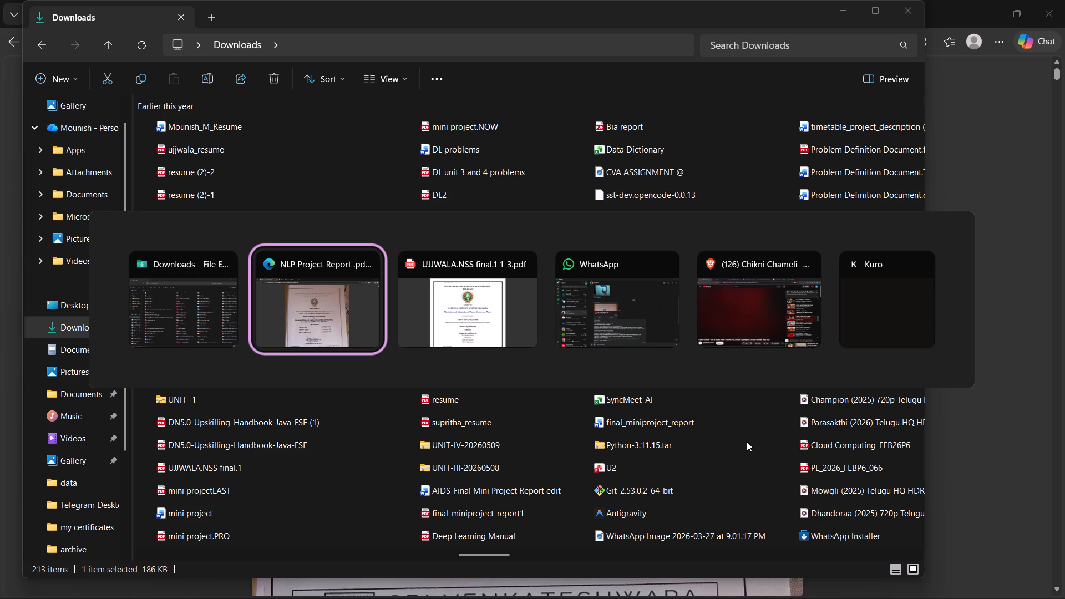
Switch to Google Chrome by launching it from the system search and open the mouni profile.
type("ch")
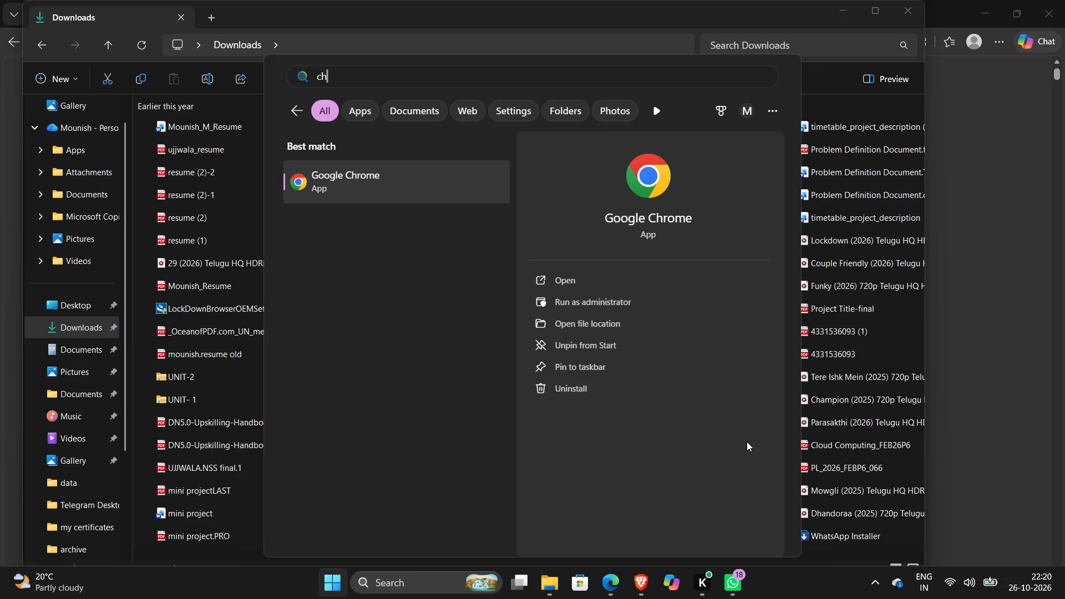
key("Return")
left_click(390, 336)
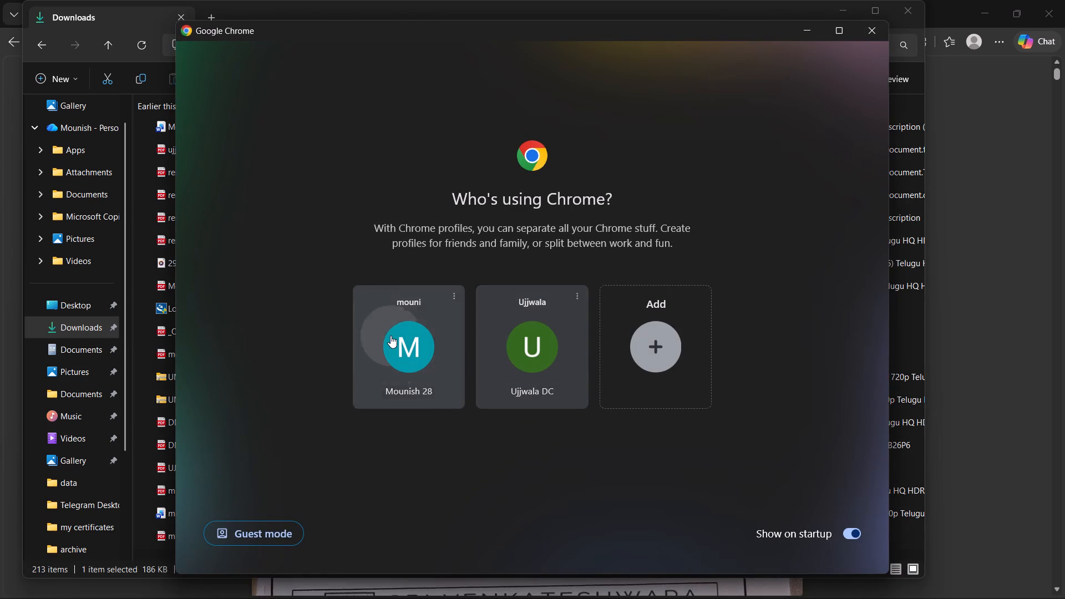
left_click(376, 233)
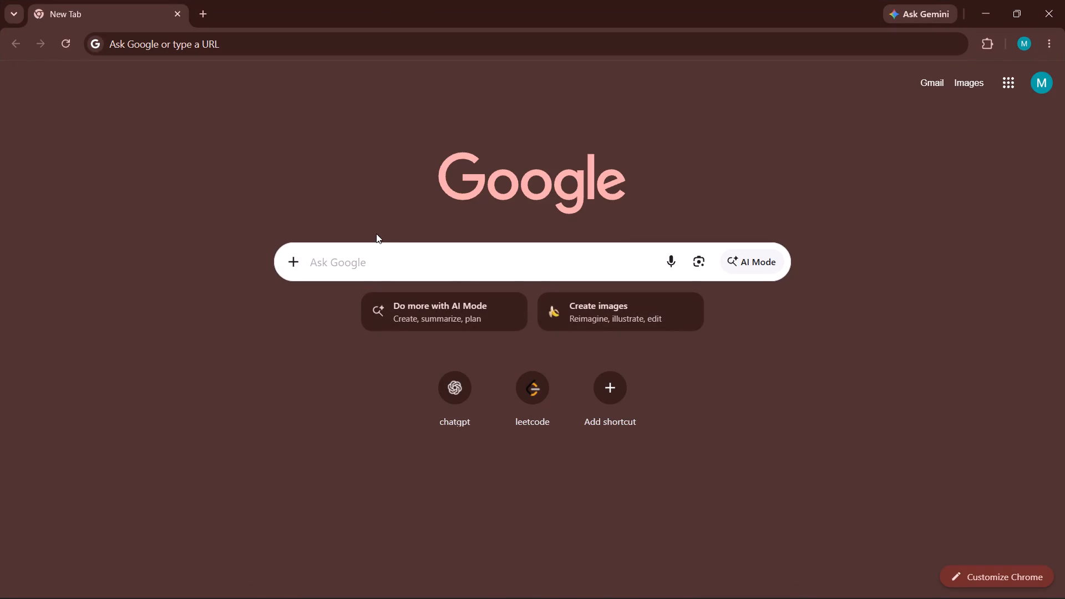
Search Google for "i love pdf" and open iLovePDF's PDF to WORD Converter from the results.
left_click(339, 263)
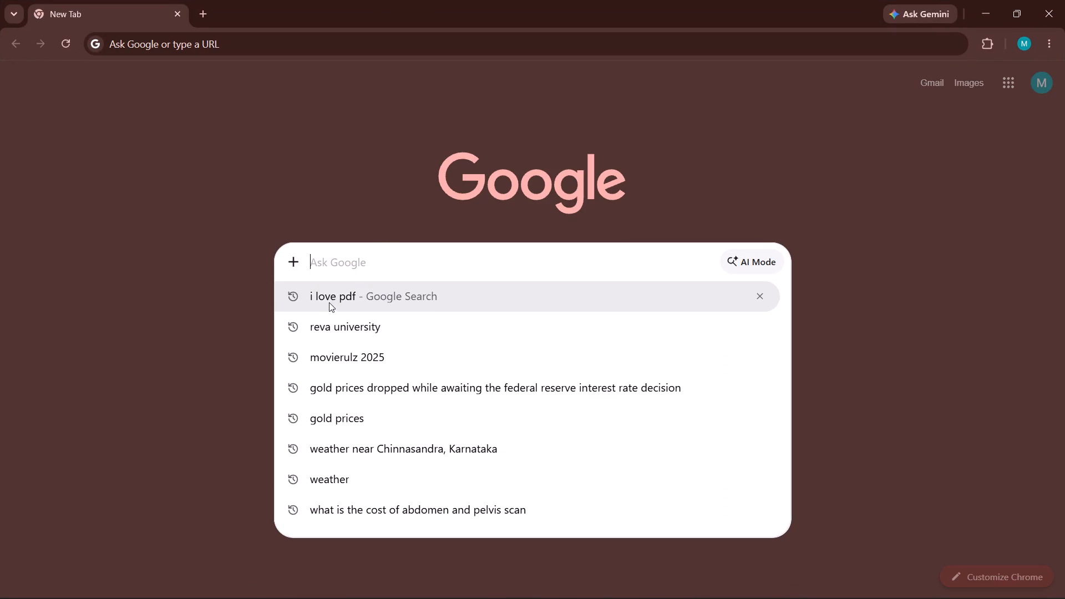
left_click(329, 301)
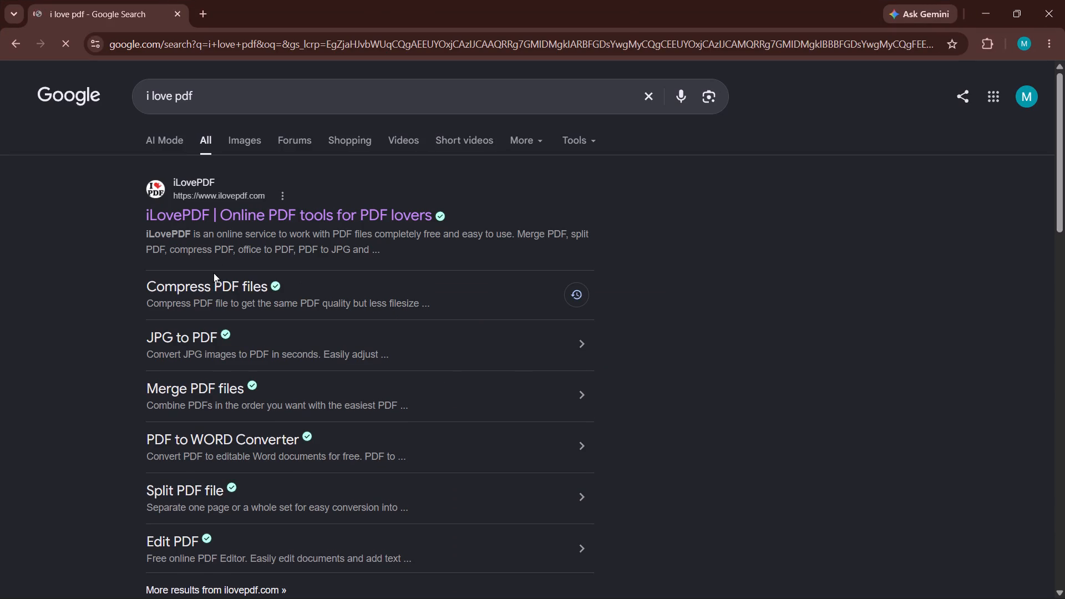
left_click(211, 443)
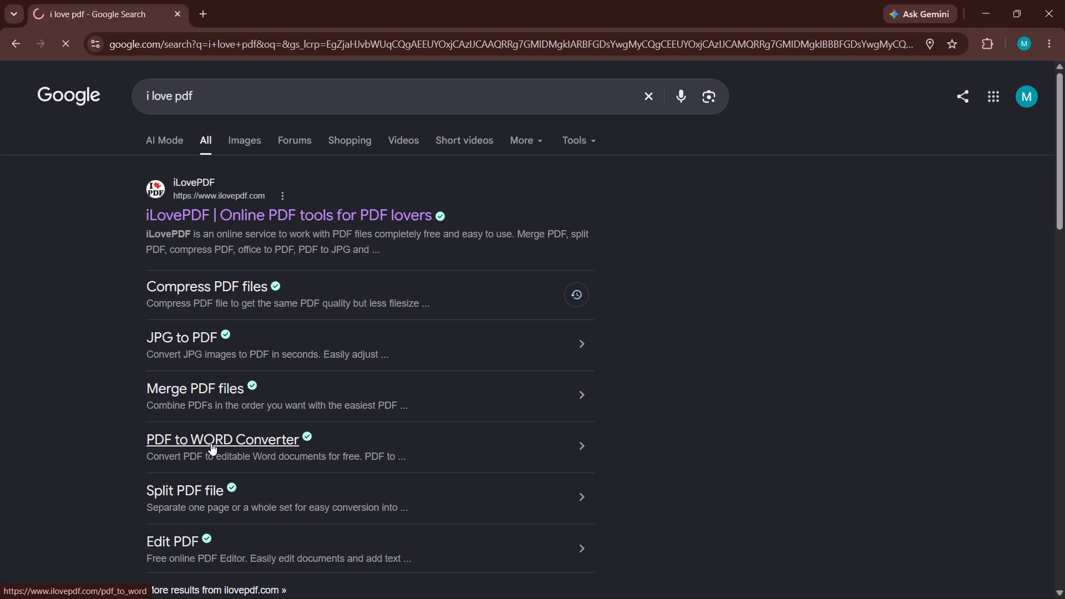
Open the file selection for the PDF to convert to Word.
left_click(523, 257)
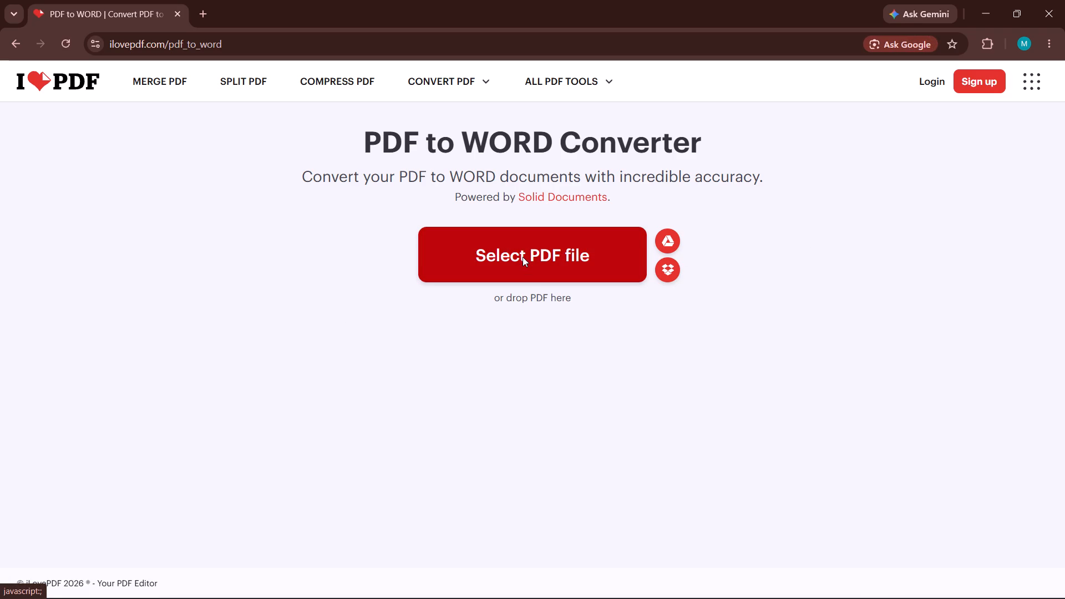
In Chrome, upload the NSS final.1 PDF from the Downloads folder to iLovePDF's PDF to Word converter.
type("ujj")
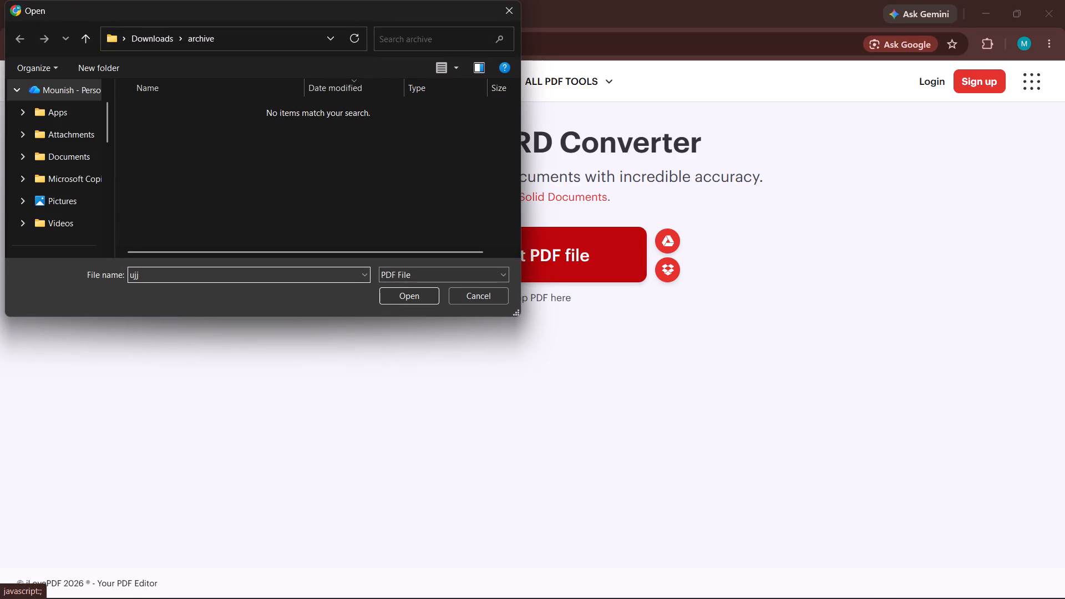
scroll(58, 161, "down", 1)
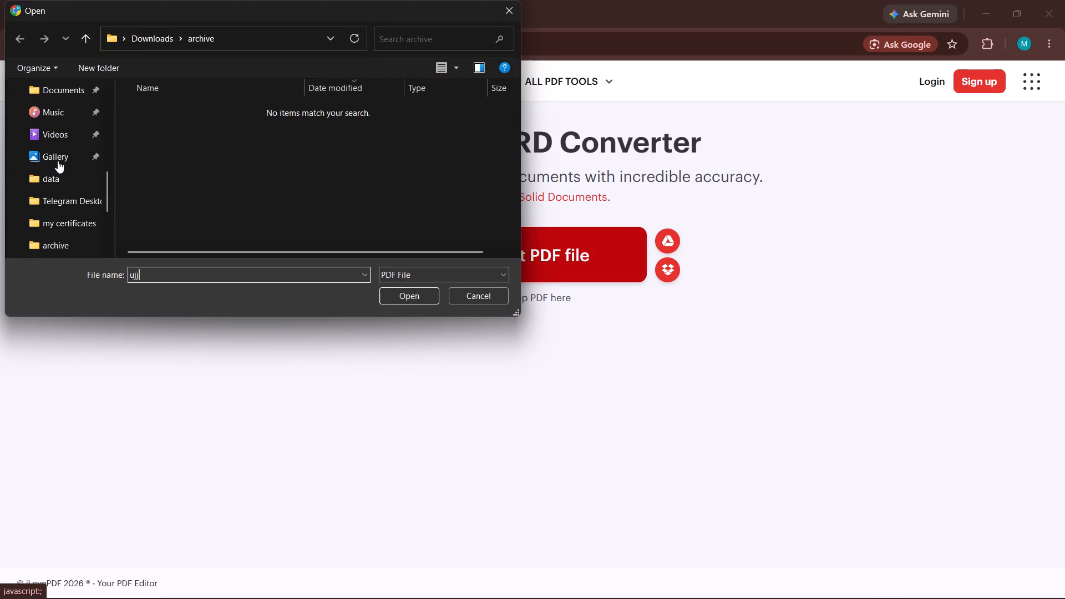
scroll(58, 161, "up", 1)
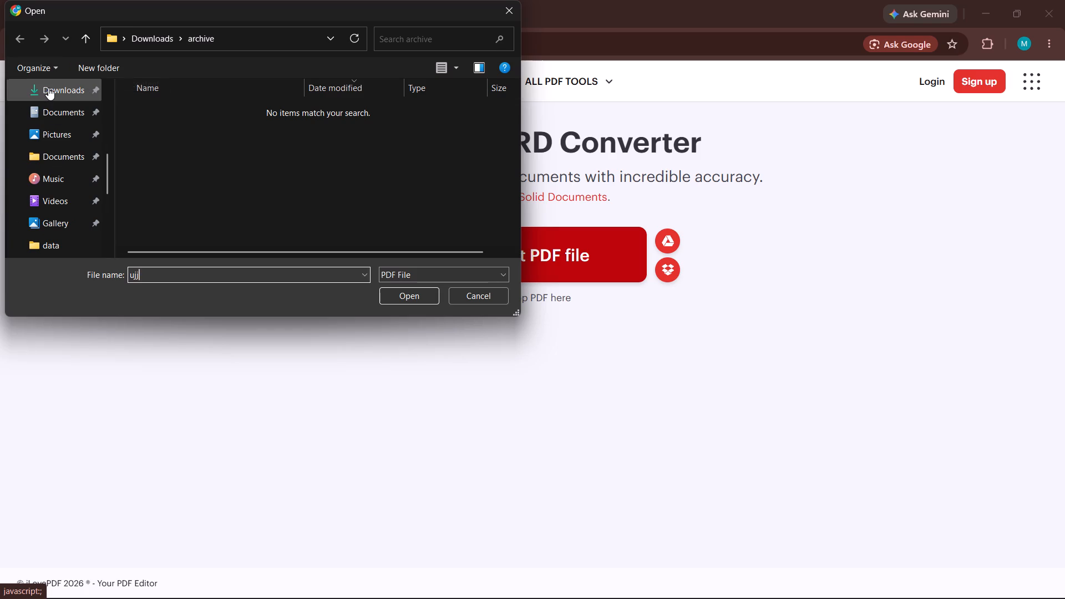
left_click(48, 88)
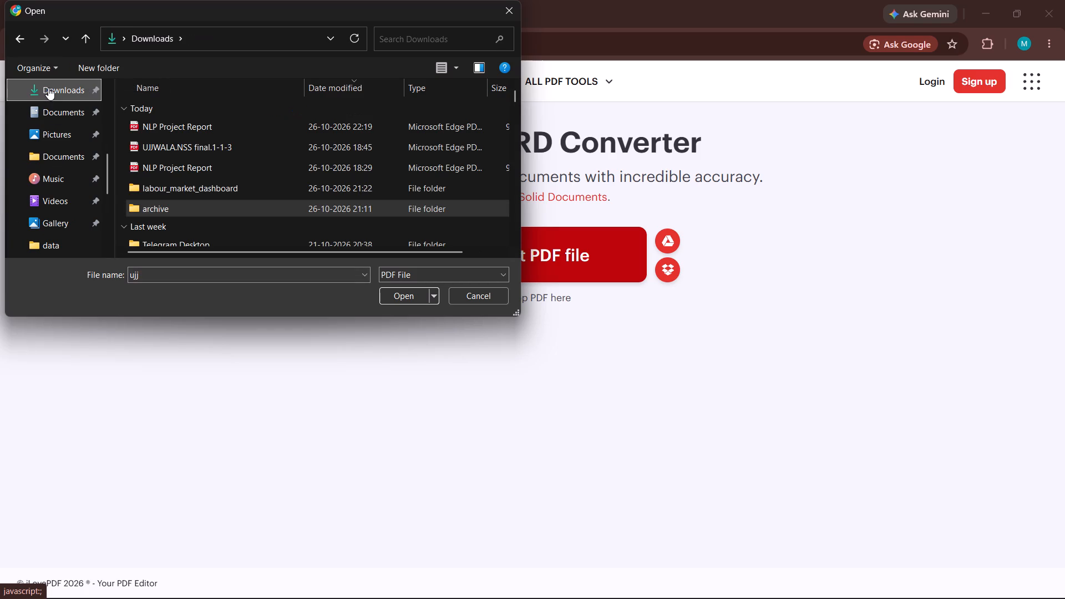
key("BackSpace")
key("BackSpace")
key("BackSpace")
key("BackSpace")
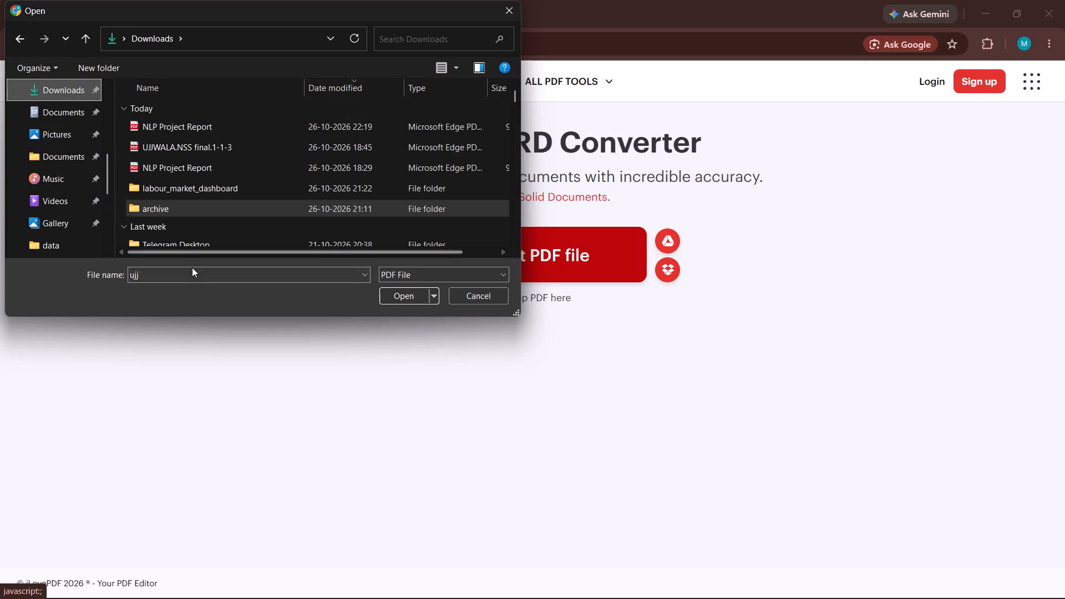
left_click(195, 271)
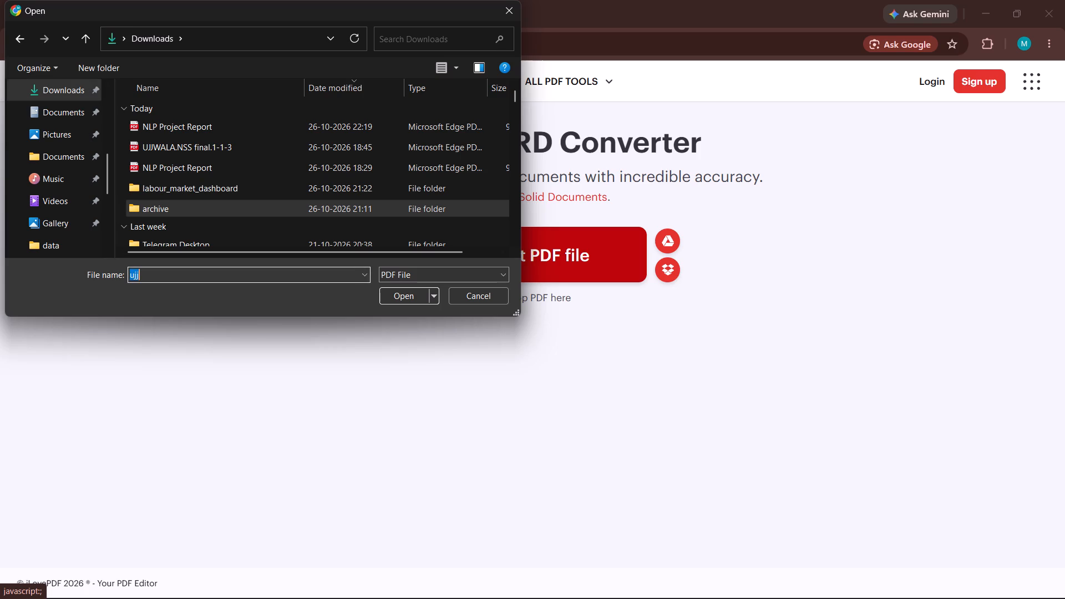
key("BackSpace")
type("ujj")
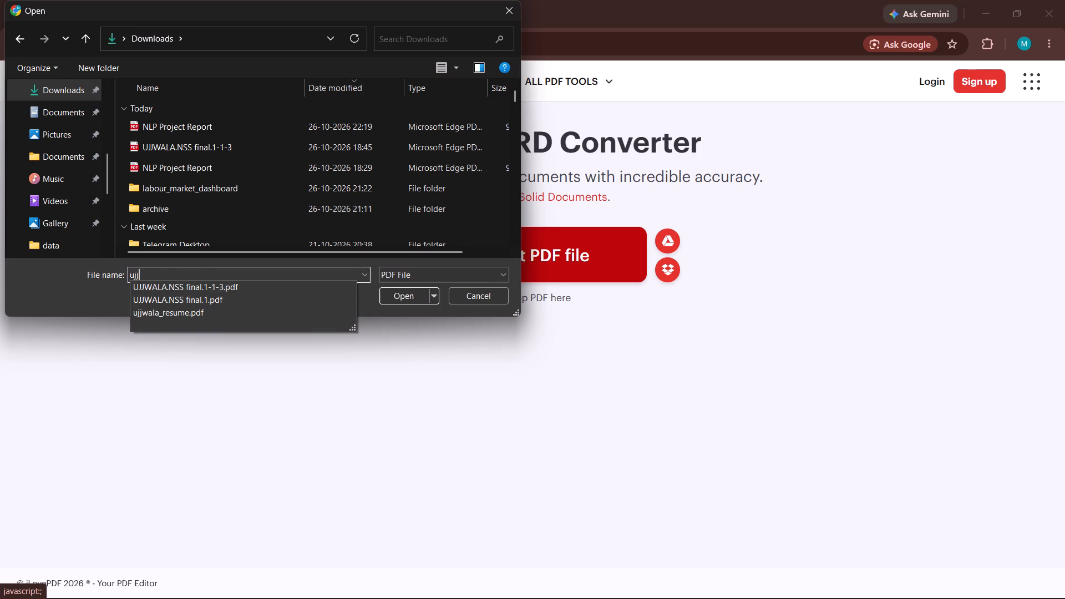
left_click(171, 298)
left_click(171, 298)
key("Return")
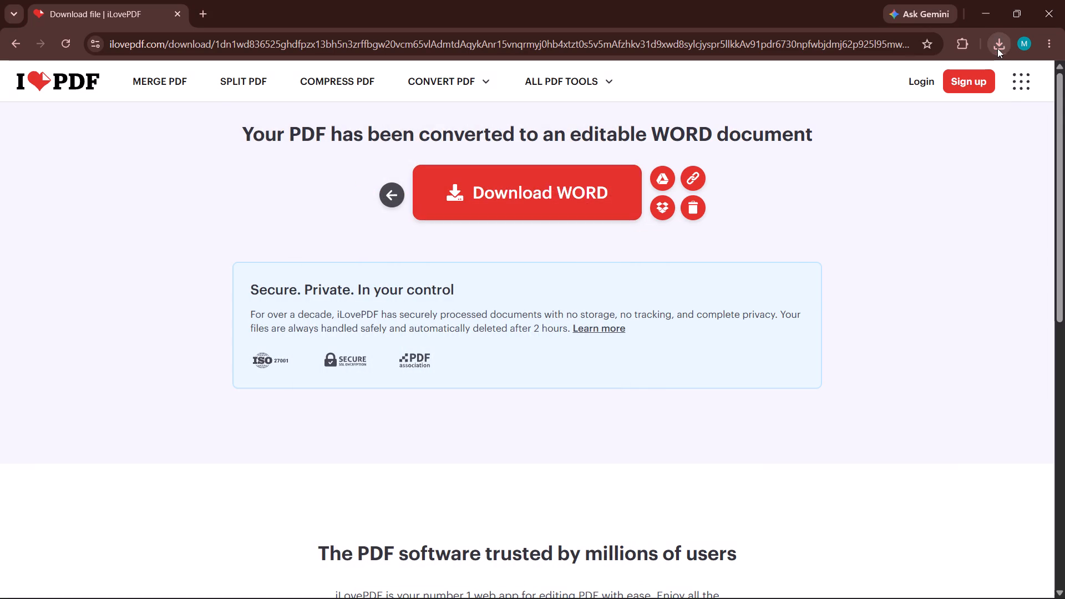
left_click(982, 109)
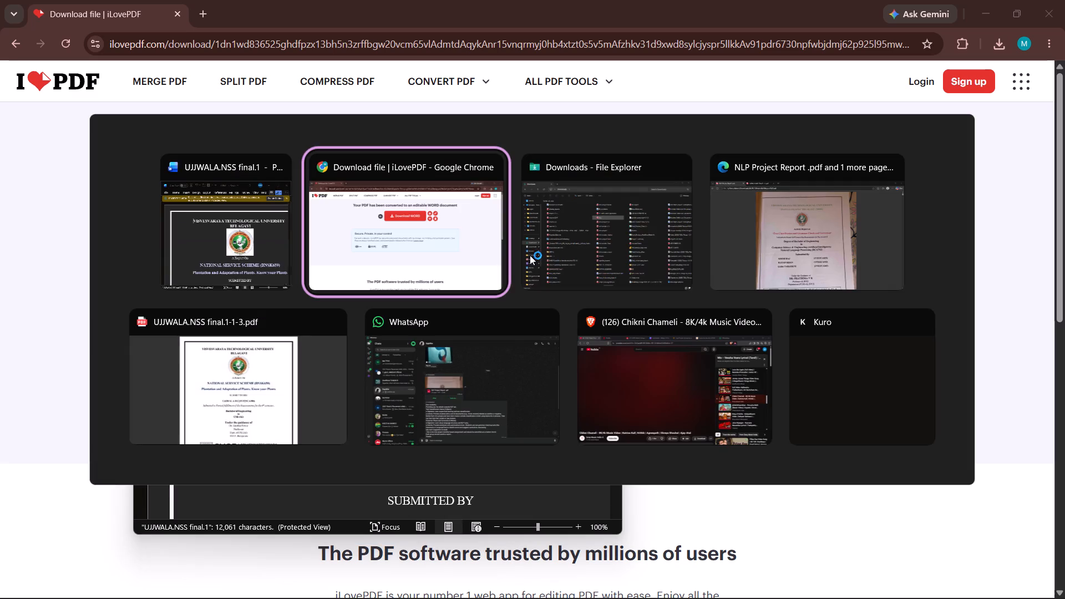
left_click(1064, 0)
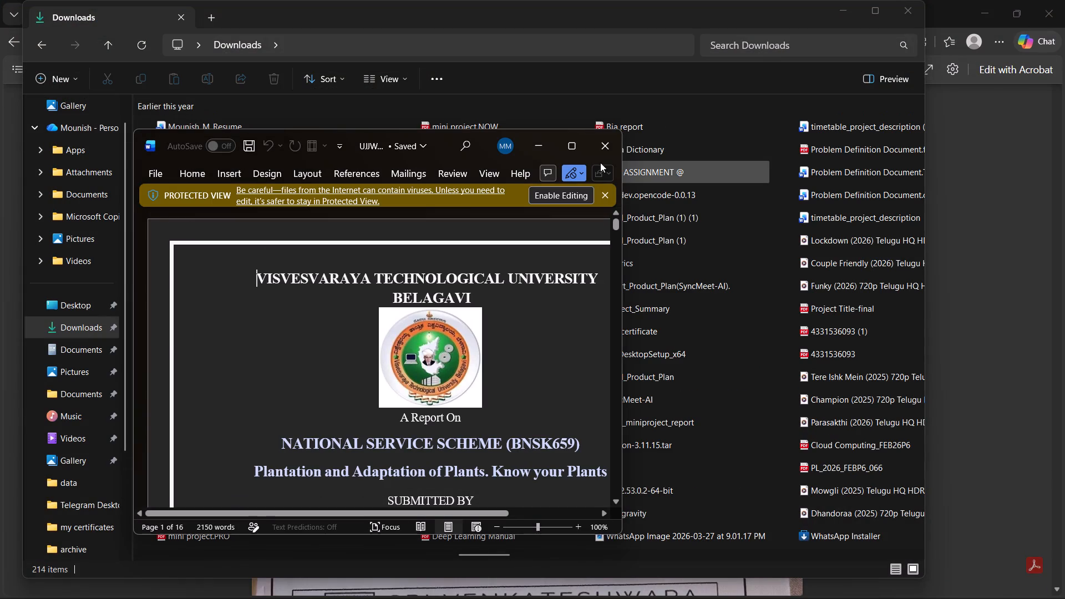
left_click(571, 150)
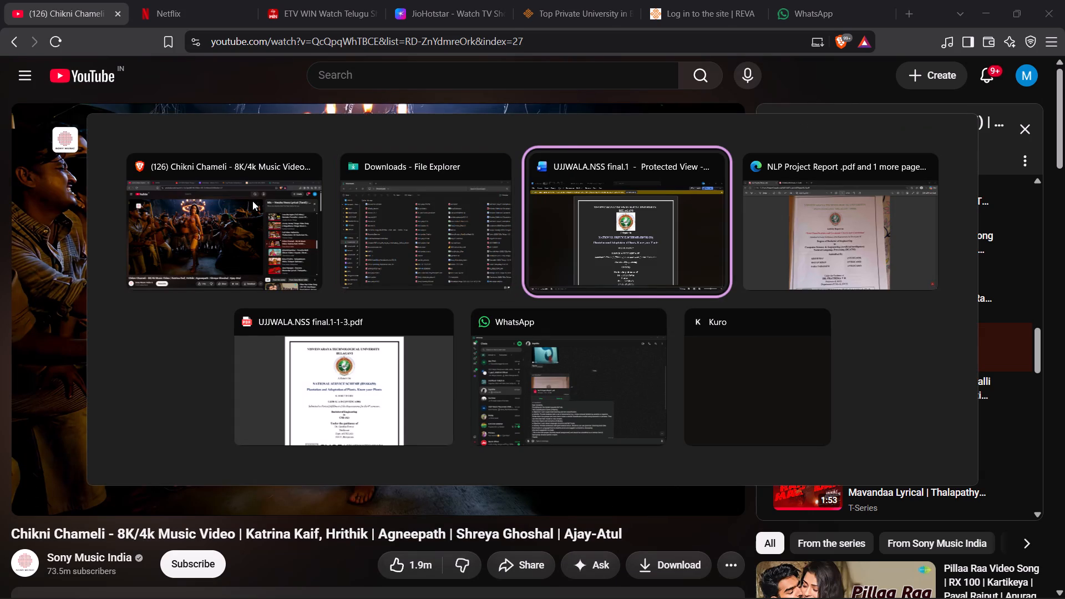
left_click(537, 59)
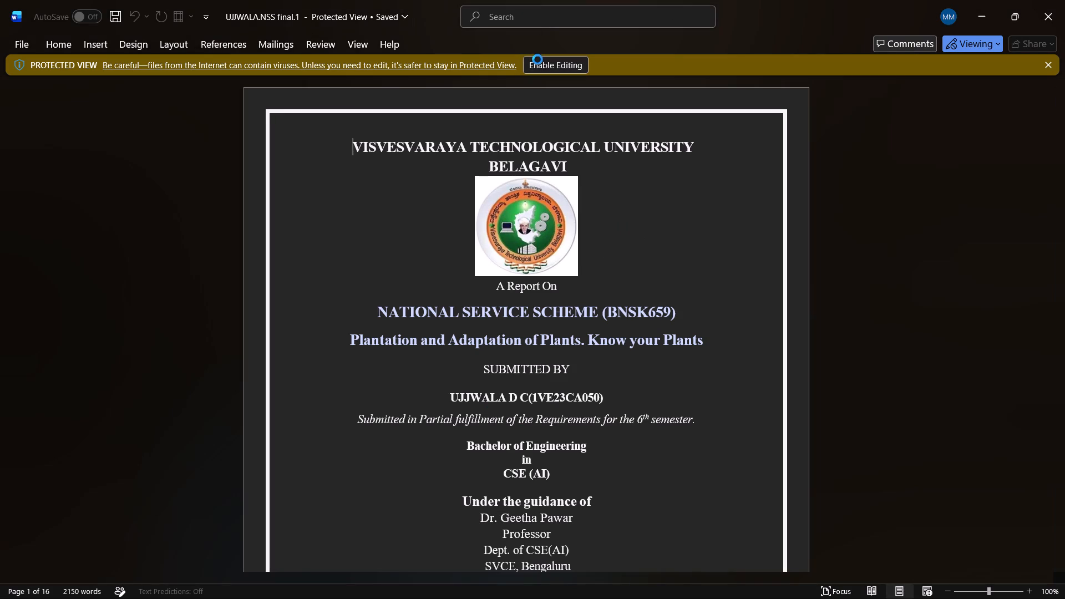
scroll(635, 236, "up", 1)
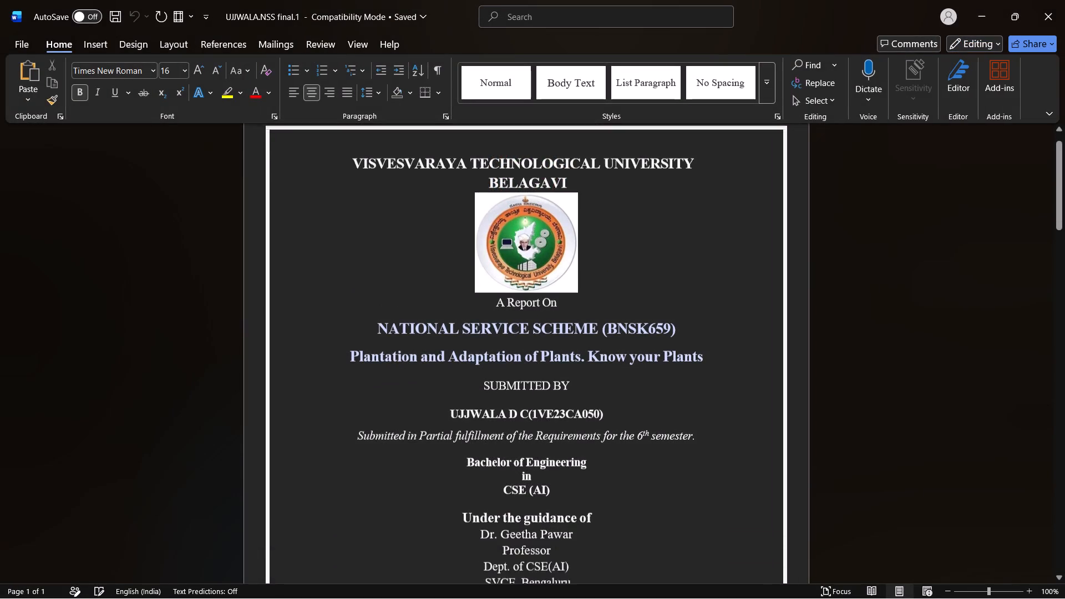
scroll(635, 236, "up", 1)
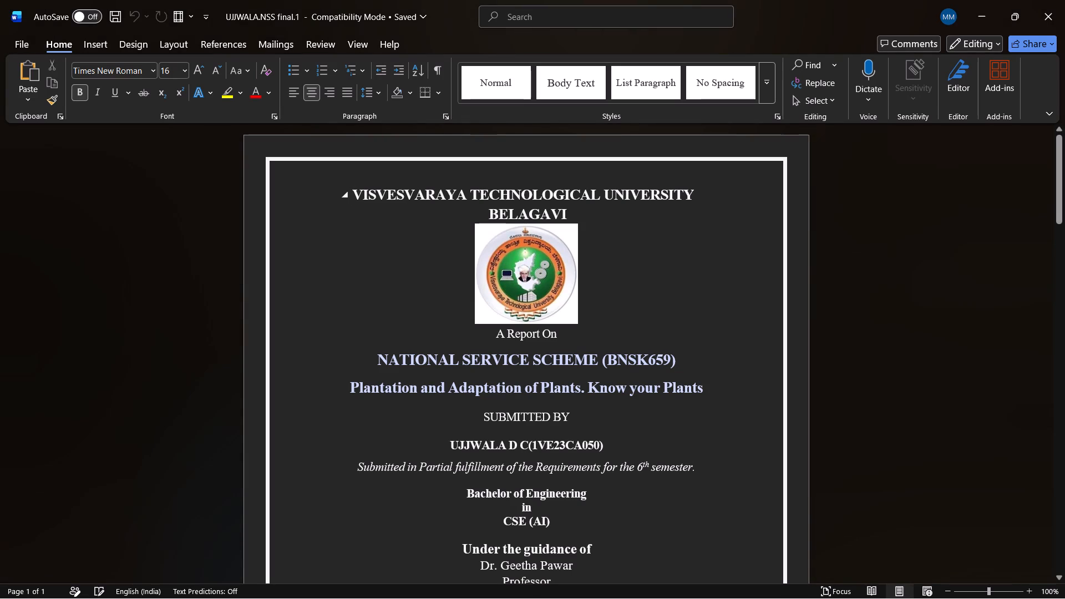
left_click(463, 215)
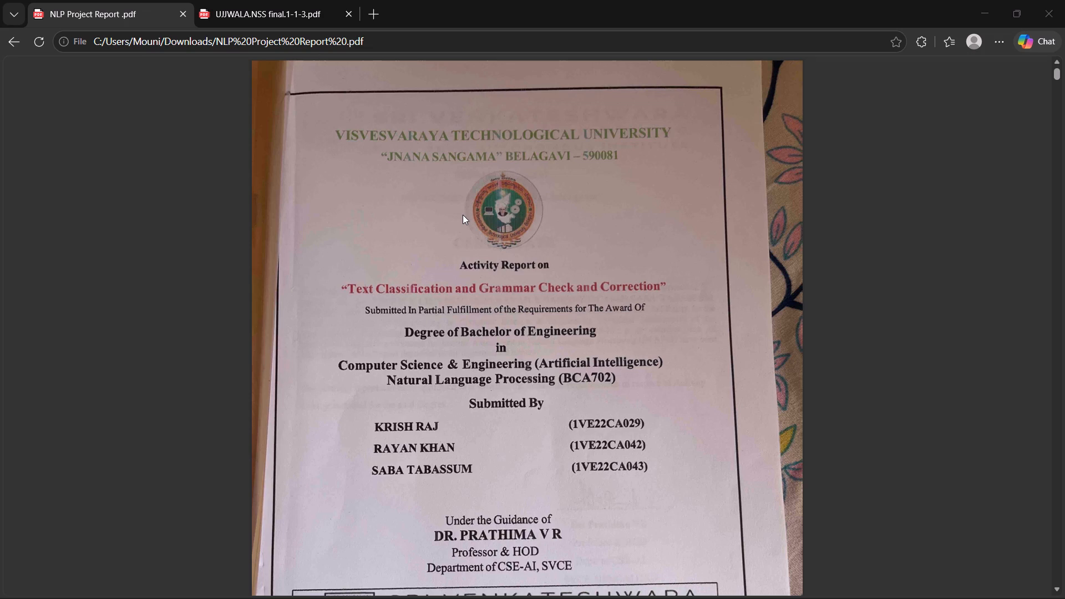
Switch to Edge and review the cover page of the NLP Project Report PDF.
scroll(463, 215, "down", 2)
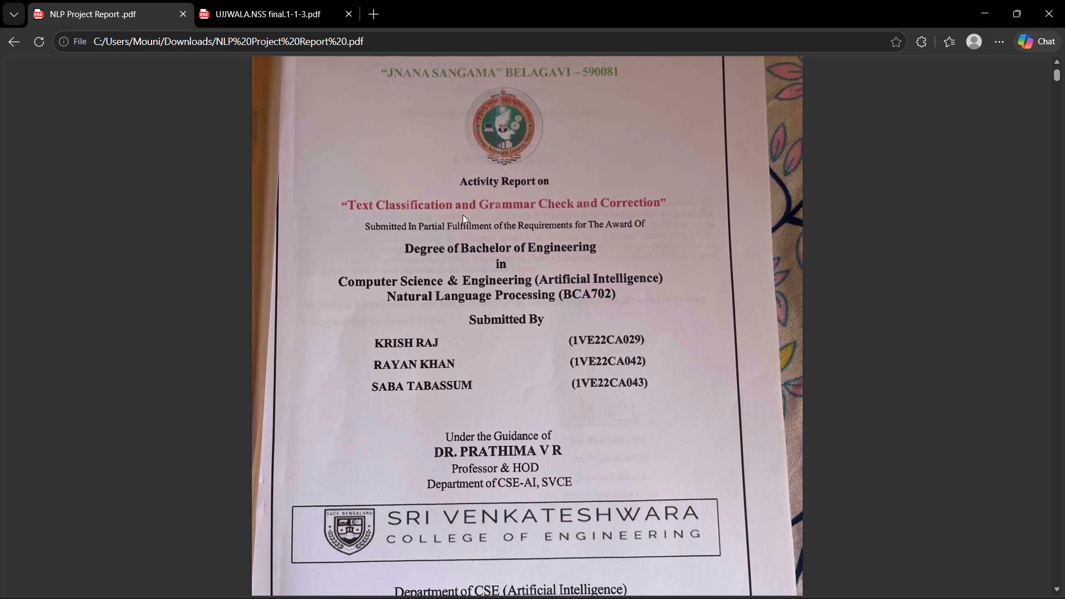
scroll(463, 215, "down", 1)
scroll(463, 215, "up", 1)
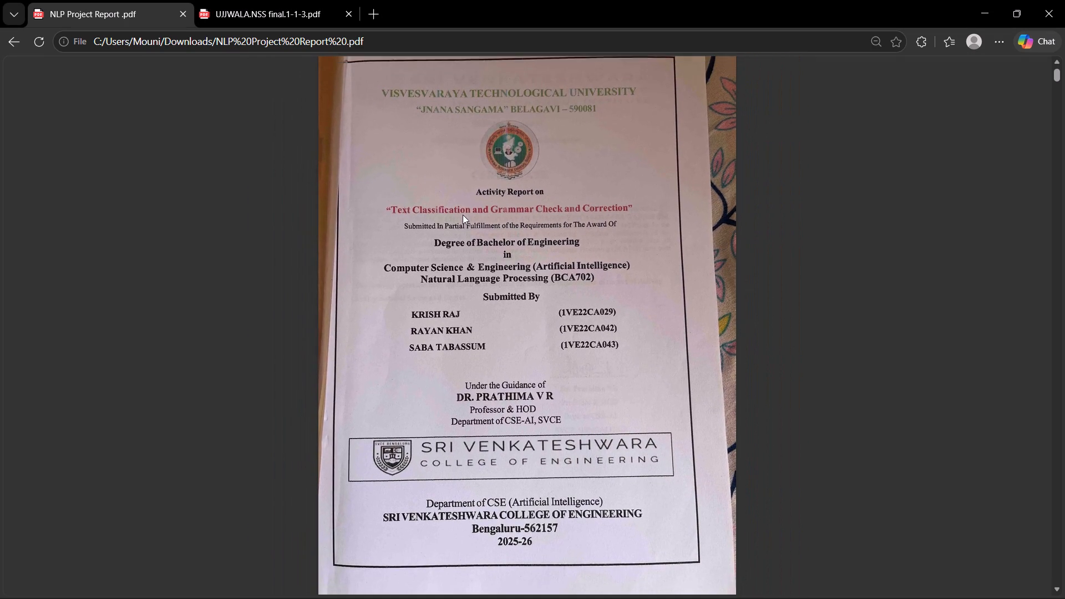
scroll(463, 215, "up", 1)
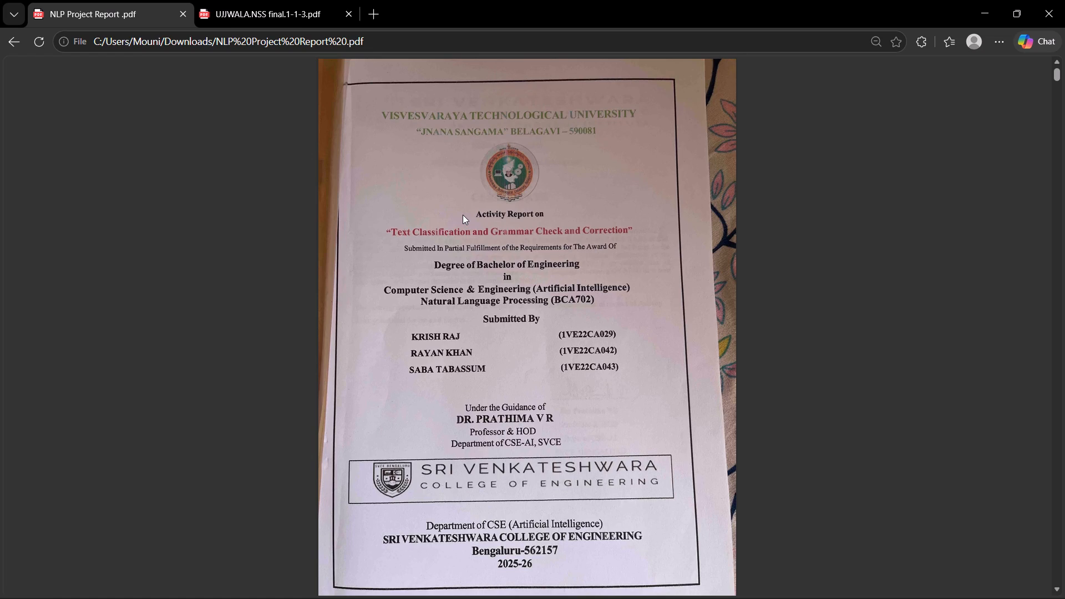
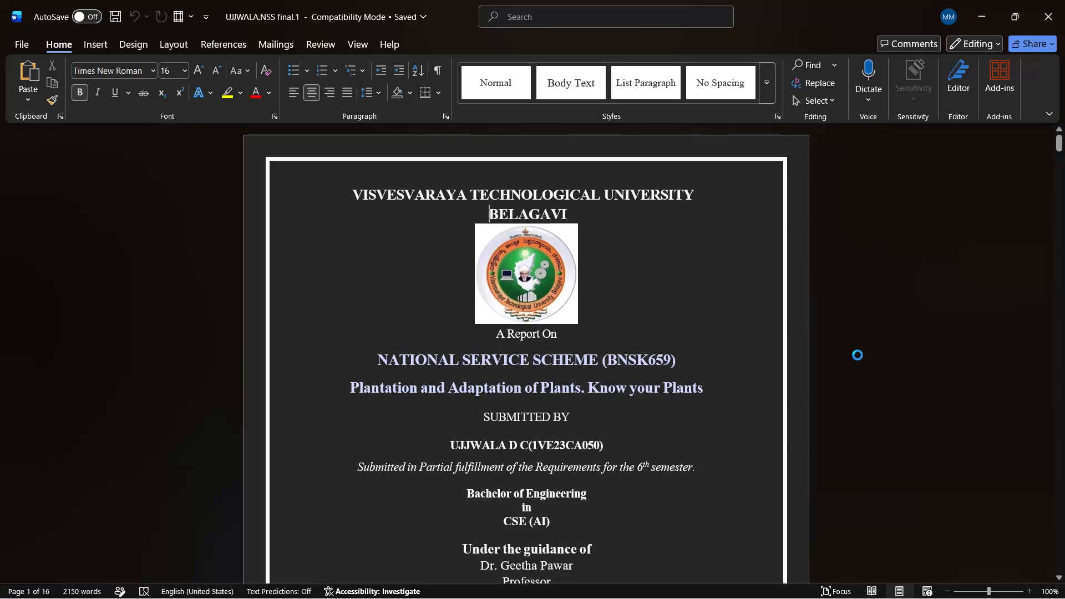
In the Word document, add "JNANA SANGAMA" in quotation marks, followed by two spaces, before BELAGAVI on the cover page.
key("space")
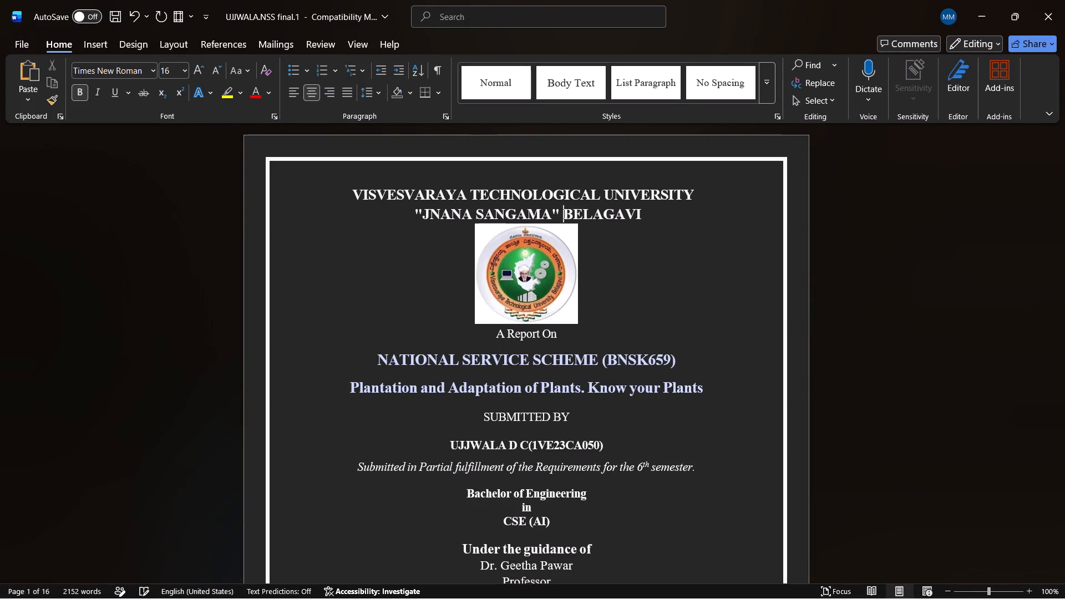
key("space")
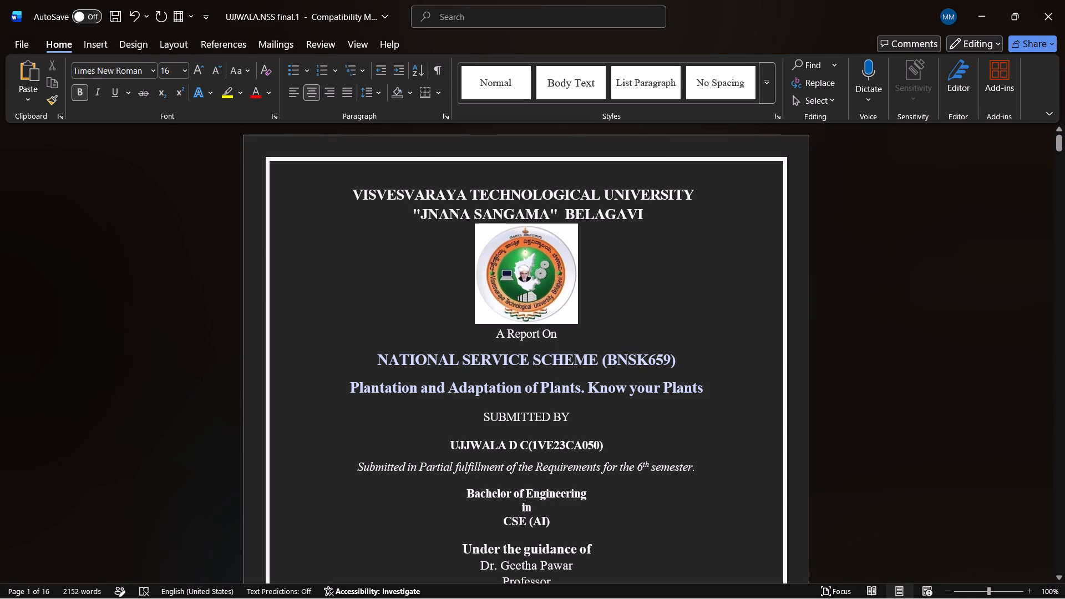
Append "- 590081" after BELAGAVI in the cover page heading and check it against the NLP Project Report in Edge.
left_click(655, 218)
key("space")
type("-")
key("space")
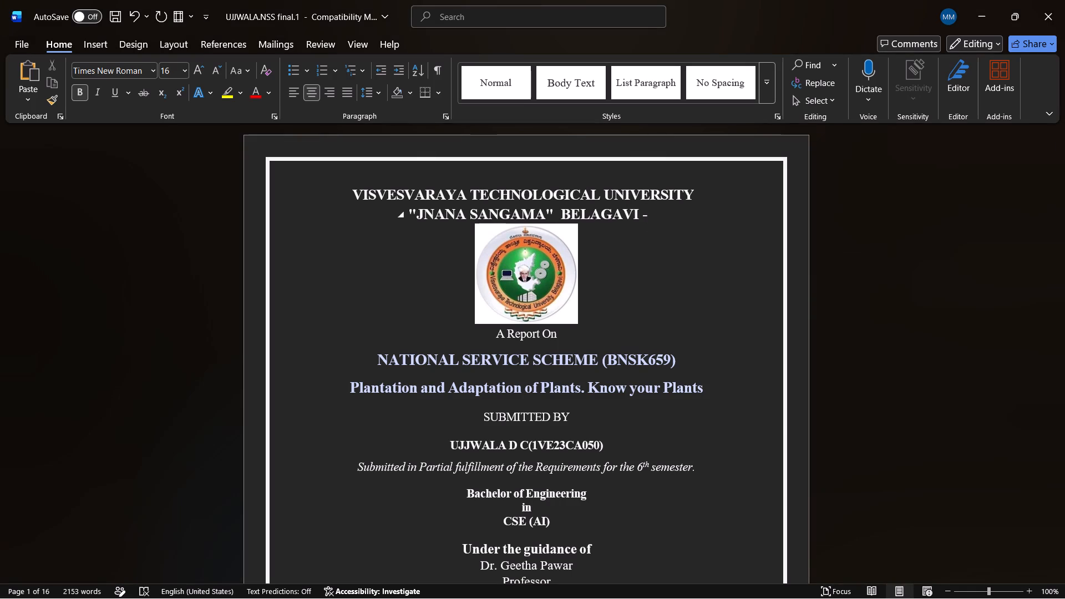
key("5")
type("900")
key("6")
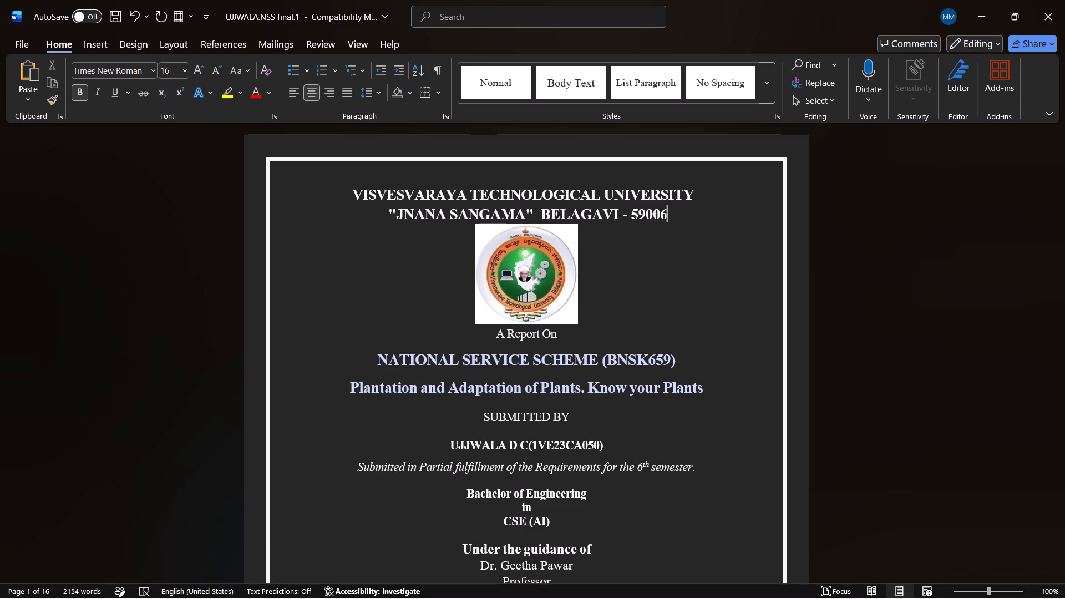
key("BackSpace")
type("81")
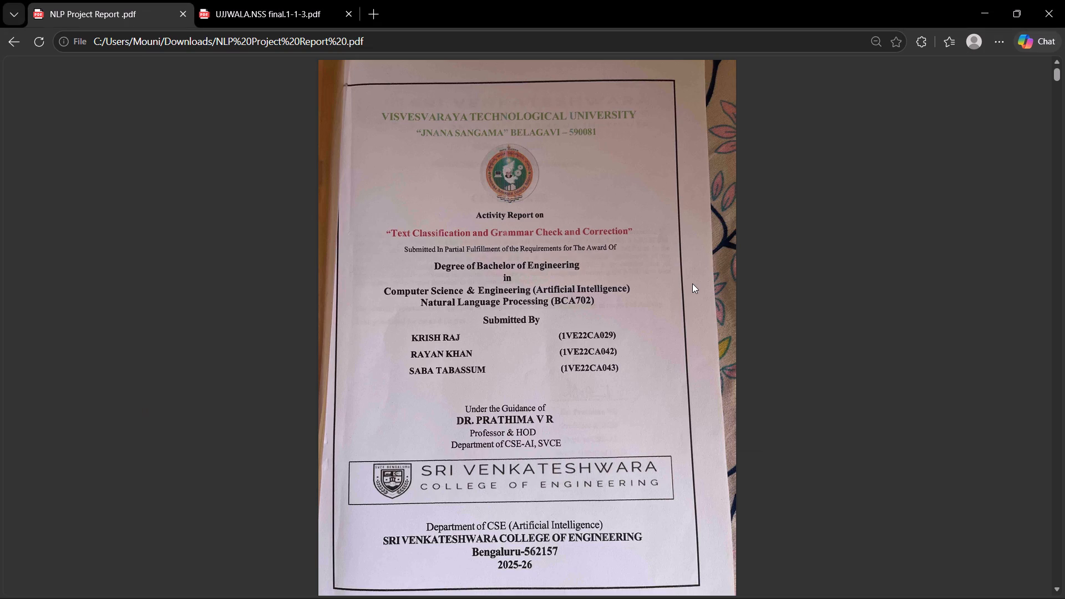
left_click(651, 278)
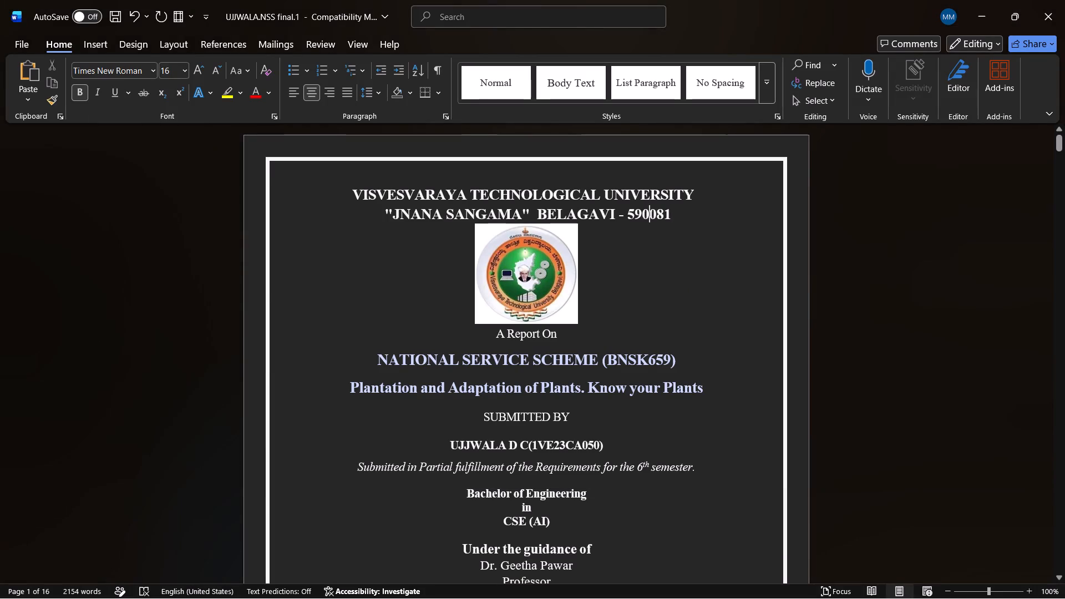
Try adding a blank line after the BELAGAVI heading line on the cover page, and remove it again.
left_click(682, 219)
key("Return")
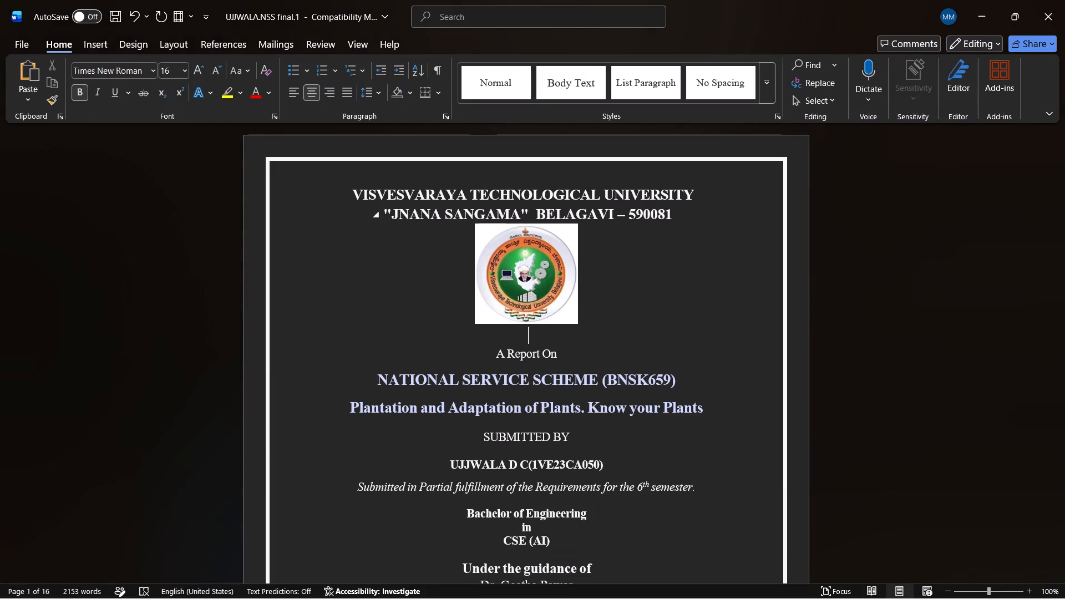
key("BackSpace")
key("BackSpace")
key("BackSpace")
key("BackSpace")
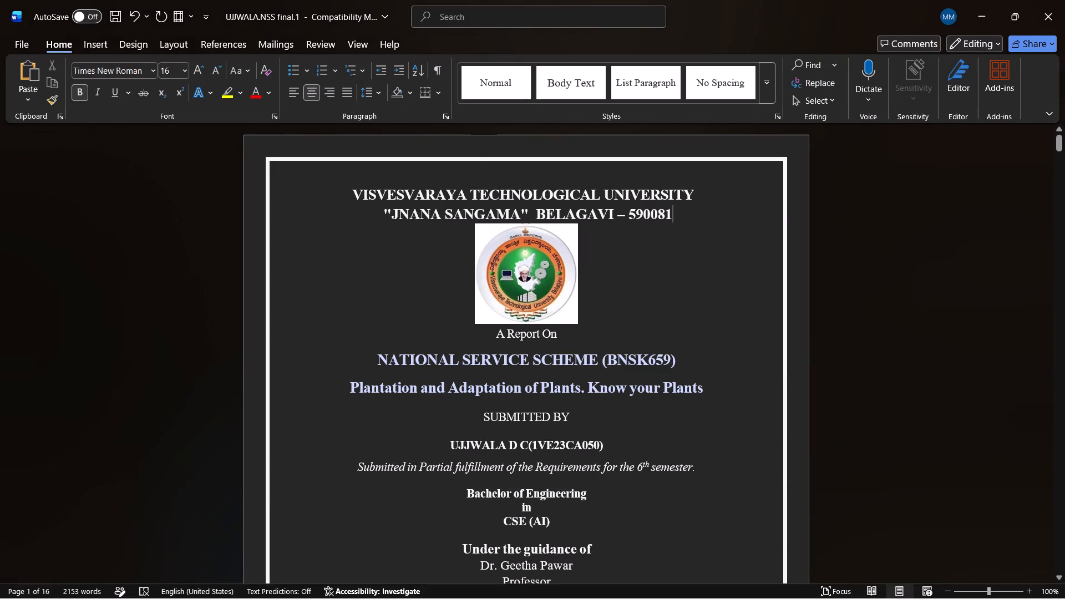
Change the "A Report On" line below the cover page logo to "Activity Report On".
left_click(504, 332)
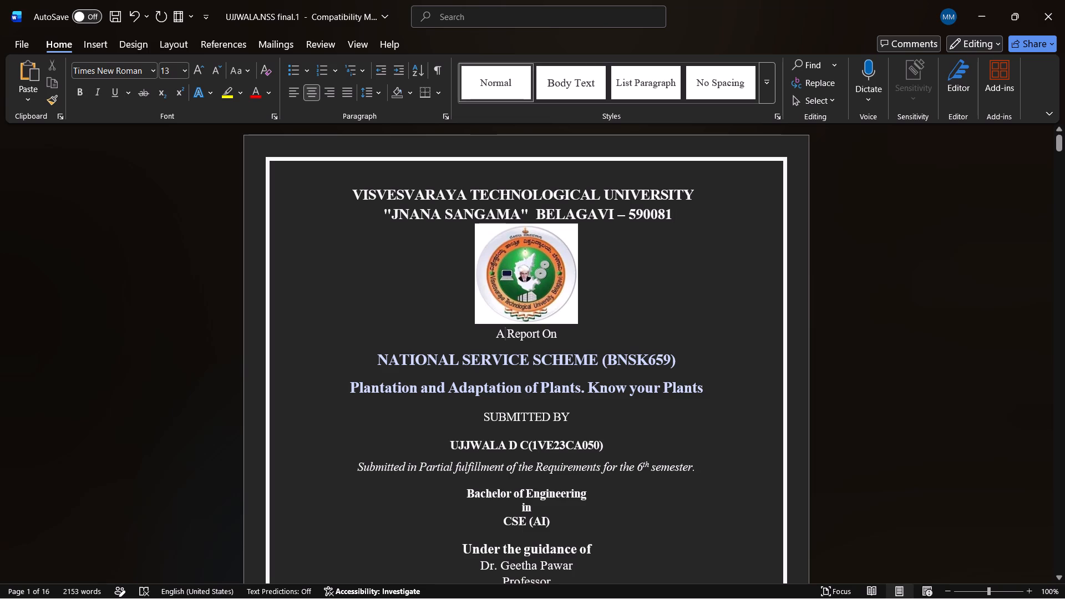
type("ct")
type("ivity")
key("space")
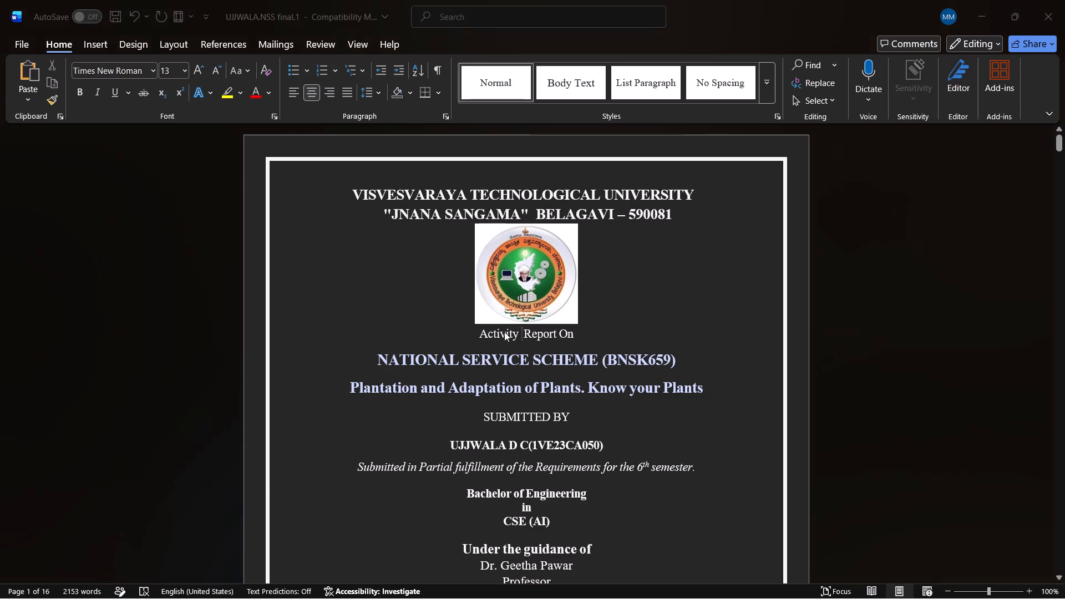
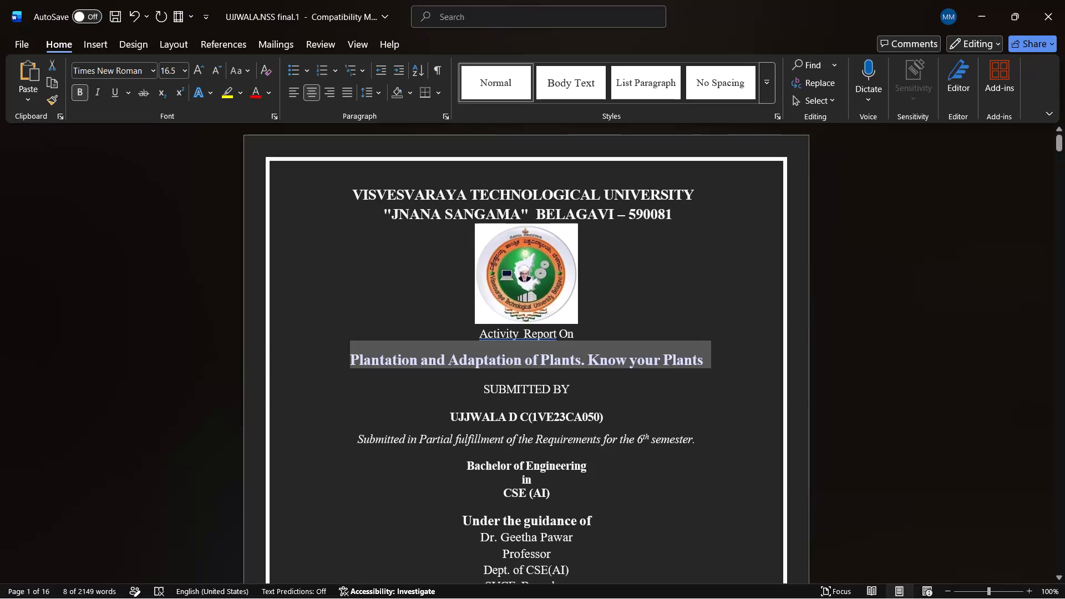
Replace the selected plantation title on the cover page with "Grammar Check and correction".
key("shift+g")
type("ramm")
type("ar")
key("space")
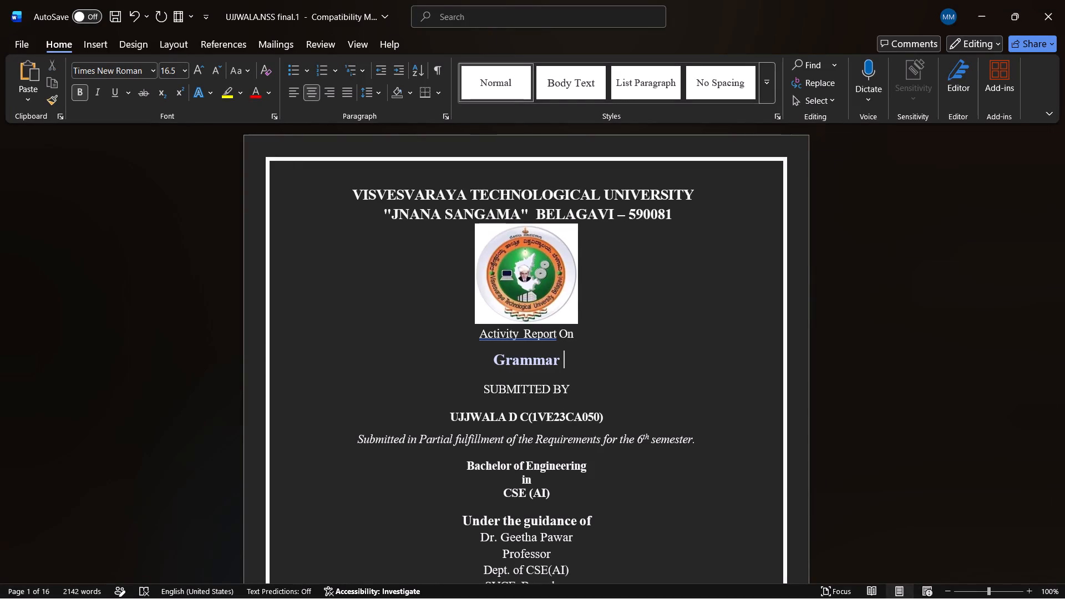
type("Check")
key("space")
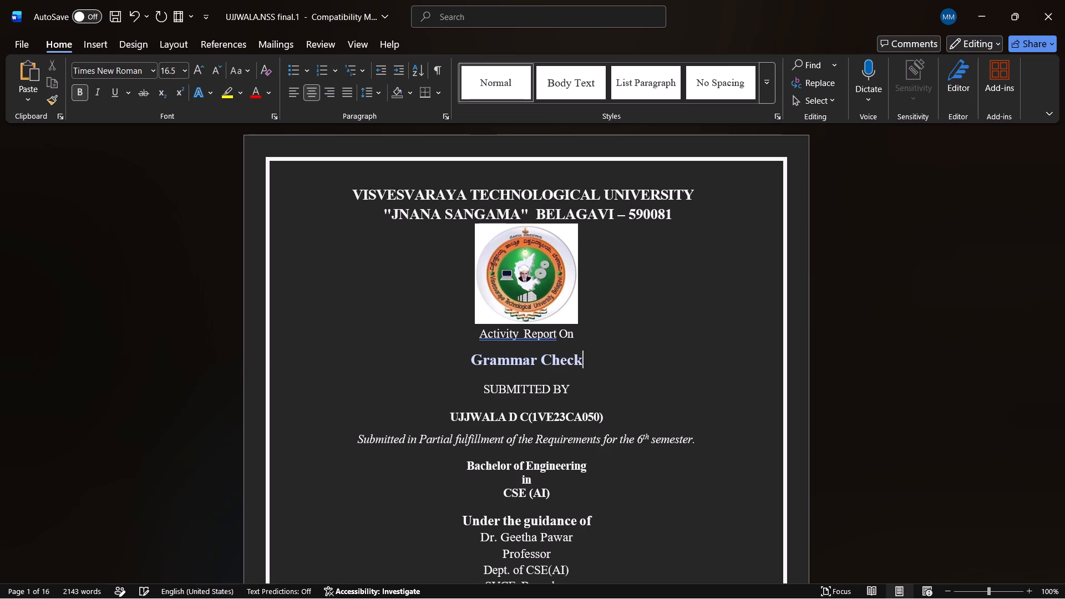
type("and correction")
Capitalize the first letter of "correction" in the cover page title so the word reads "Correction".
key("Left")
key("Left")
key("Left")
key("Left")
key("Left")
key("Left")
key("Left")
key("Left")
key("Left")
key("Left")
key("Left")
key("Left")
key("Left")
key("Left")
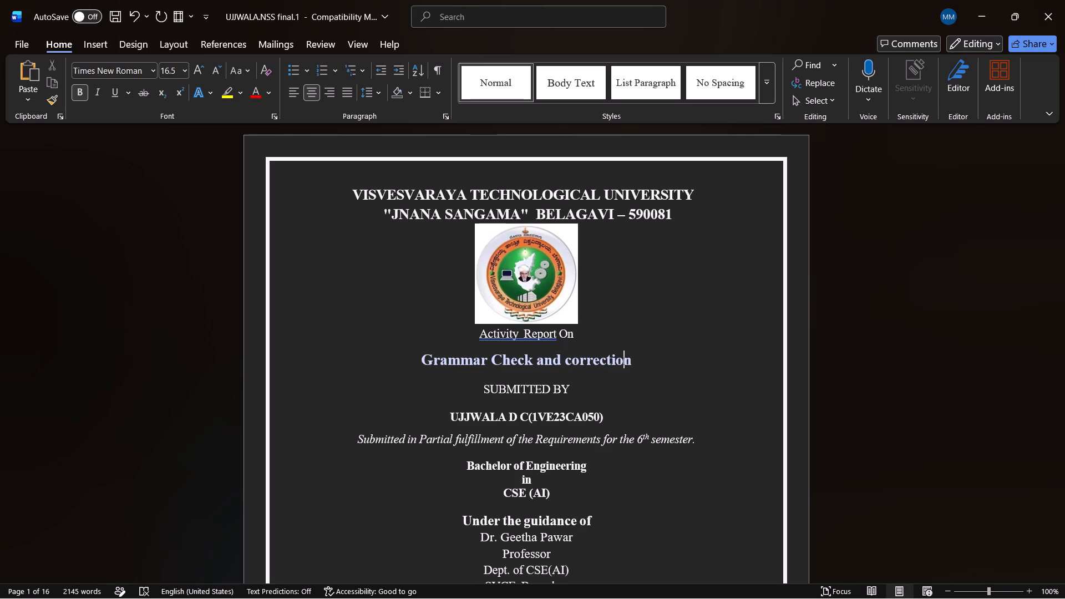
key("Right")
key("Right")
key("Right")
key("Right")
key("Right")
key("BackSpace")
key("shift+c")
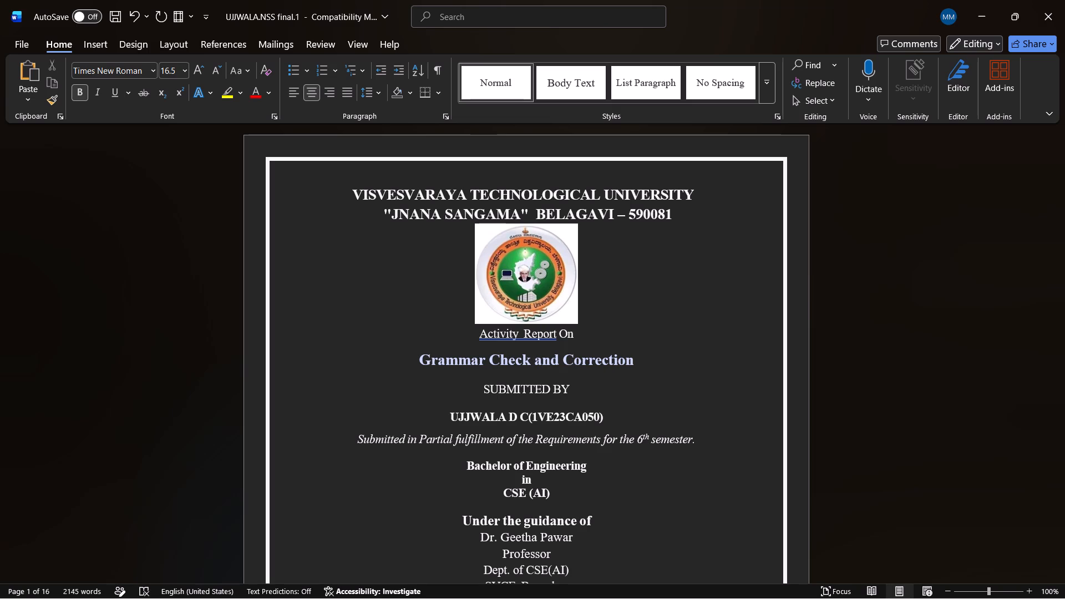
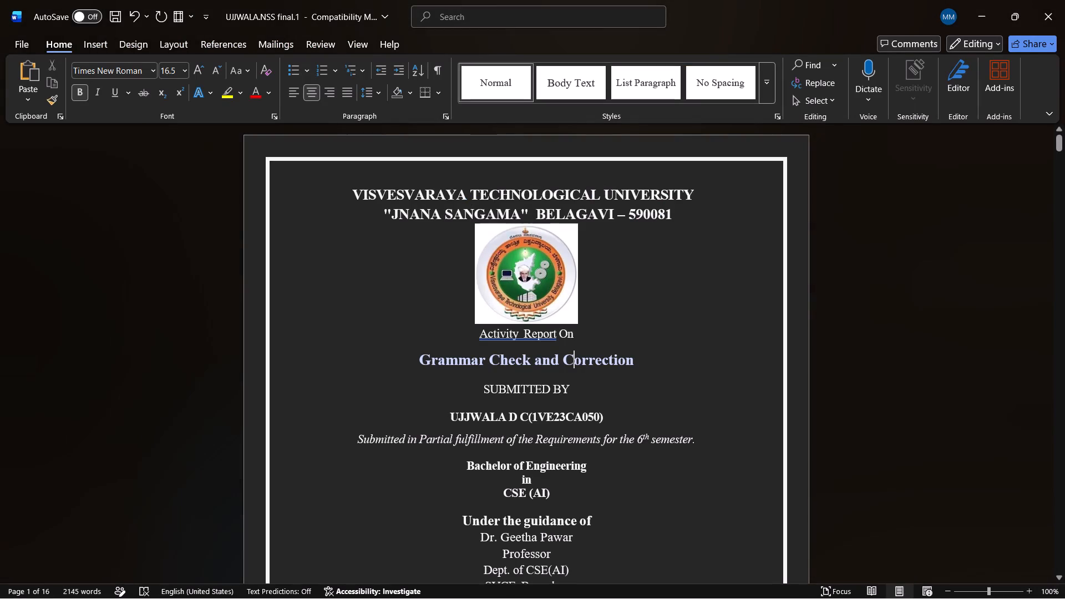
Paste the copied "Submitted In Partial Fulfillment" and "Degree of Bachelor of Engineering" text on a new line below the cover page title.
left_click(640, 363)
key("Return")
key("ctrl+v")
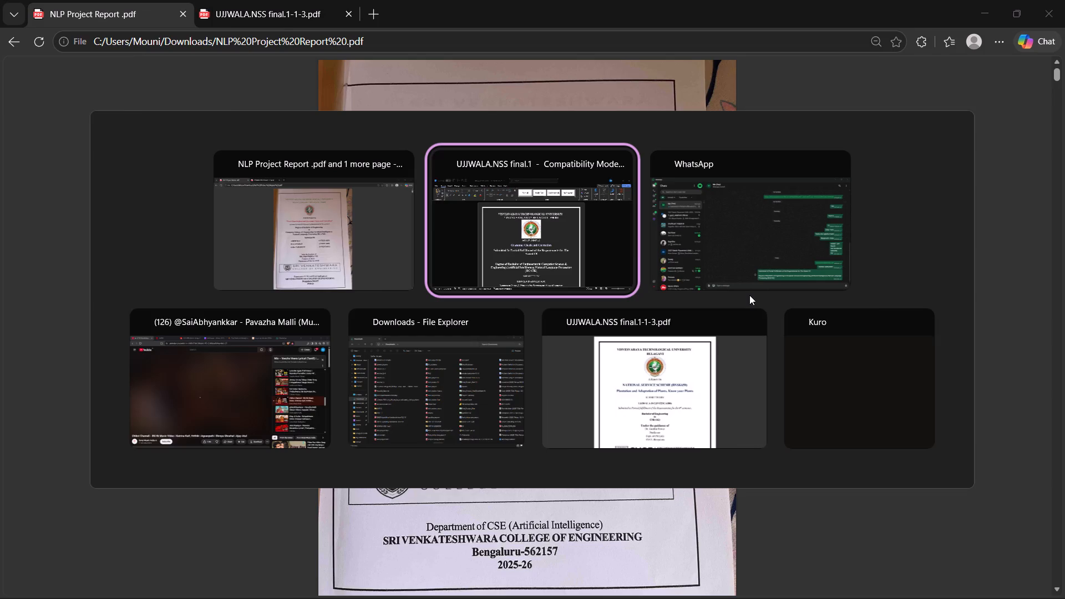
Remove bold from the "Submitted In Partial Fulfillment of the Requirements for The Award Of" line and set its font size to 12.
left_click_drag(561, 414, 419, 375)
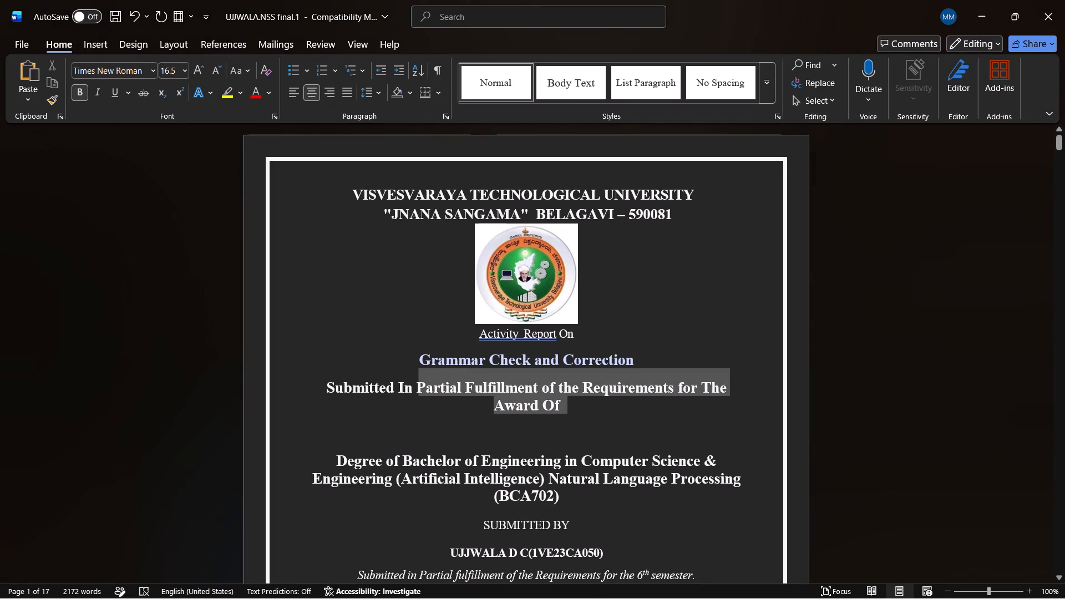
left_click_drag(419, 375, 343, 372)
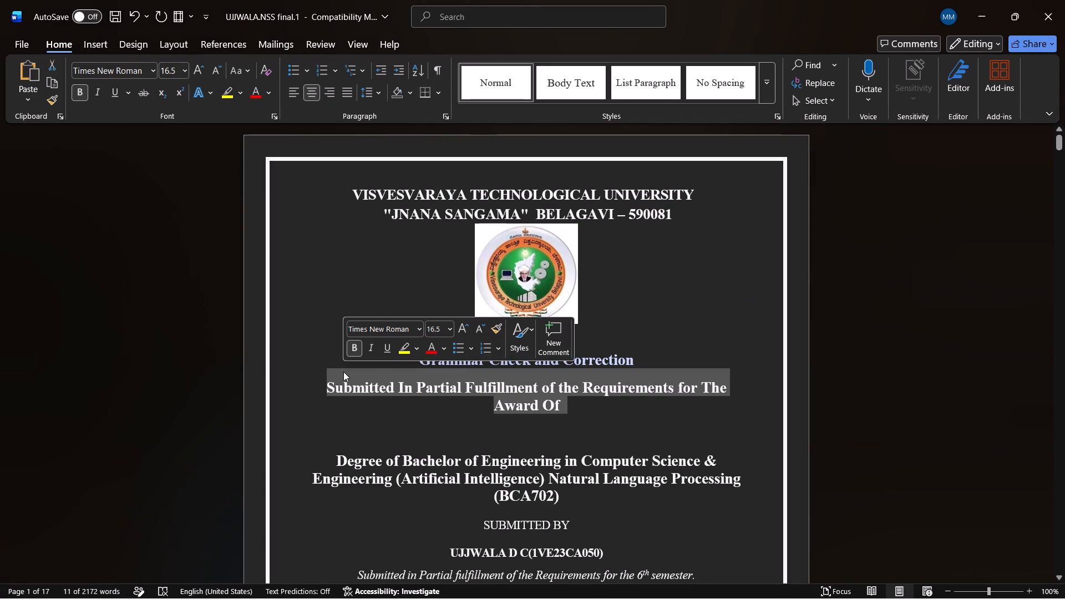
left_click(356, 349)
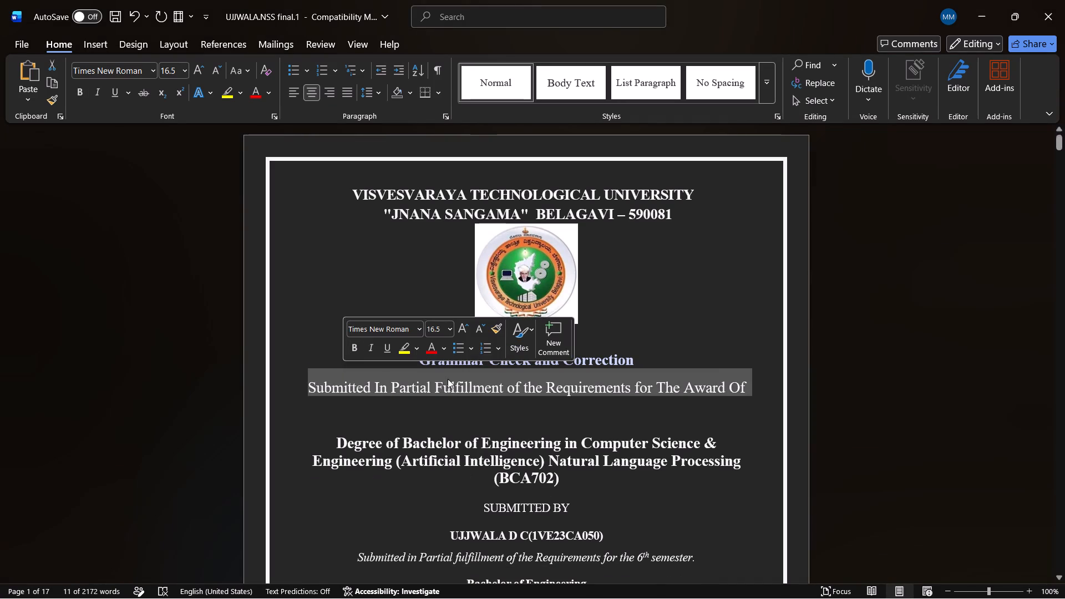
left_click(446, 333)
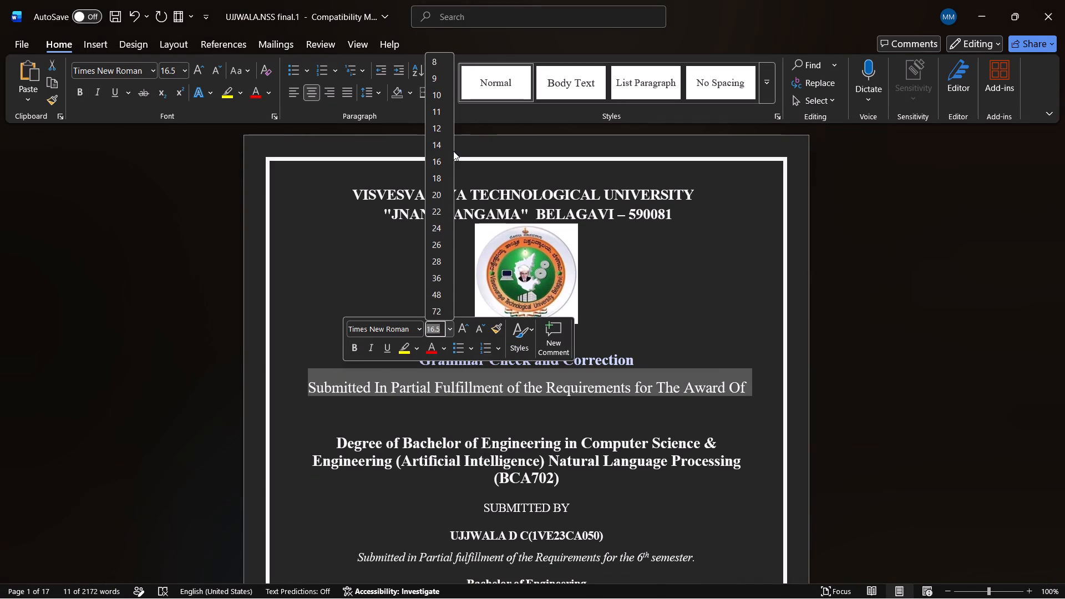
left_click(438, 133)
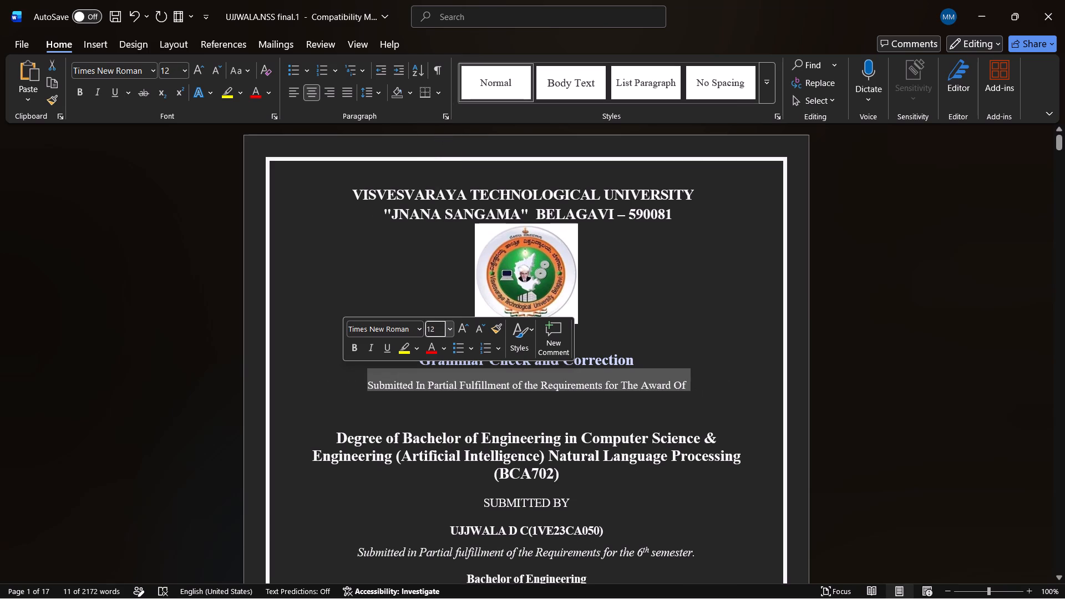
left_click(702, 288)
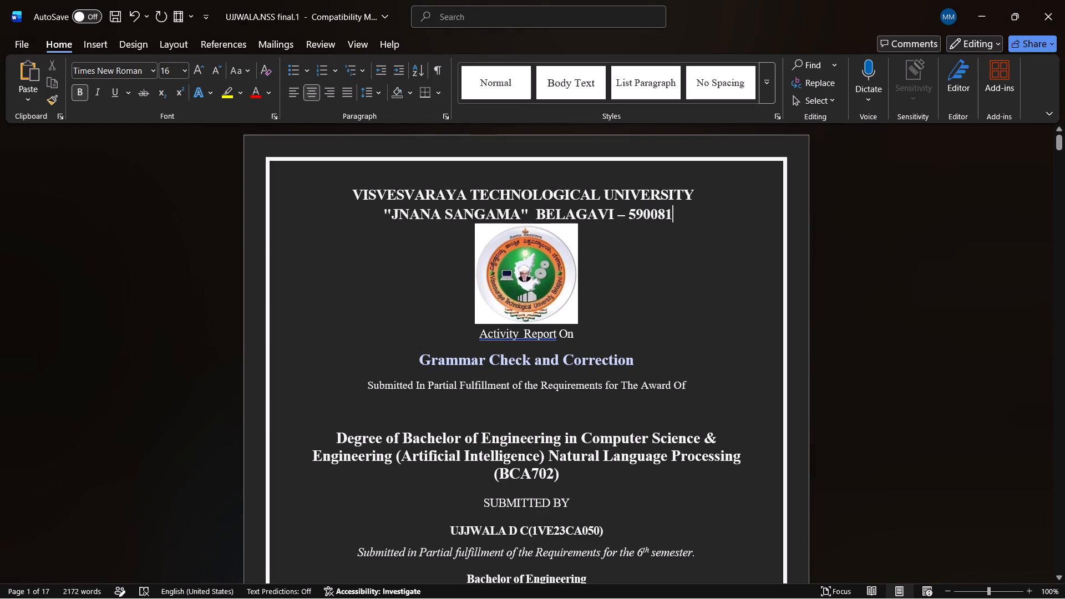
Remove the blank line above the "Degree of Bachelor of Engineering" paragraph, keeping the paragraph on its own line and centred.
left_click(356, 419)
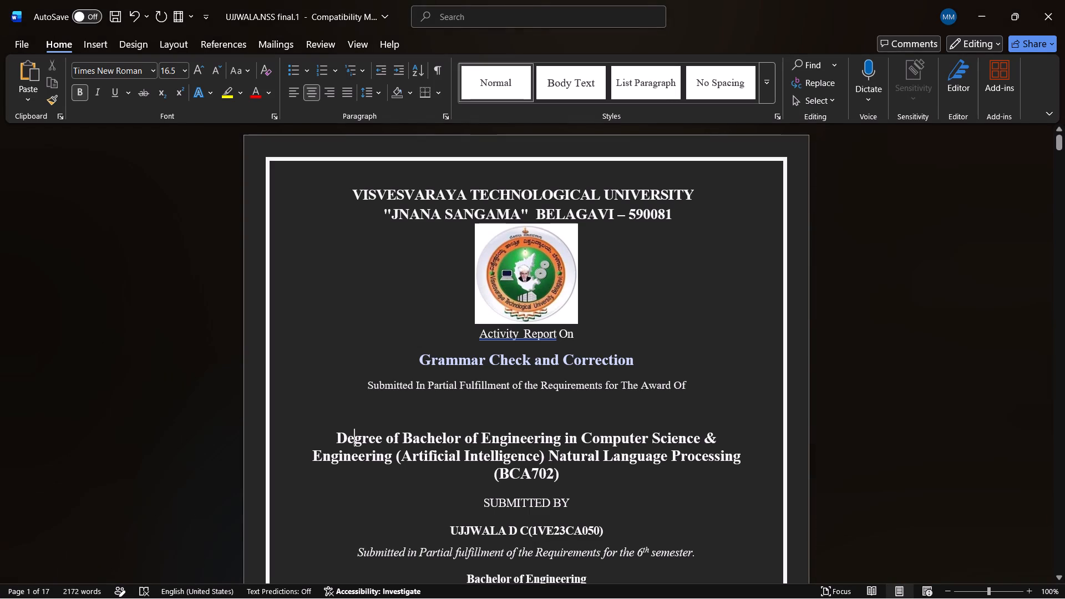
left_click(334, 432)
key("BackSpace")
key("BackSpace")
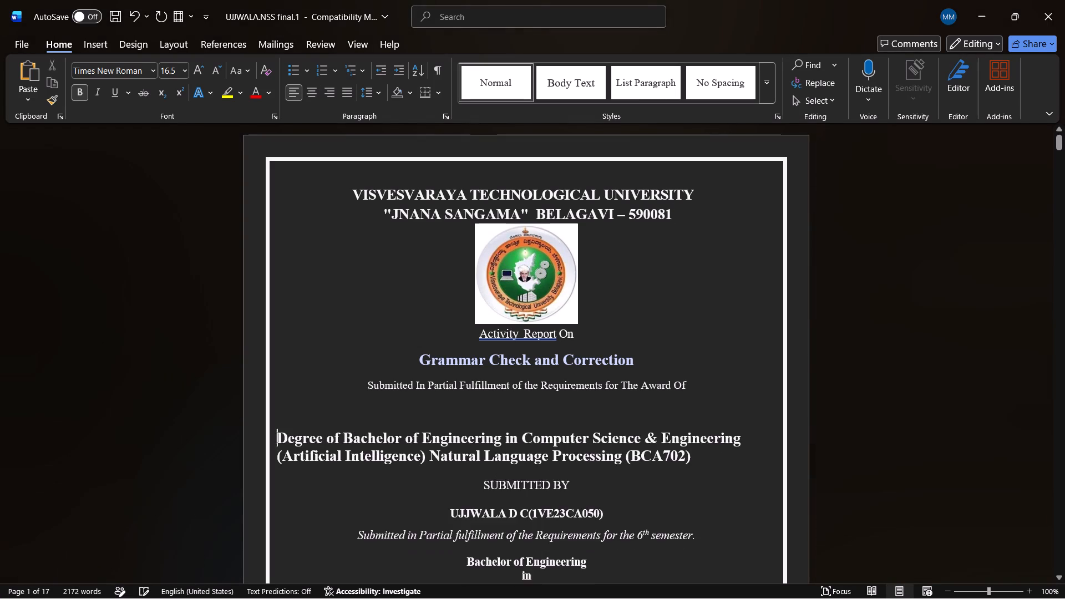
key("BackSpace")
key("BackSpace")
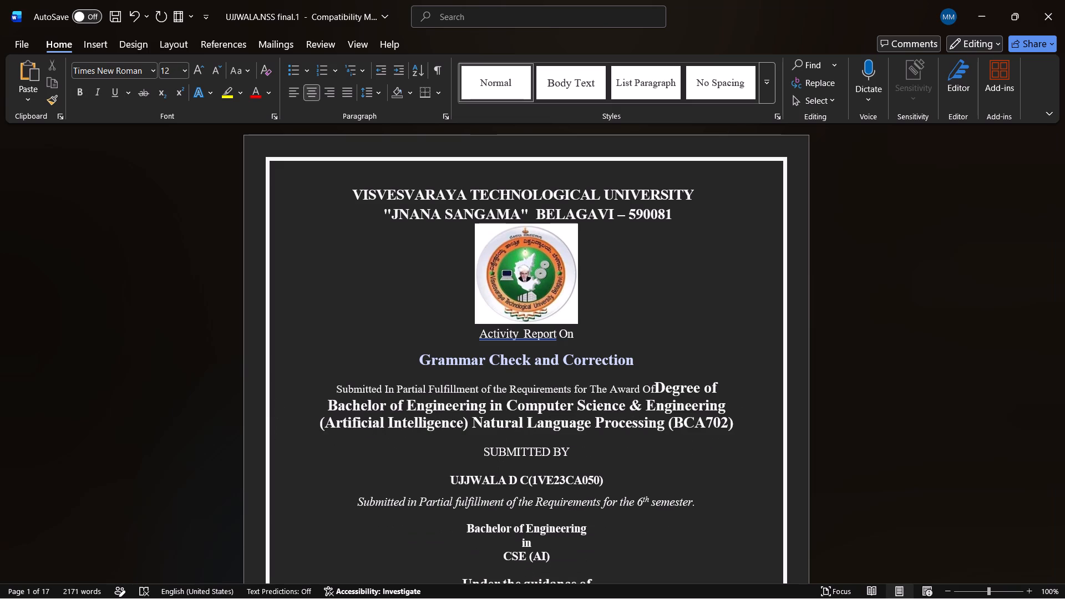
key("Return")
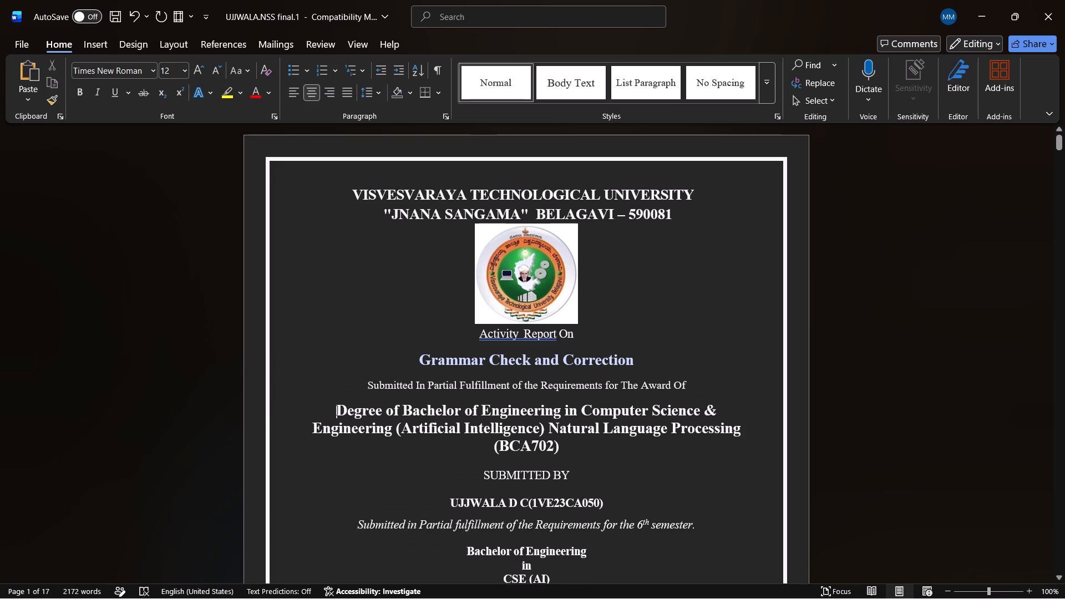
Indent the "Degree of Bachelor of Engineering in Computer Science & Engineering" paragraph on the cover page.
key("Tab")
key("Tab")
key("Tab")
key("Tab")
key("Tab")
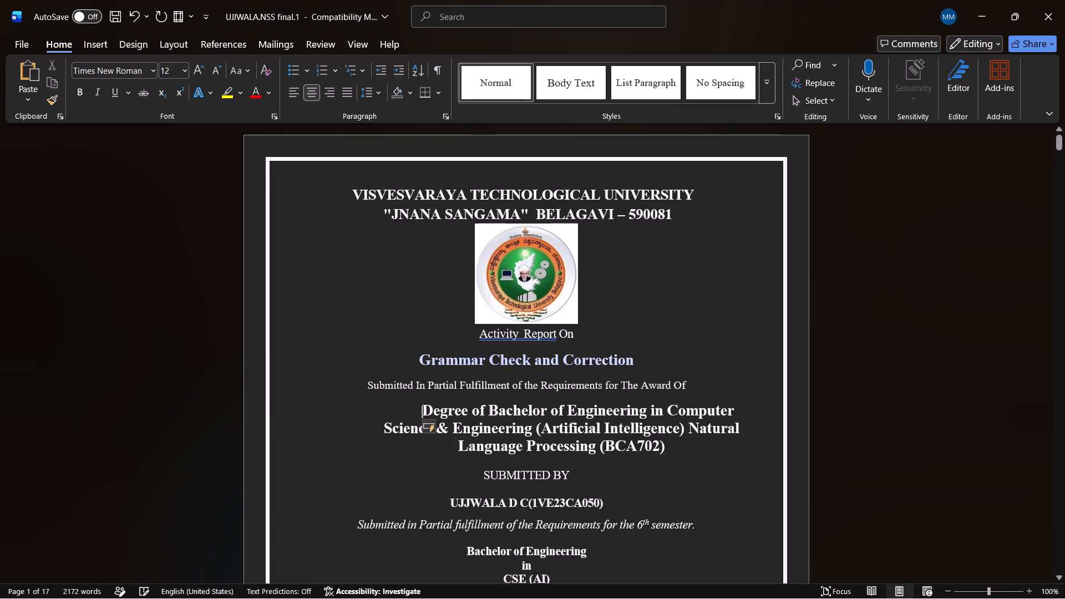
key("Tab")
key("BackSpace")
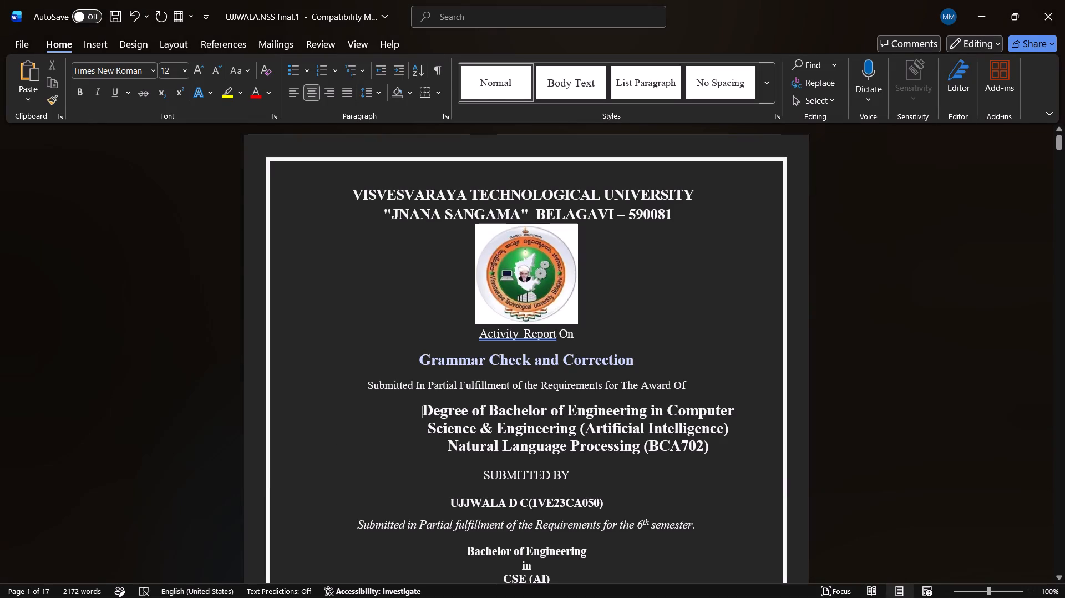
Split the degree paragraph into "Degree of Bachelor of Engineering", "In" and "Computer Science & Engineering (Artificial Intelligence) Natural Language Processing (BCA702)".
left_click(649, 412)
key("Return")
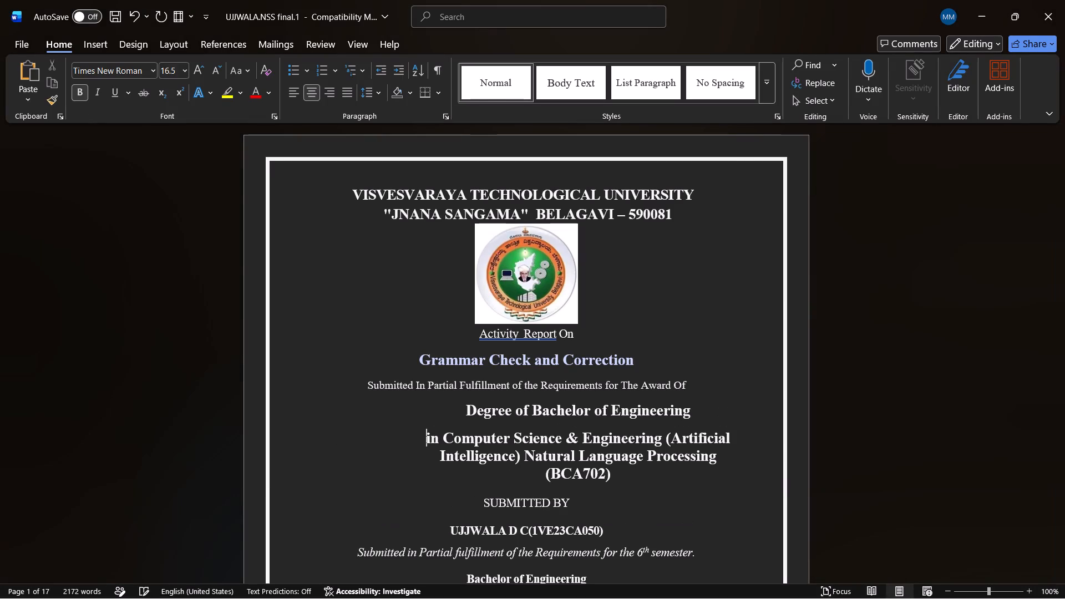
key("Right")
key("Return")
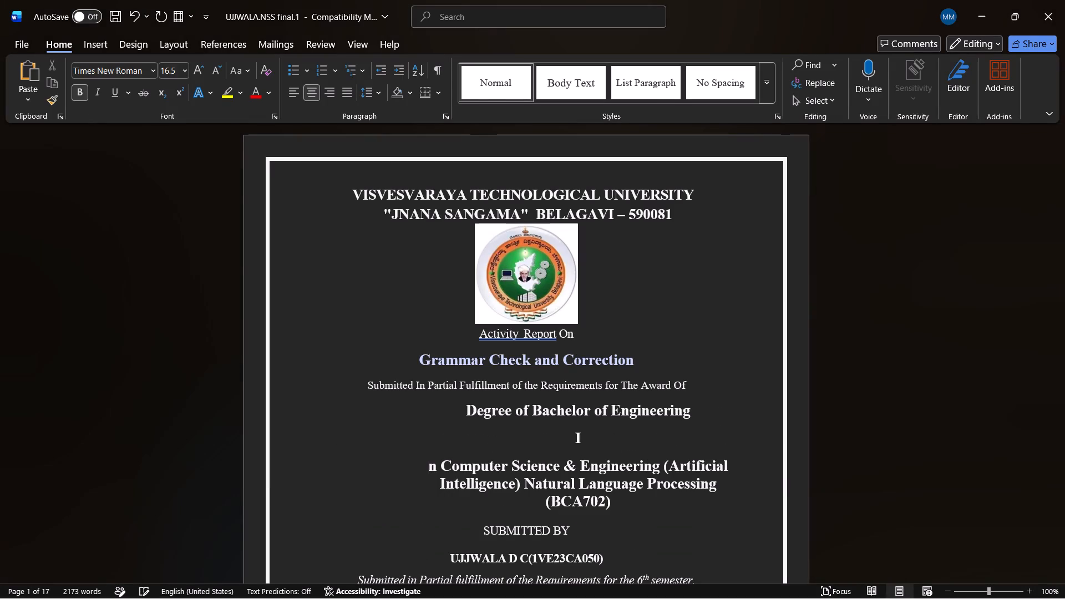
key("BackSpace")
key("BackSpace")
key("BackSpace")
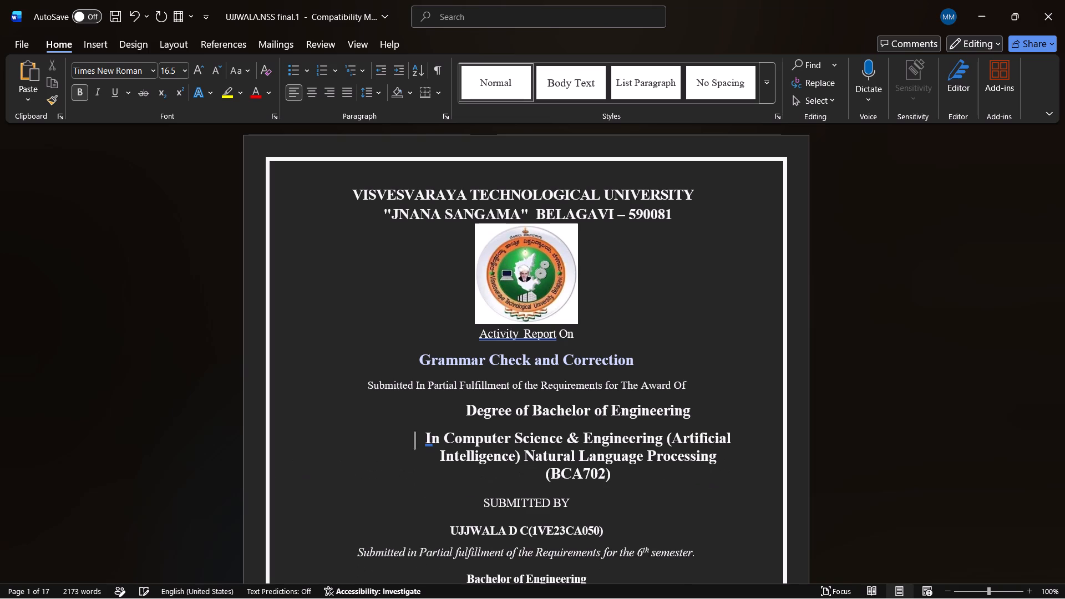
key("Right")
key("Return")
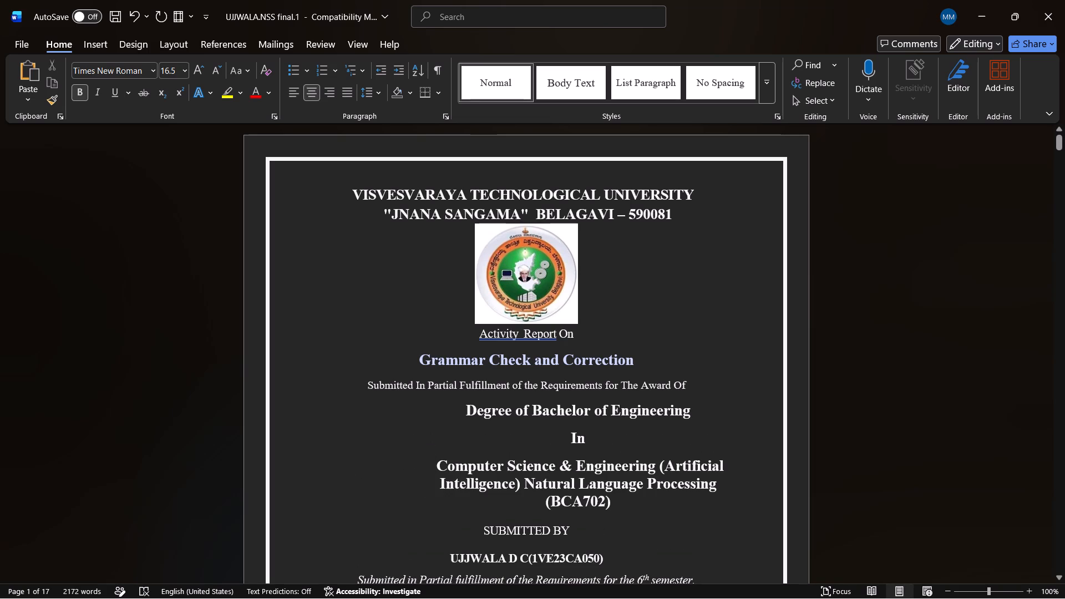
Reposition the "Degree of Bachelor of Engineering" and "In" lines near the page centre using left alignment with indentation.
left_click(466, 407)
key("BackSpace")
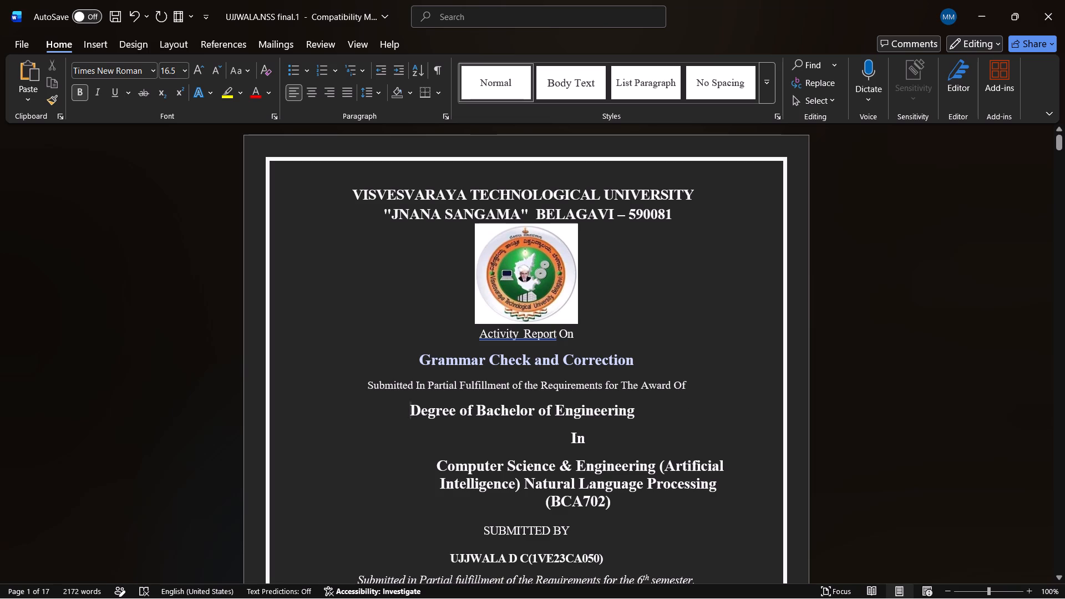
left_click(565, 439)
key("BackSpace")
key("Tab")
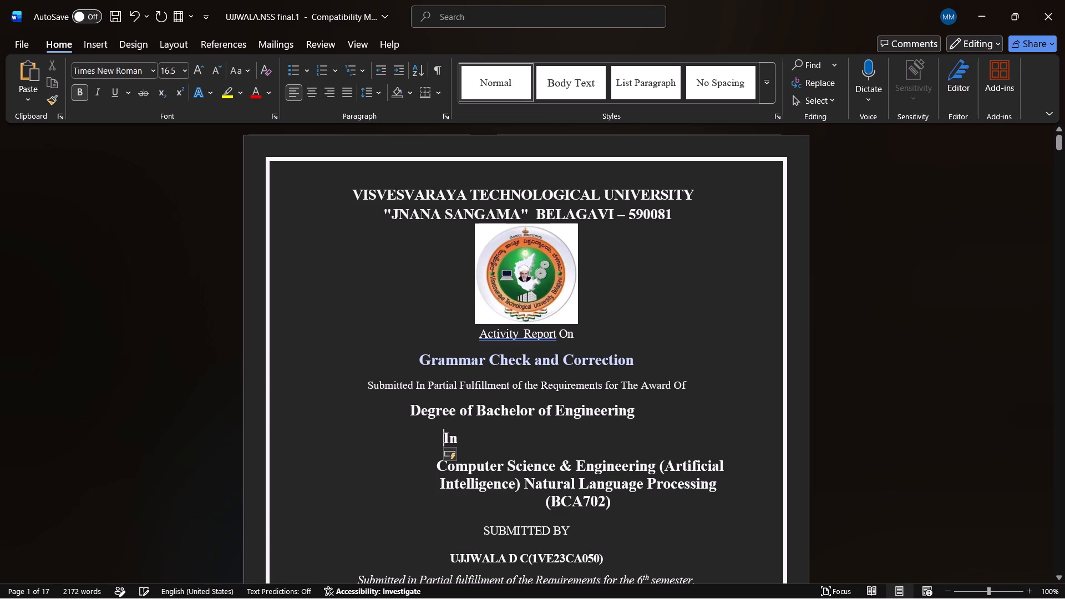
key("Tab")
key("Tab")
key("Tab")
key("BackSpace")
Reduce the indent of the "Computer Science & Engineering" paragraph so "(Artificial Intelligence)" fits on its first line.
left_click(434, 468)
key("BackSpace")
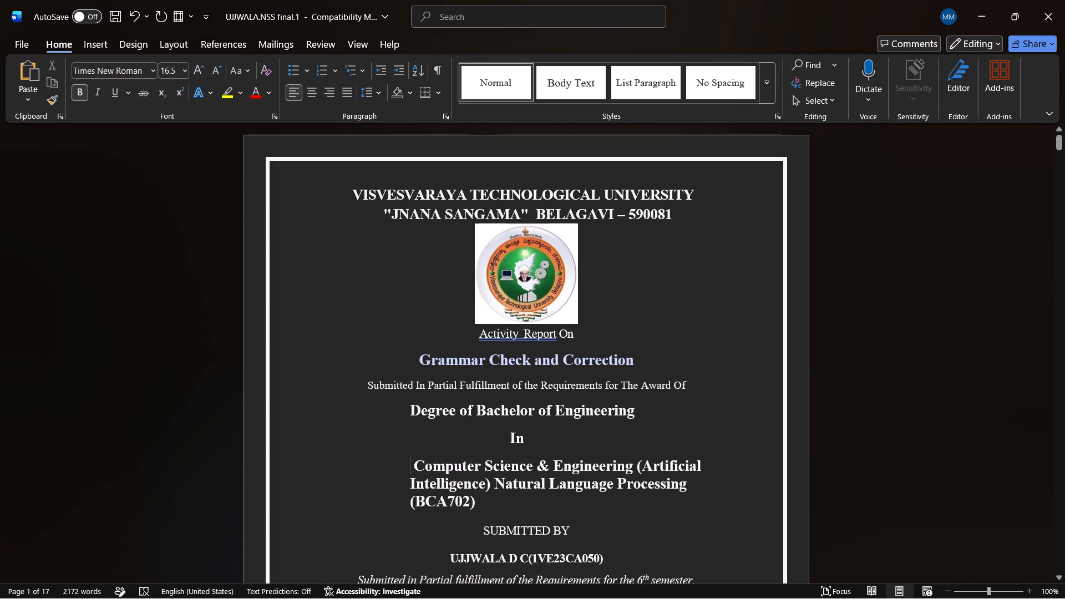
key("BackSpace")
key("Tab")
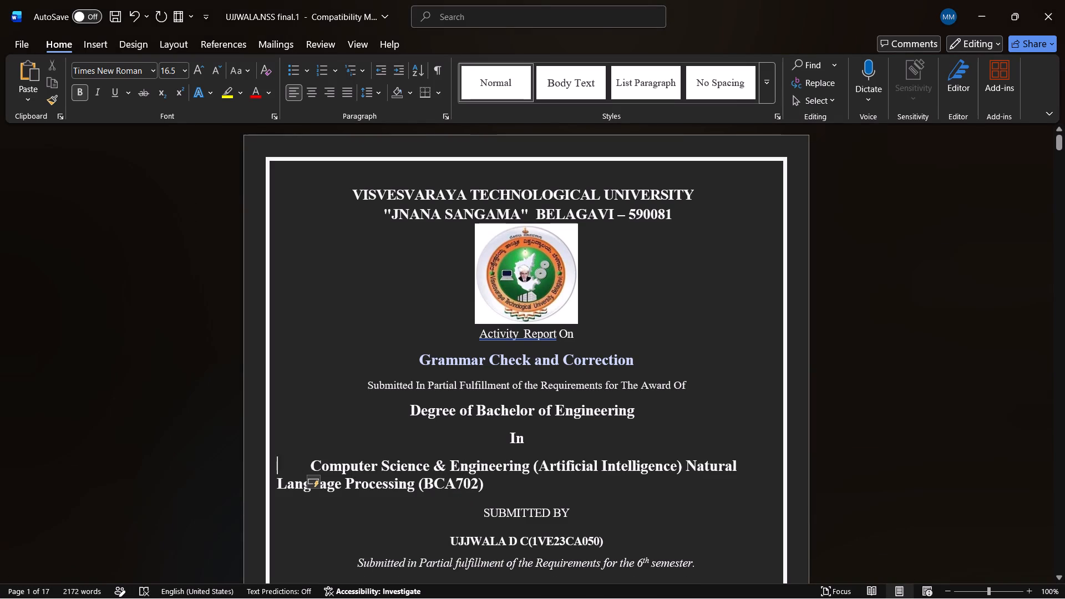
key("Tab")
key("Tab")
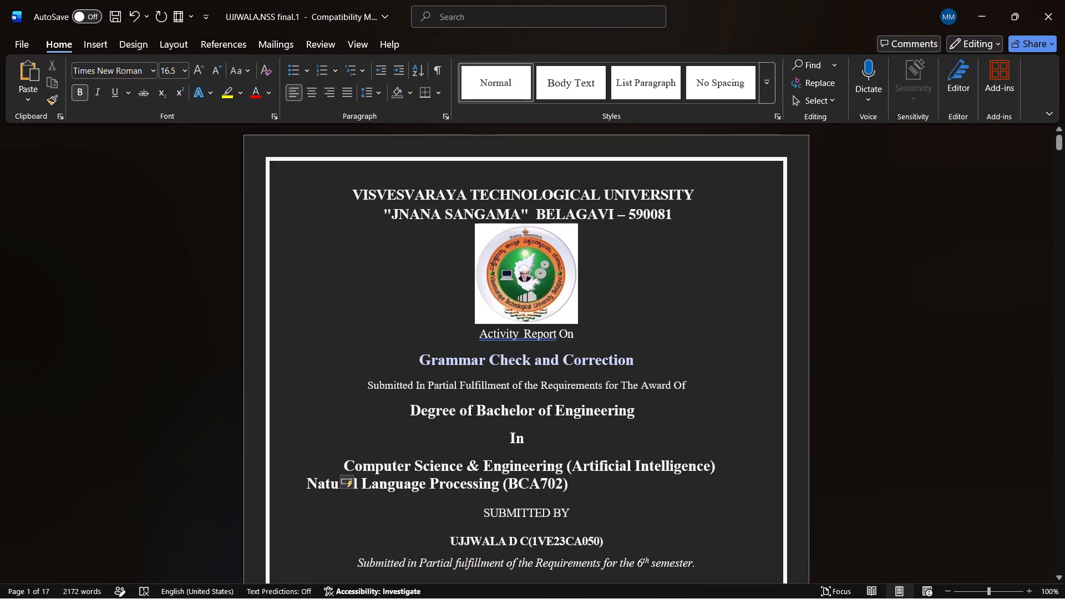
key("Tab")
key("Tab")
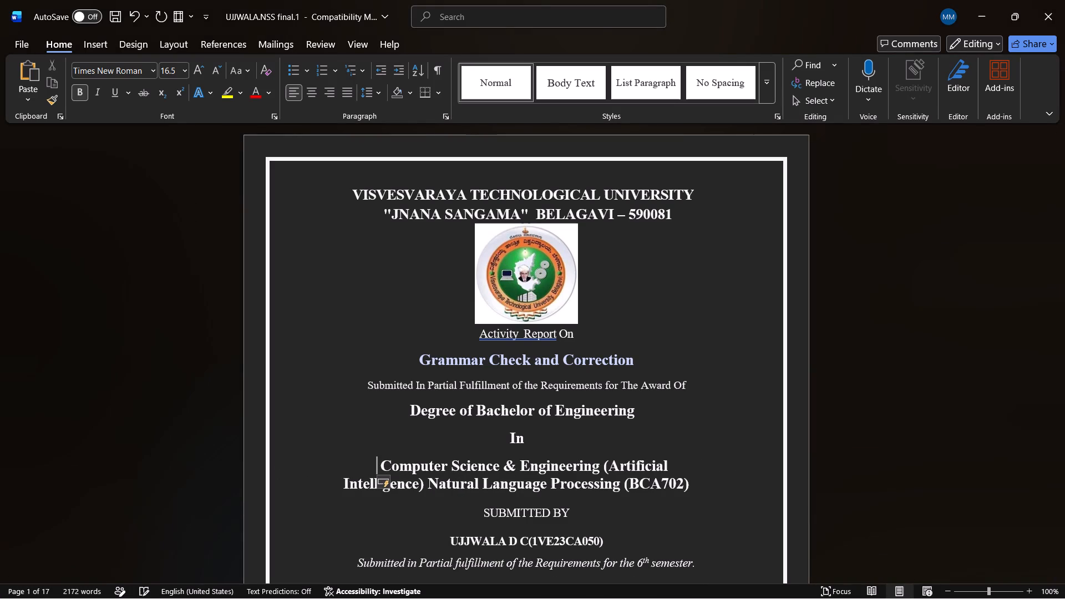
key("BackSpace")
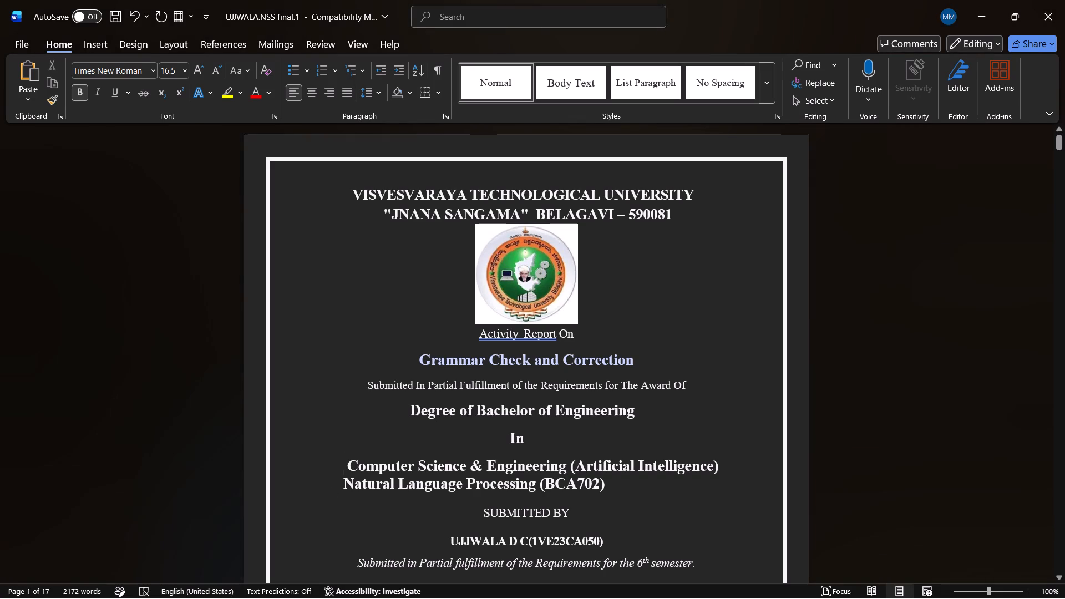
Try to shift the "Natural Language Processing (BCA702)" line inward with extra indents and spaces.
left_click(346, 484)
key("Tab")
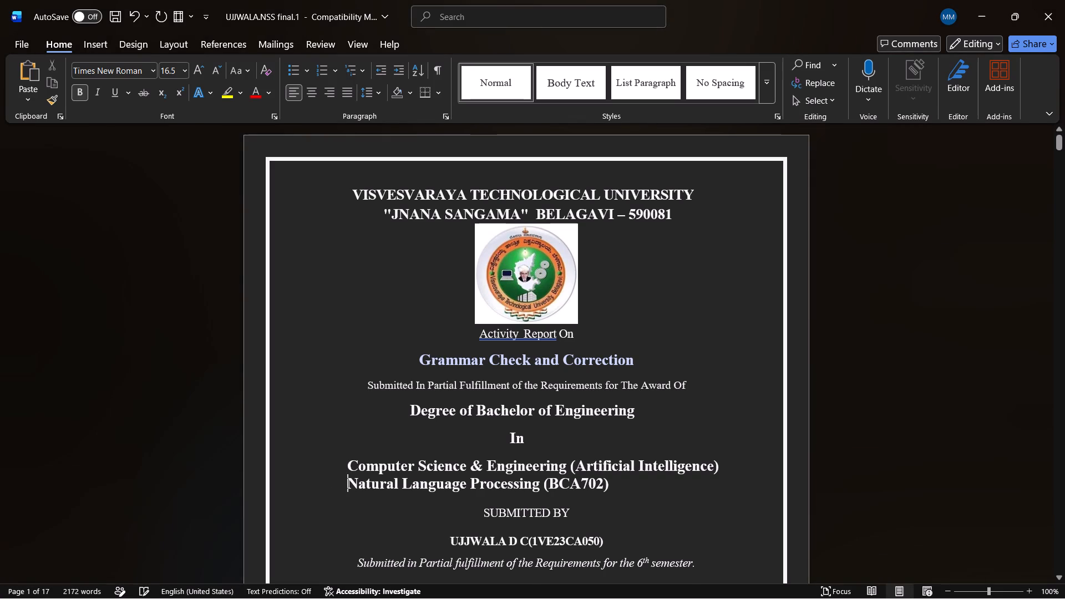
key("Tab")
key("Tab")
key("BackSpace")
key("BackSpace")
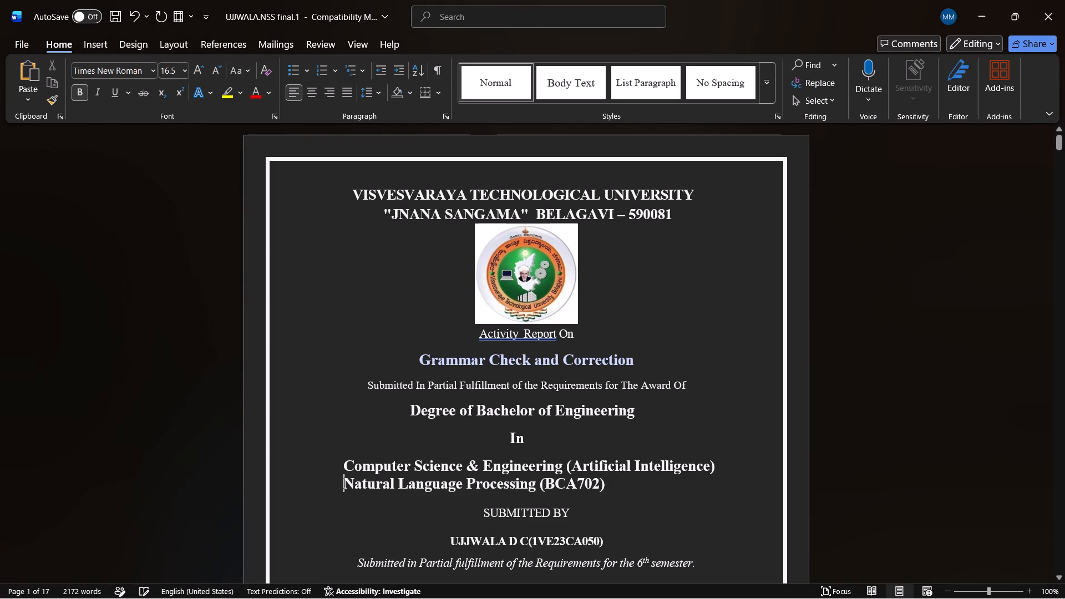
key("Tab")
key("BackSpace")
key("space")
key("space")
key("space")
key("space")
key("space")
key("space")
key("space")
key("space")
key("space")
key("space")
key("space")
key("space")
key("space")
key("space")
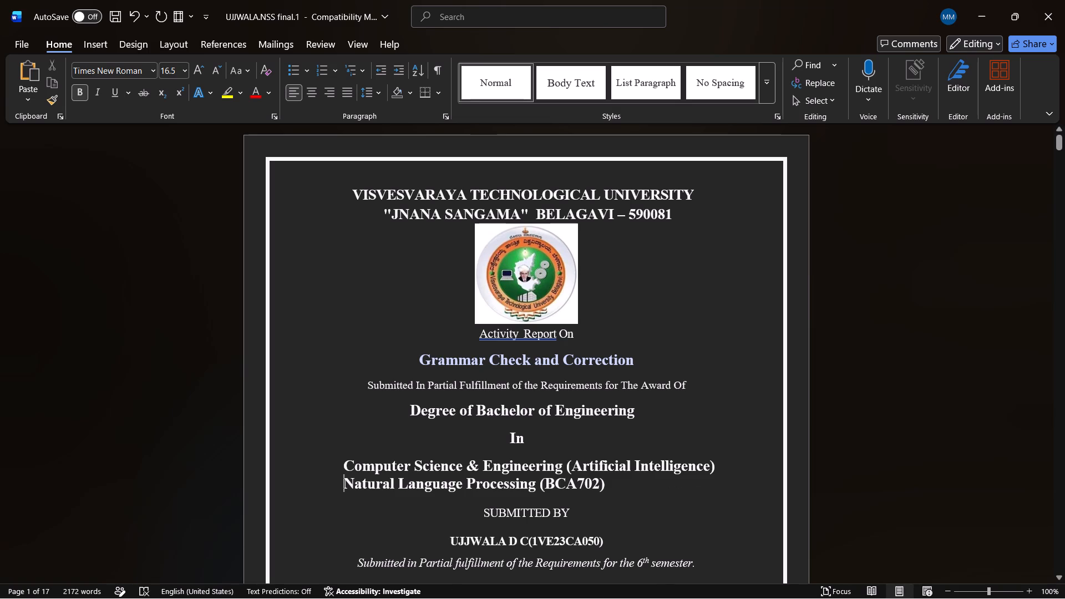
Centre-align the "Computer Science & Engineering (Artificial Intelligence) Natural Language Processing (BCA702)" paragraph.
left_click(315, 92)
left_click(767, 398)
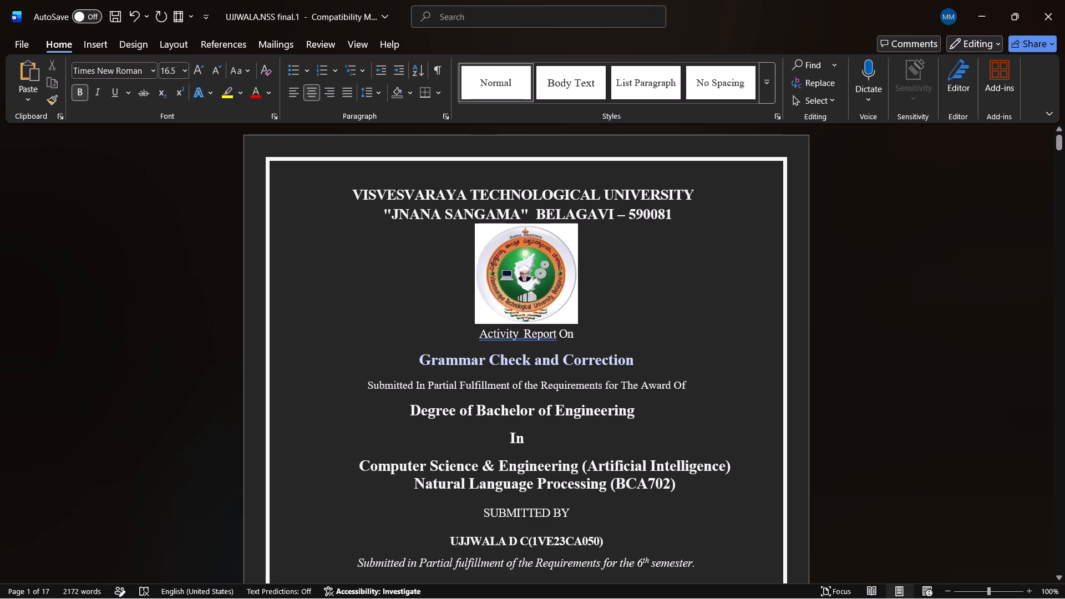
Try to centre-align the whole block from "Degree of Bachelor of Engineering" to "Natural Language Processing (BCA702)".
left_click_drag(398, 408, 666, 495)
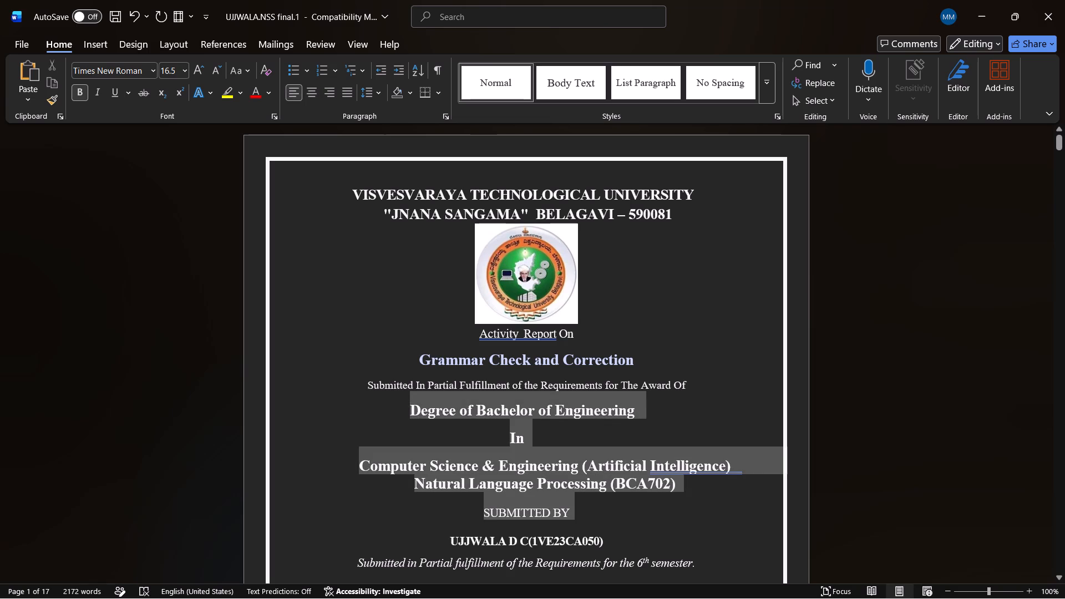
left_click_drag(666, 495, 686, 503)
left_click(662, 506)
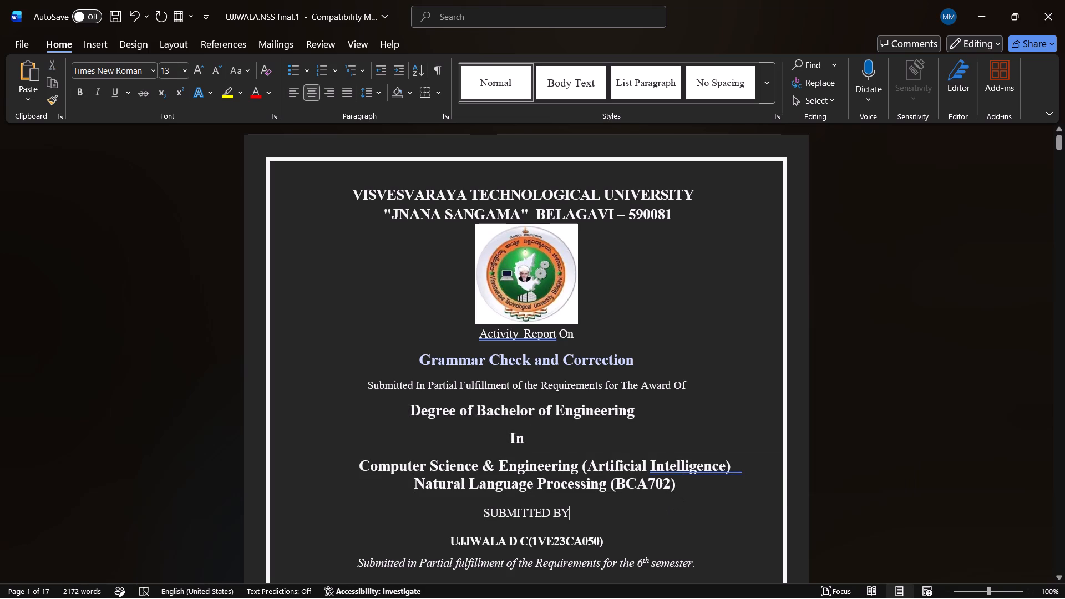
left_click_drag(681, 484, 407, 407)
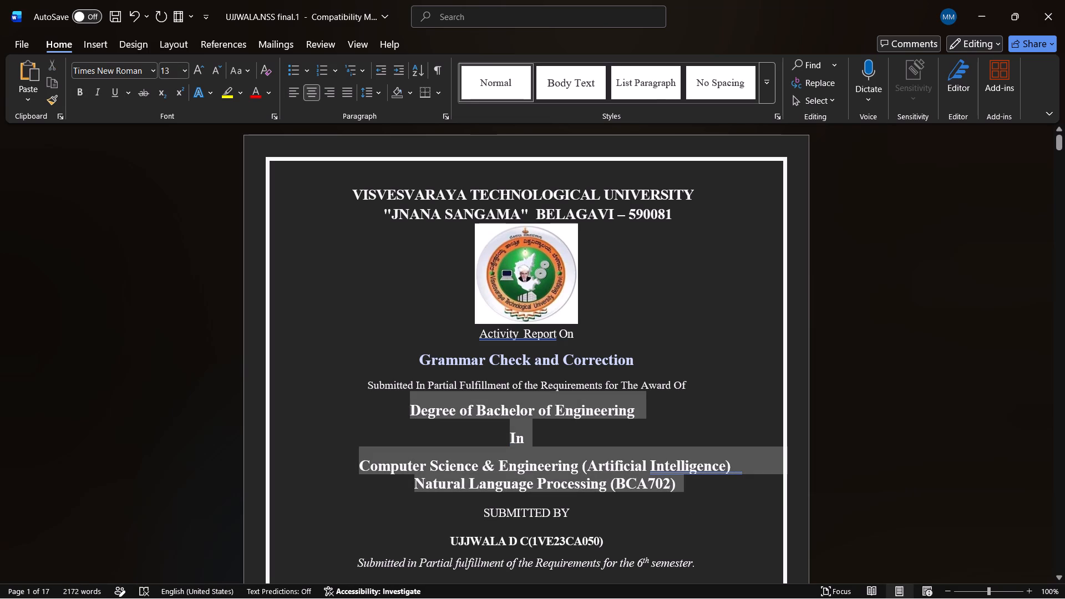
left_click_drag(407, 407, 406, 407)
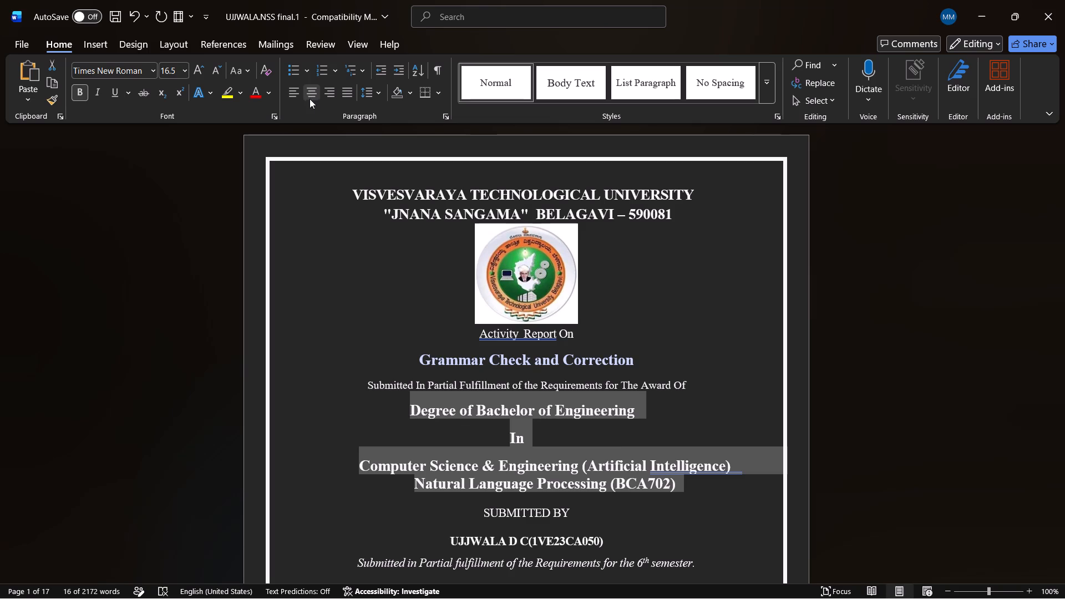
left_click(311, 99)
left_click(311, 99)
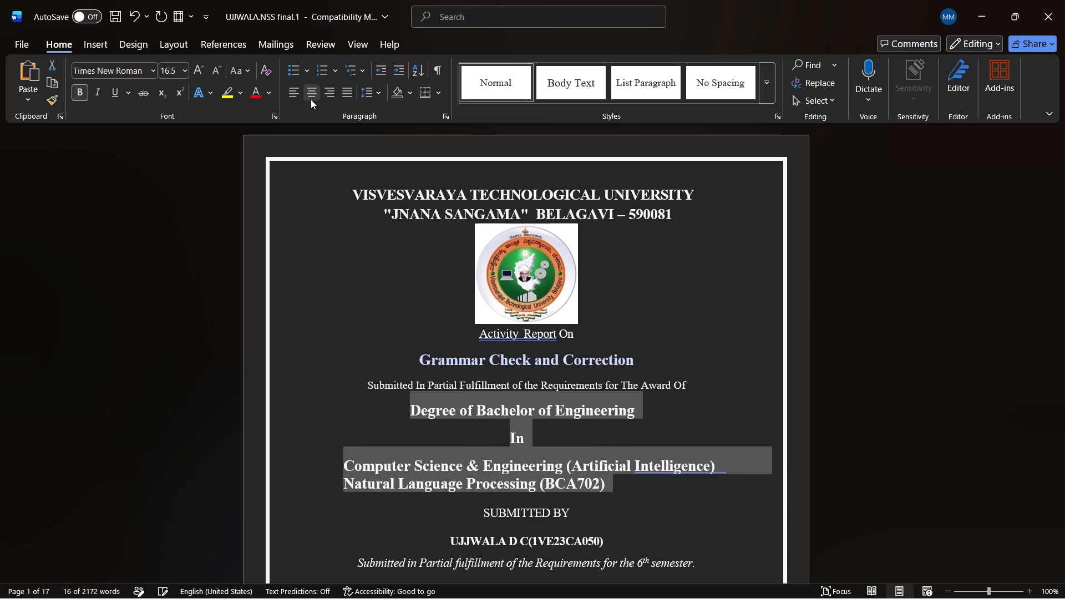
Centre-align the paragraph holding "Computer Science & Engineering (Artificial Intelligence)" and "Natural Language Processing (BCA702)".
left_click(581, 513)
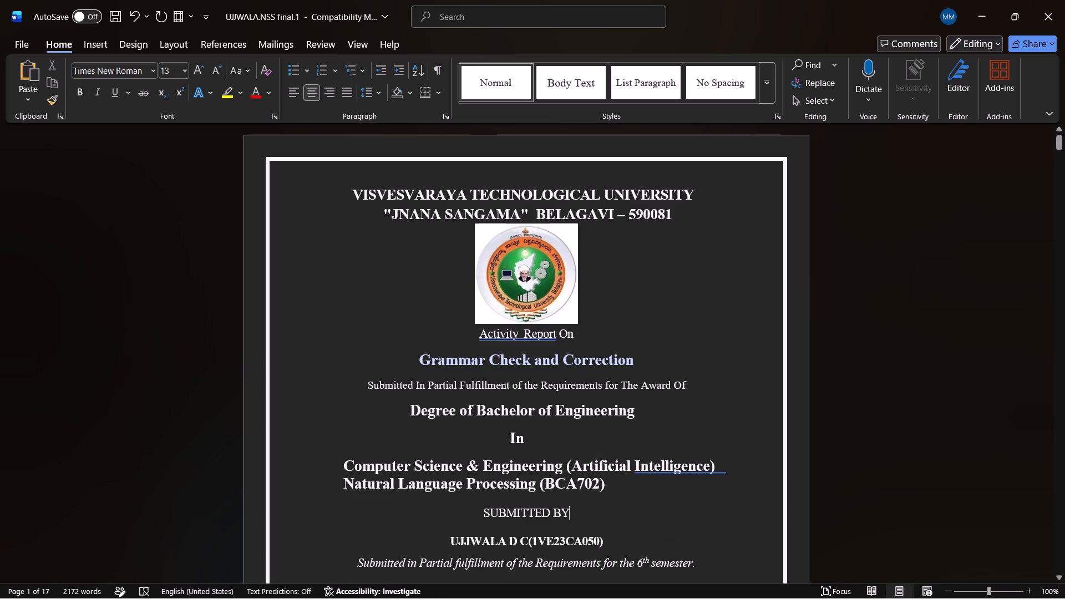
left_click_drag(341, 483, 621, 485)
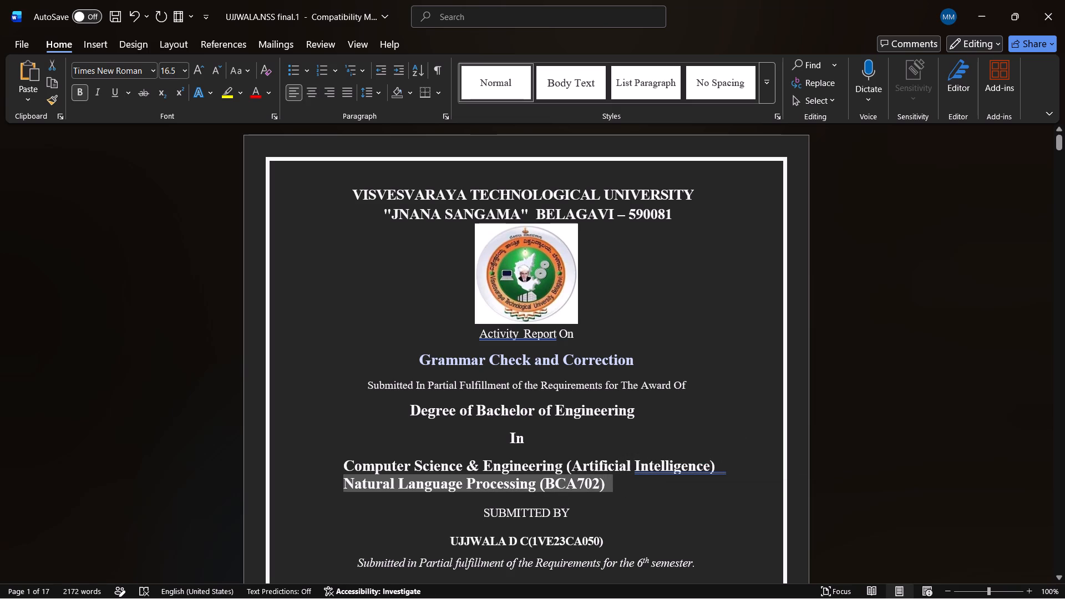
left_click(316, 99)
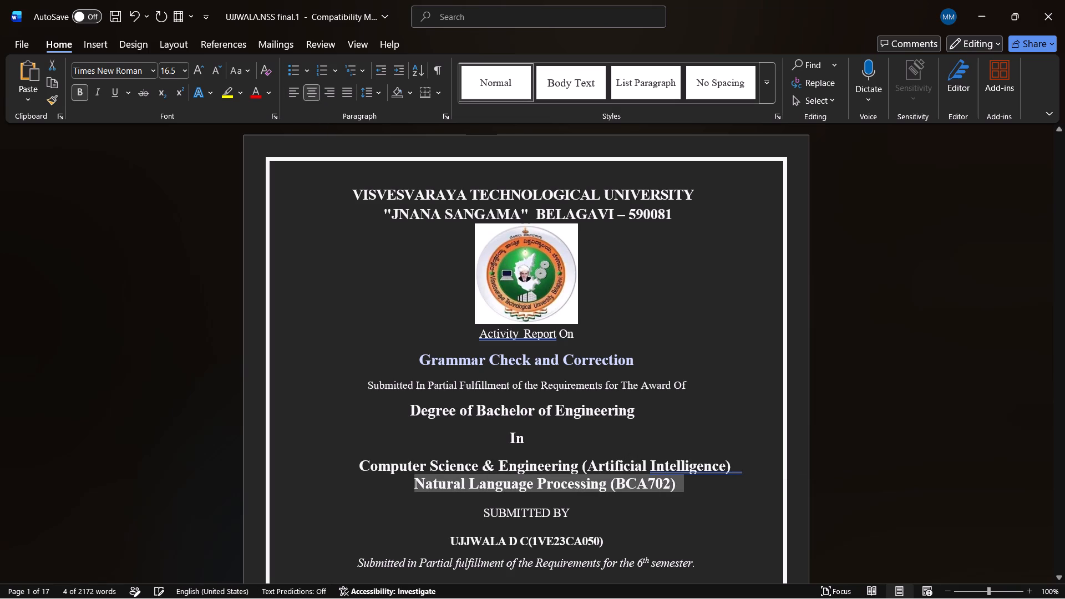
left_click(754, 396)
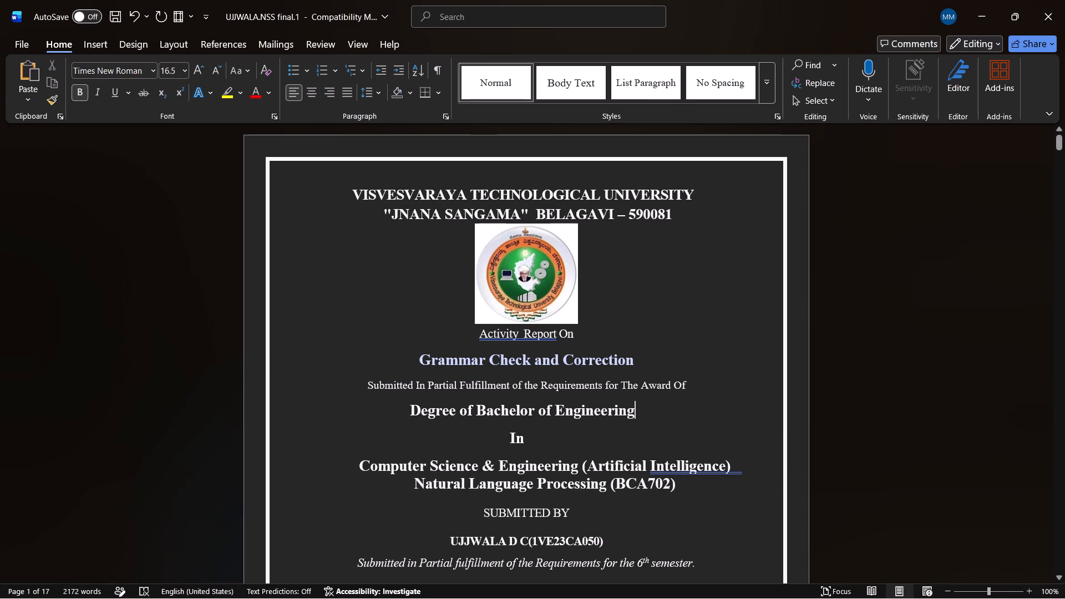
Delete extra trailing spaces after "(Artificial Intelligence)" on the cover page.
left_click(743, 464)
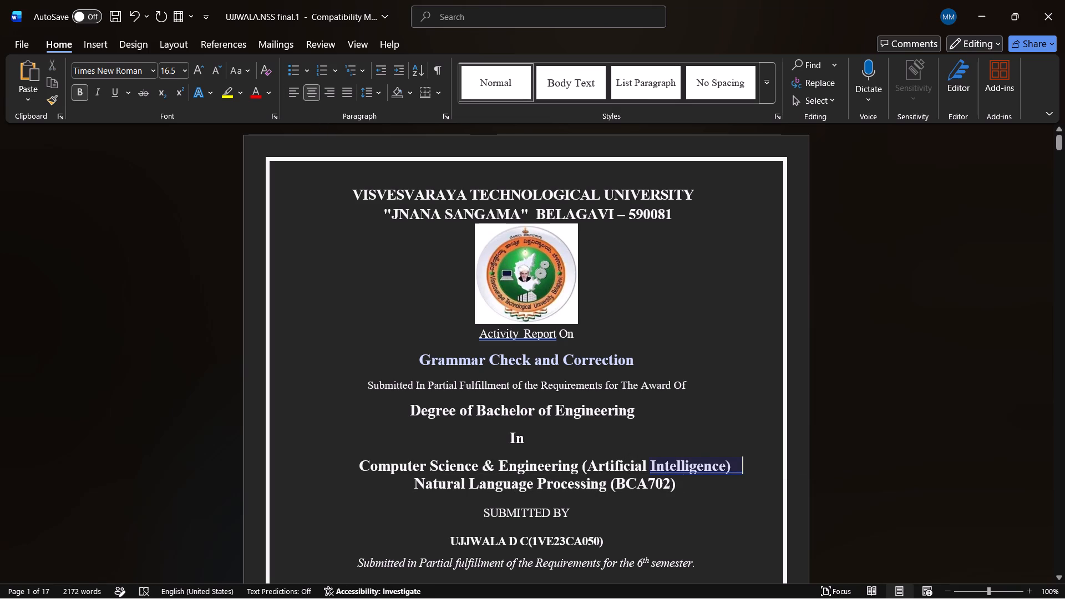
key("BackSpace")
key("BackSpace")
key("BackSpace")
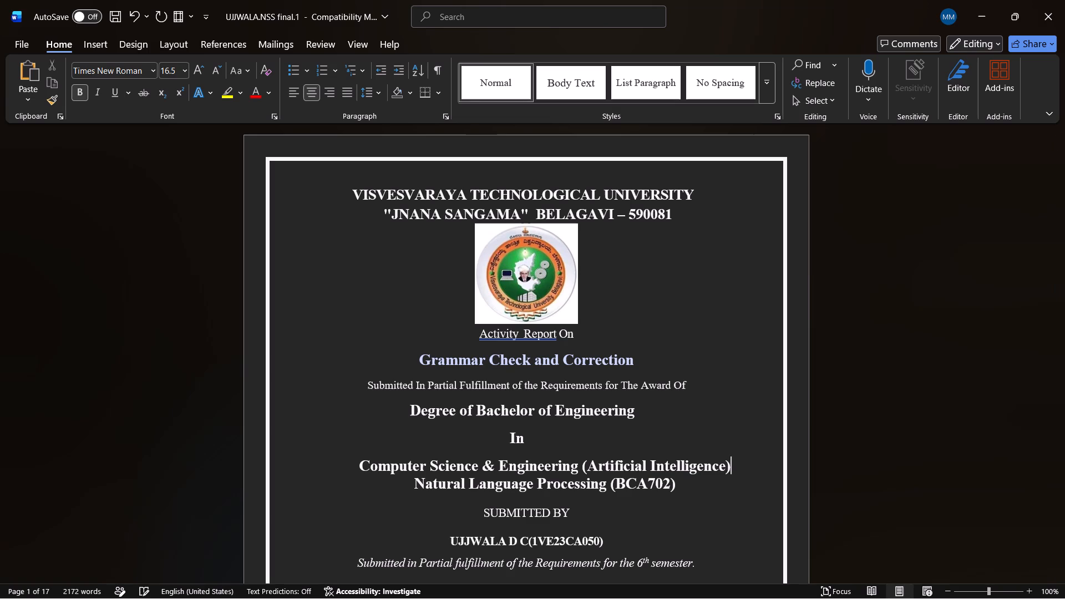
Make the "SUBMITTED BY" line on the cover page bold.
scroll(743, 464, "down", 1)
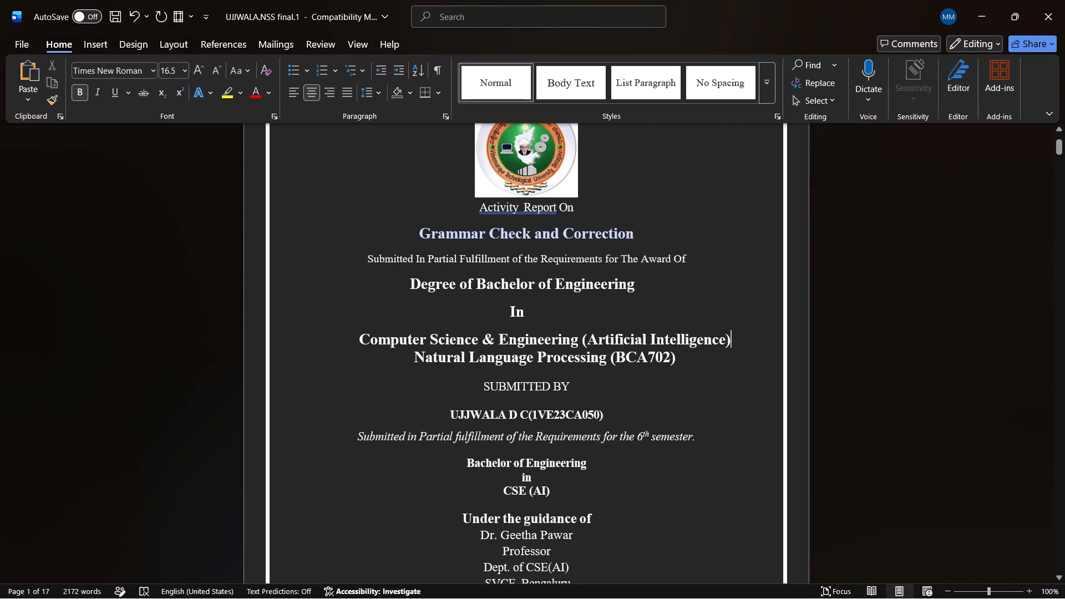
left_click_drag(570, 384, 471, 388)
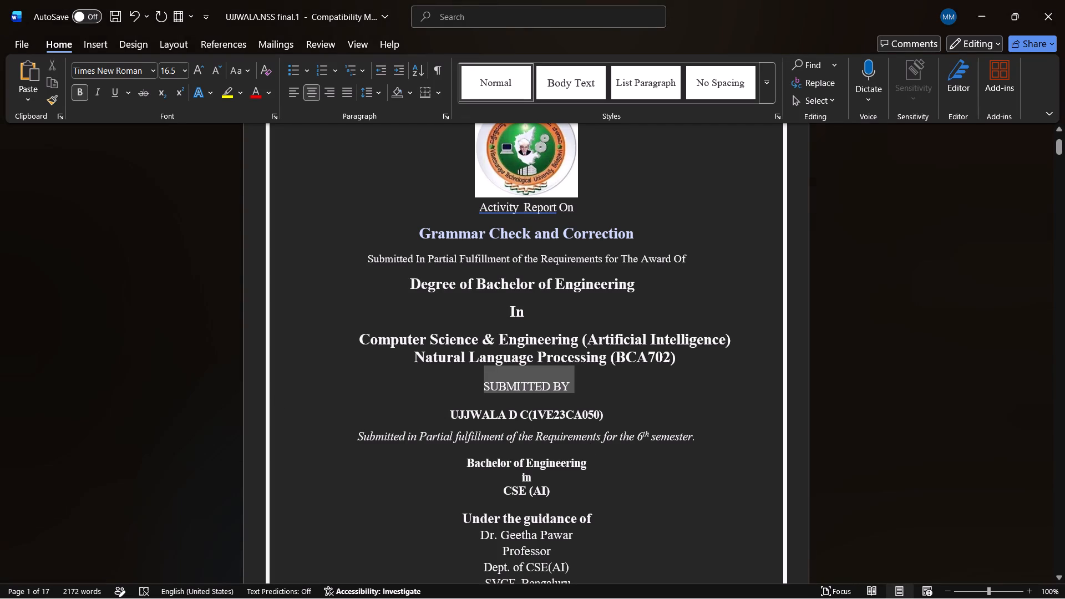
left_click_drag(471, 388, 470, 389)
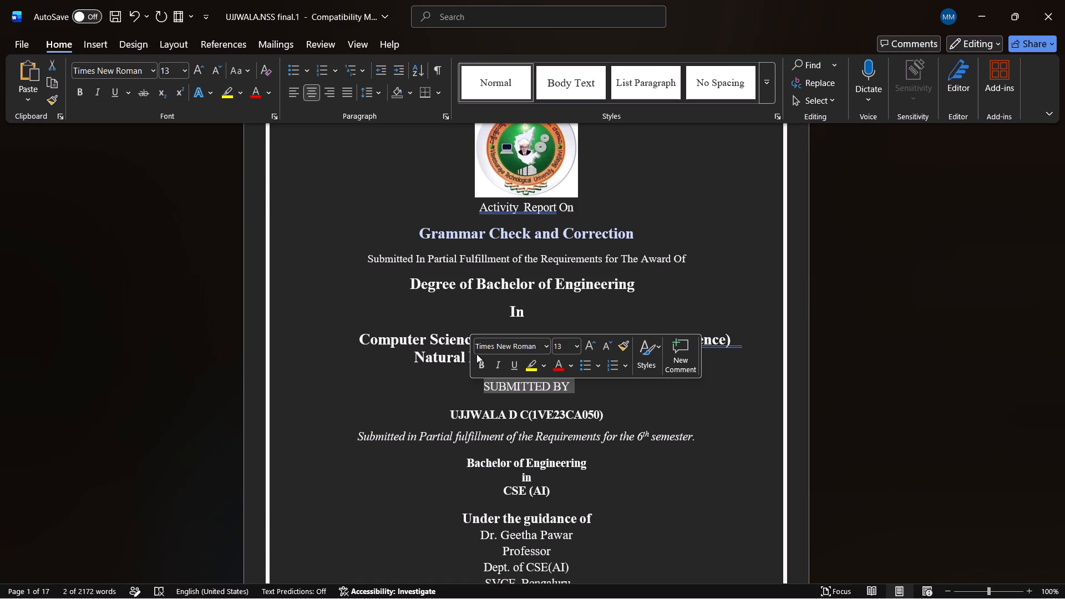
left_click(483, 375)
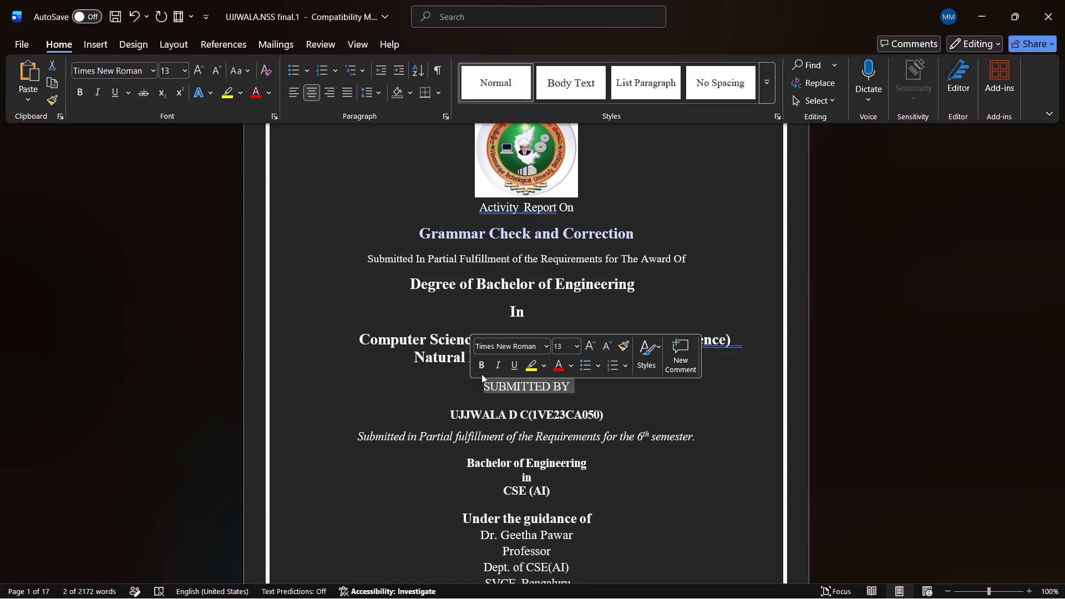
left_click(479, 370)
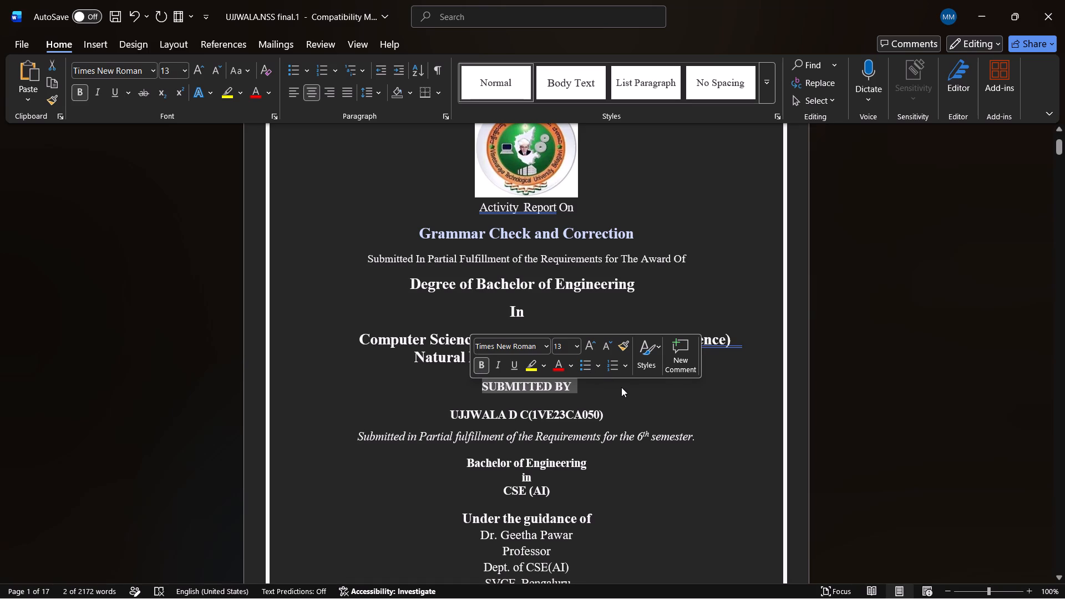
left_click(701, 420)
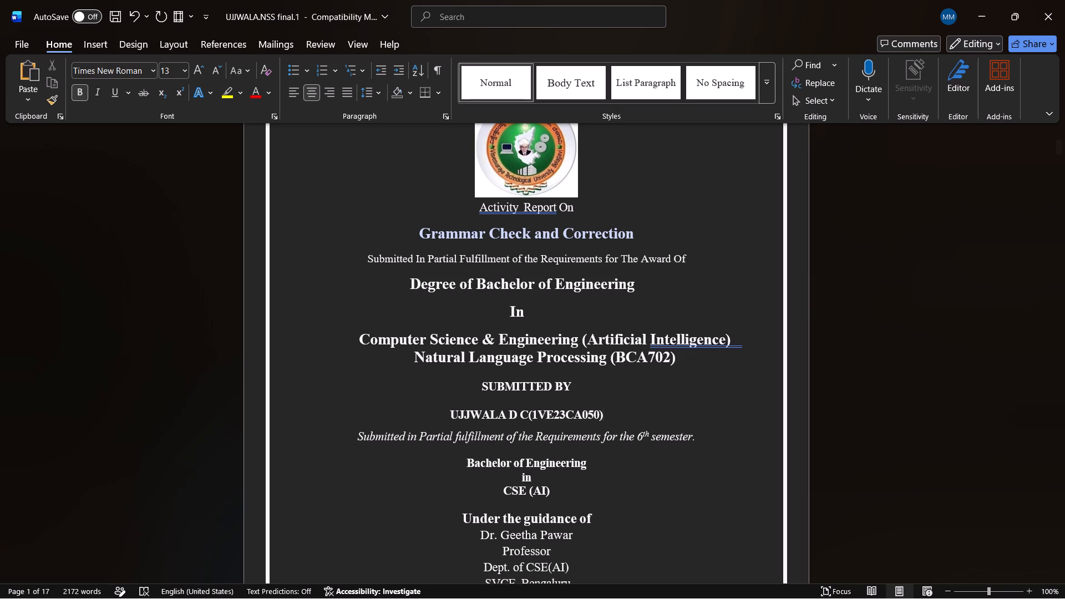
Add an indented line beneath the first submitter under SUBMITTED BY with the second submitter's name in capitals and an opening bracket.
key("Return")
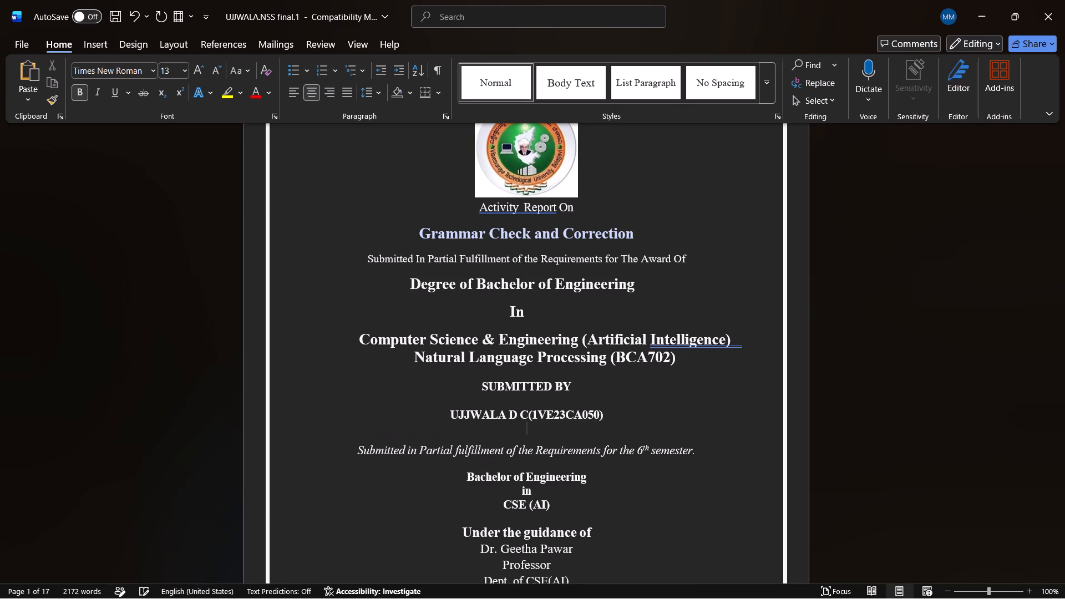
key("BackSpace")
key("Tab")
key("Tab")
key("Tab")
key("Tab")
key("Tab")
key("Tab")
key("BackSpace")
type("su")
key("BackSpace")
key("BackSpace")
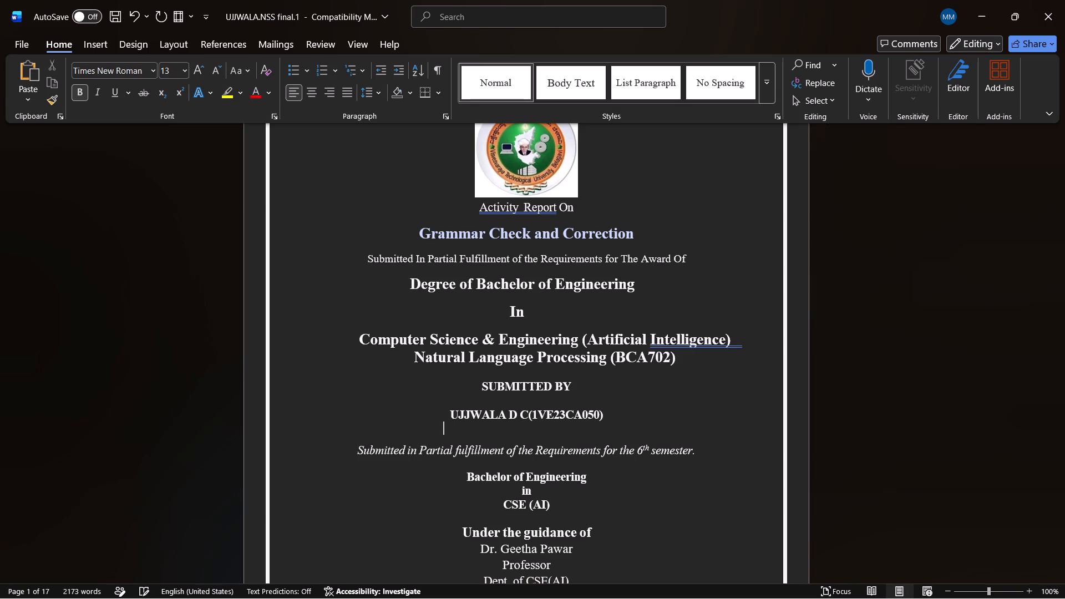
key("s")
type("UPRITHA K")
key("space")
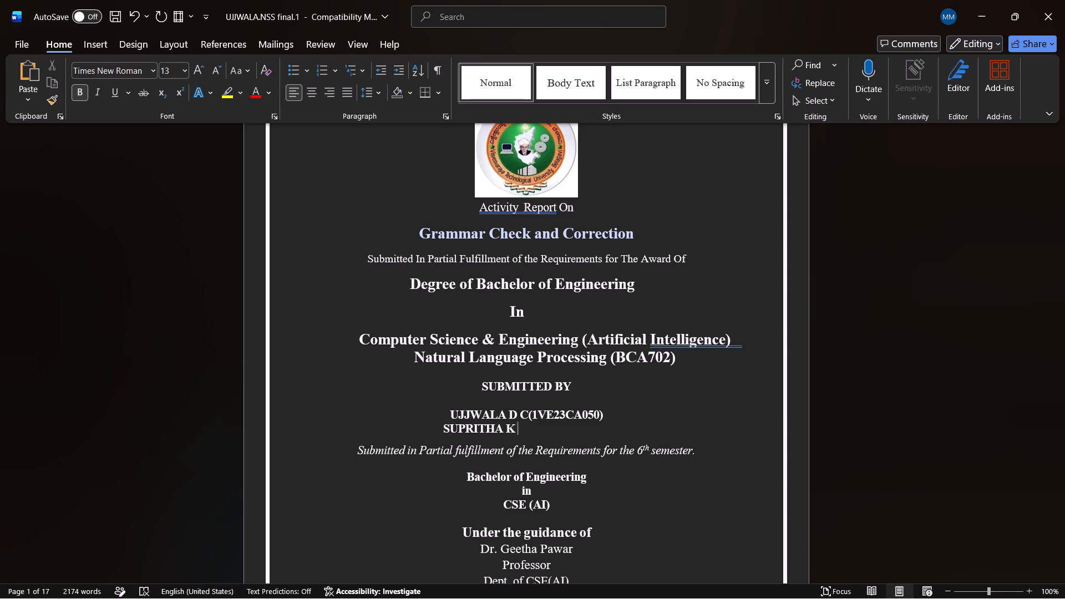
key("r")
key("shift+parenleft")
Copy the first submitter's registration number after the second submitter's name and replace its last three digits with the second submitter's.
left_click_drag(602, 413, 579, 413)
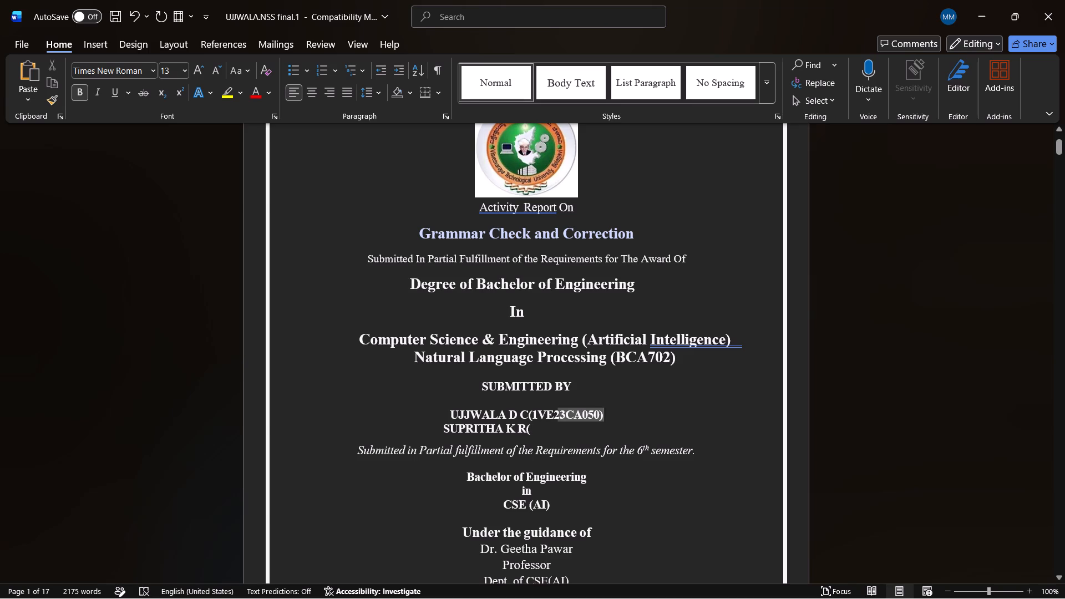
left_click_drag(579, 413, 562, 413)
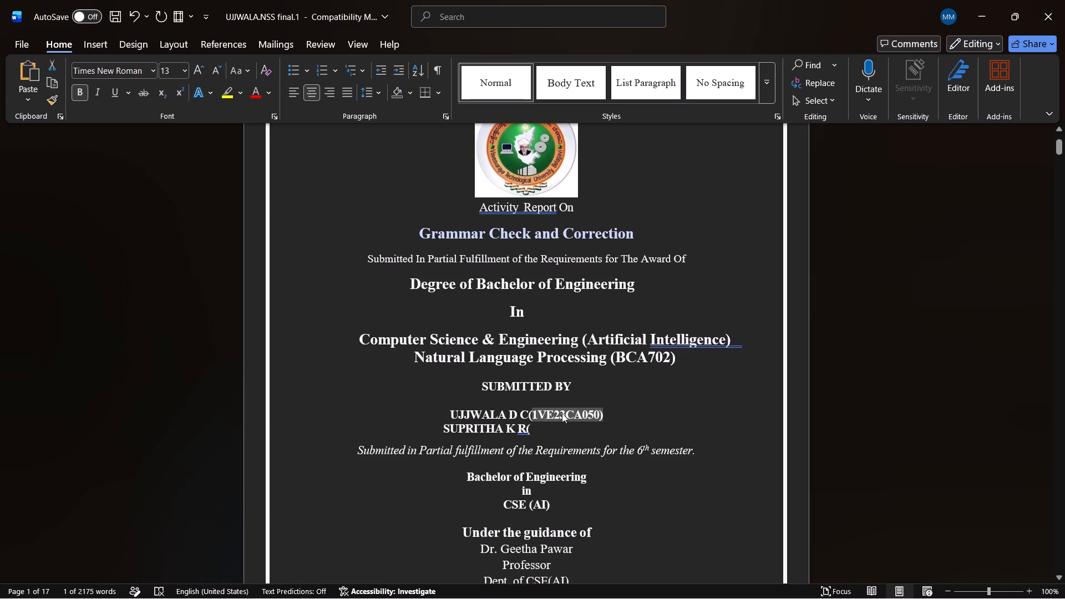
key("ctrl+c")
key("ctrl+v")
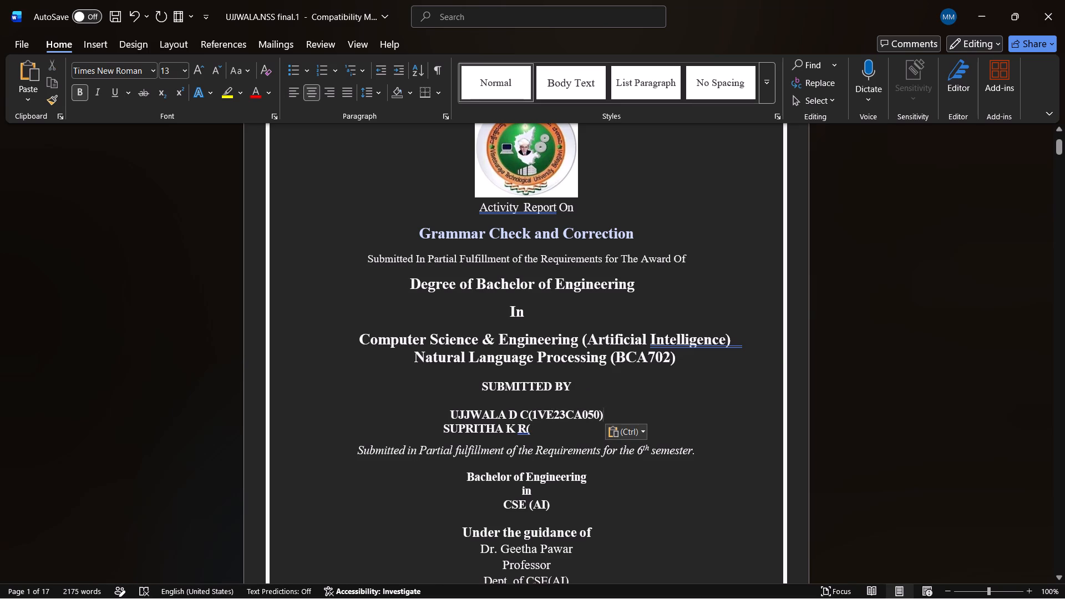
left_click(532, 427)
key("ctrl+v")
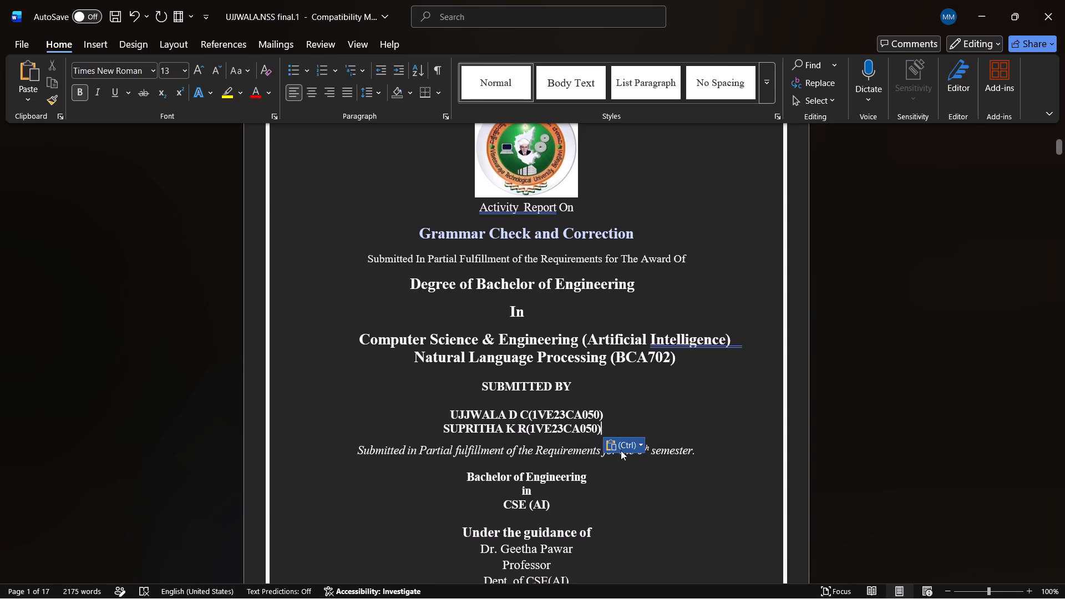
left_click(596, 429)
key("BackSpace")
key("BackSpace")
key("BackSpace")
type("45")
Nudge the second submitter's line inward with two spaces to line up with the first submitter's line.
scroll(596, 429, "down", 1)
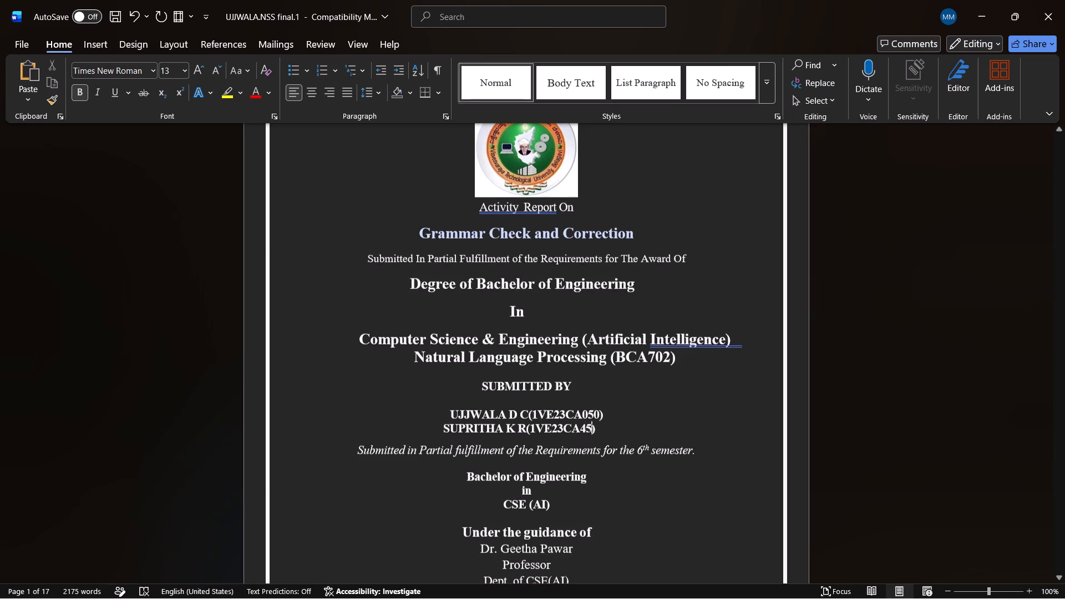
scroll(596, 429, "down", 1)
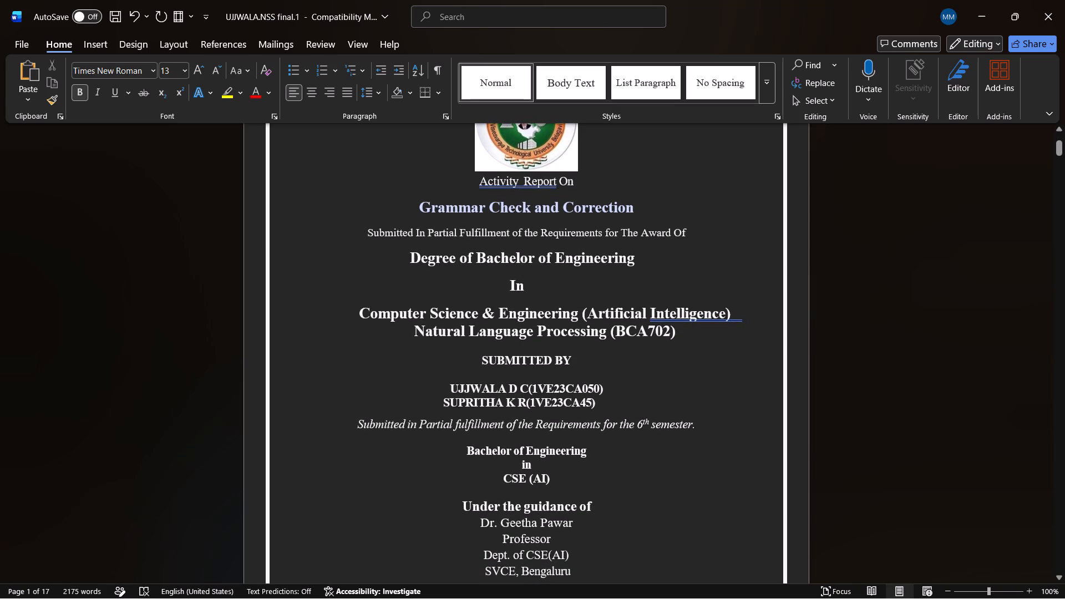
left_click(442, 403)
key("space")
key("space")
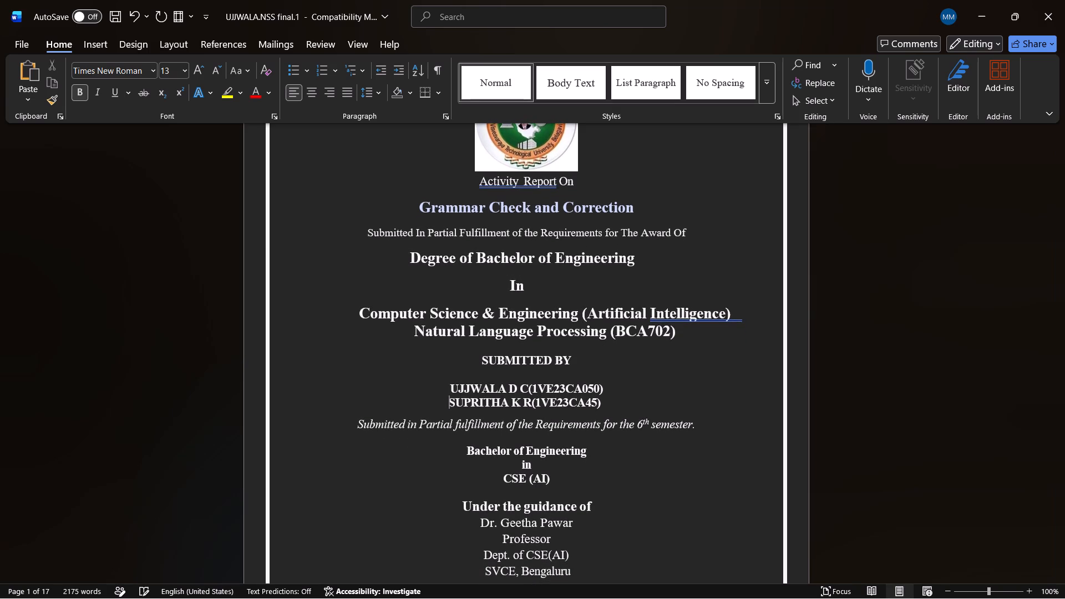
Insert a wide tabbed gap between the first submitter's name and the bracketed registration number.
left_click(527, 389)
key("Tab")
key("Tab")
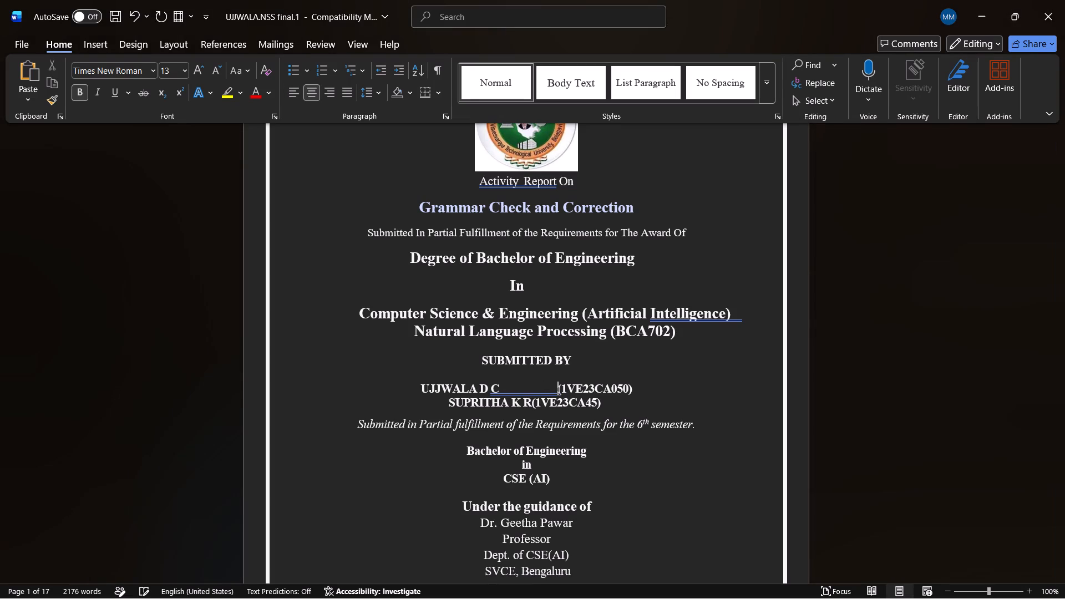
key("Tab")
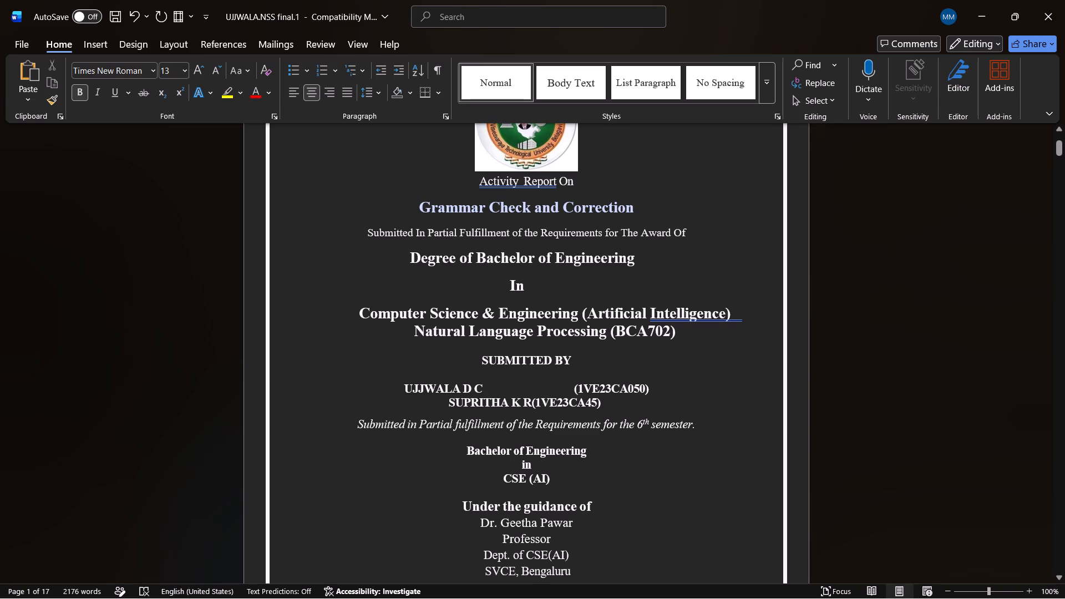
Insert a tabbed gap between the second submitter's name and registration number, roughly matching the number column above.
left_click(531, 399)
key("Tab")
key("Tab")
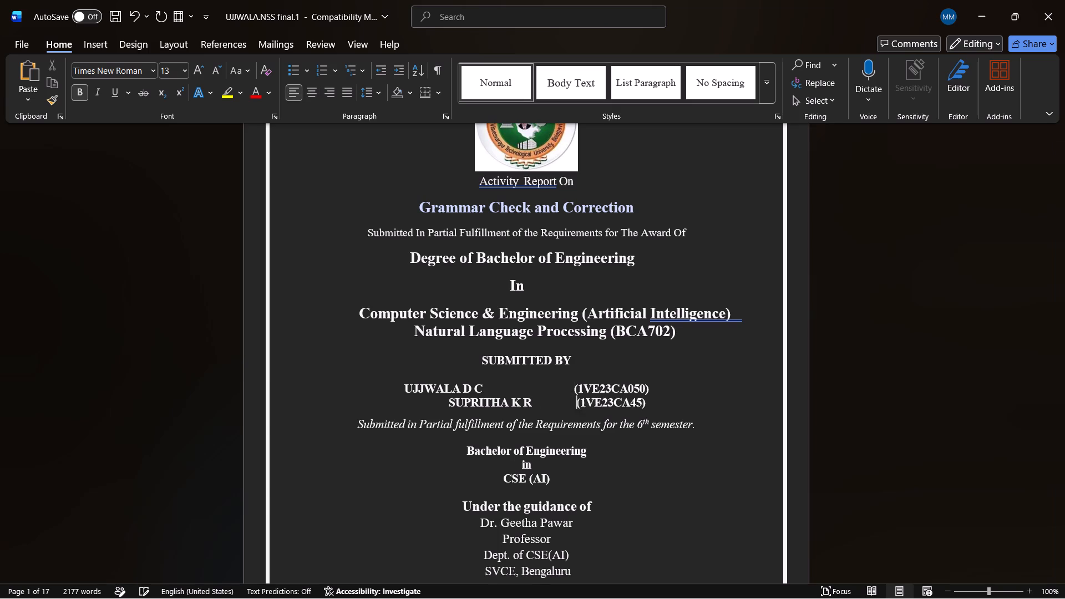
key("Tab")
key("BackSpace")
Reduce the indentation before the second submitter's name and pad it with spaces so it starts directly beneath the first submitter's name.
key("Left")
key("Left")
key("Left")
key("Left")
key("Left")
key("Left")
key("Left")
key("Left")
key("Left")
key("Left")
key("Left")
key("Left")
key("Left")
key("Left")
key("BackSpace")
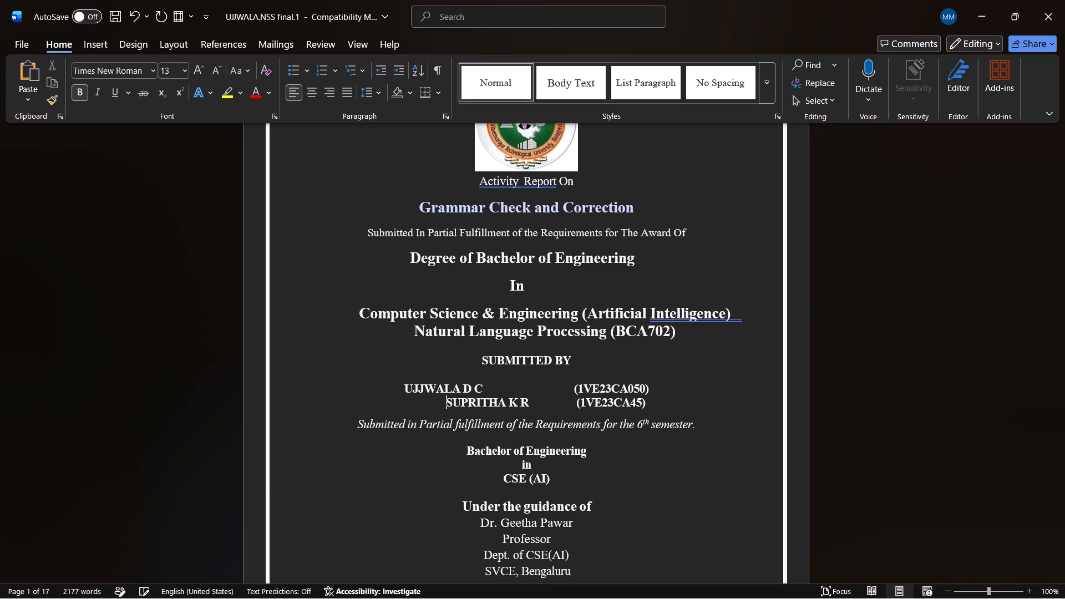
key("BackSpace")
key("BackSpace")
key("BackSpace")
key("Tab")
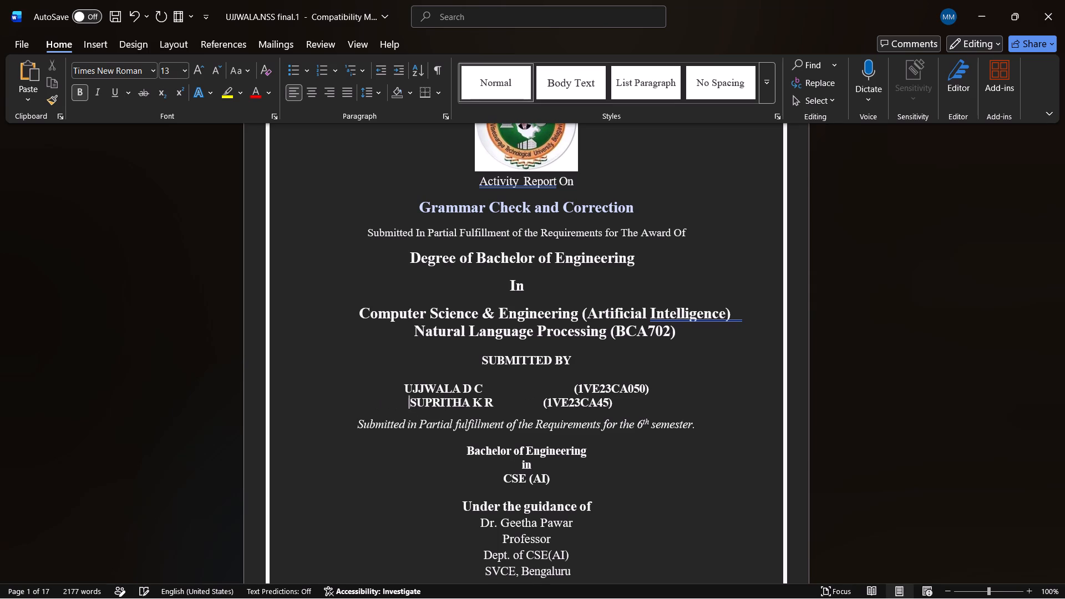
key("Left")
key("Right")
key("BackSpace")
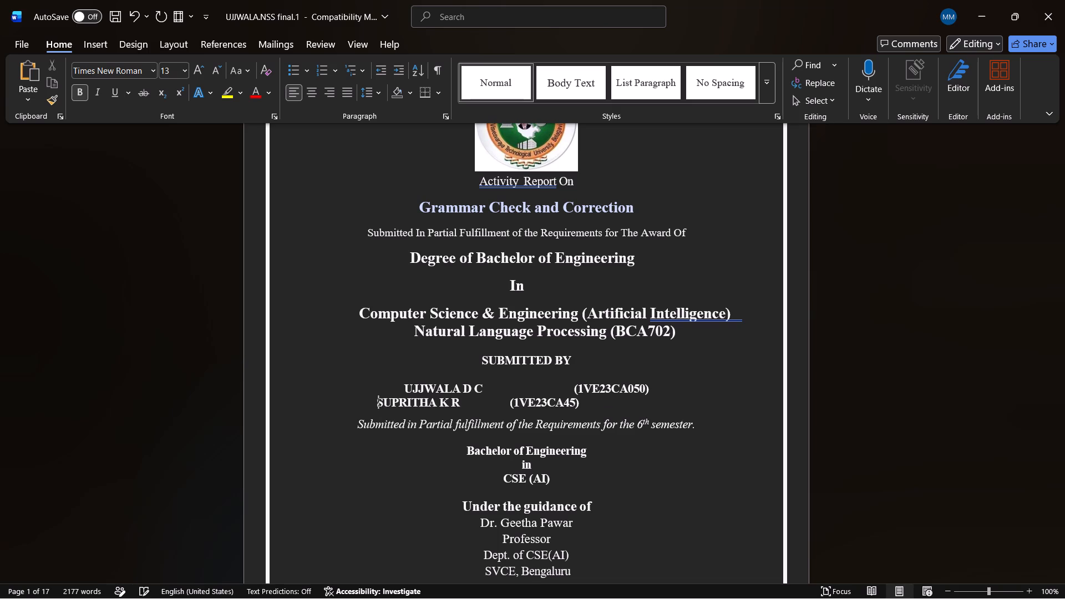
key("space")
key("space")
key("space")
key("space")
key("space")
key("space")
key("space")
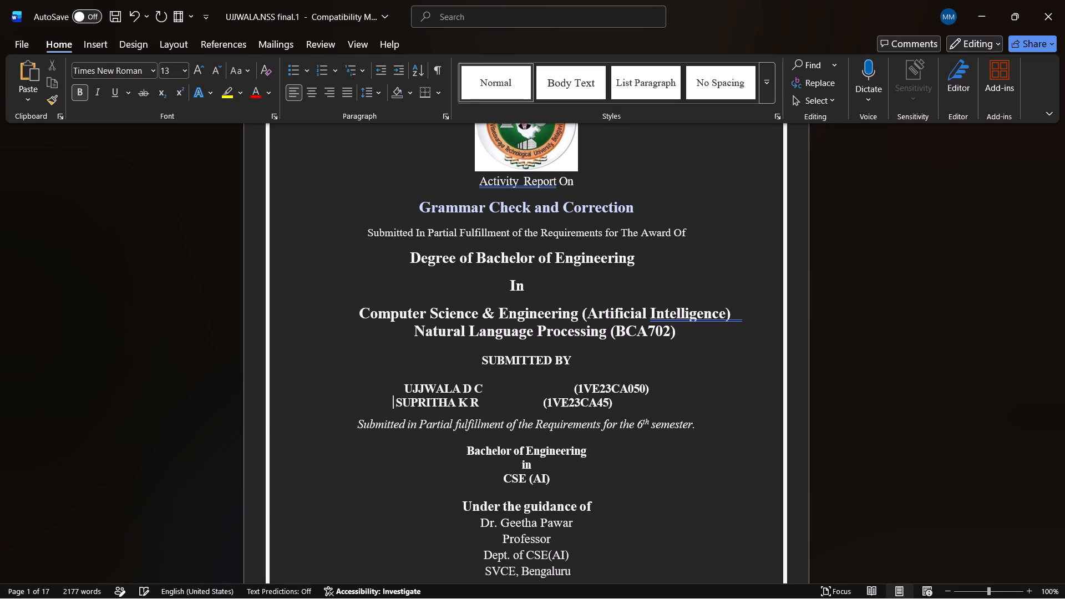
key("space")
key("space")
key("space")
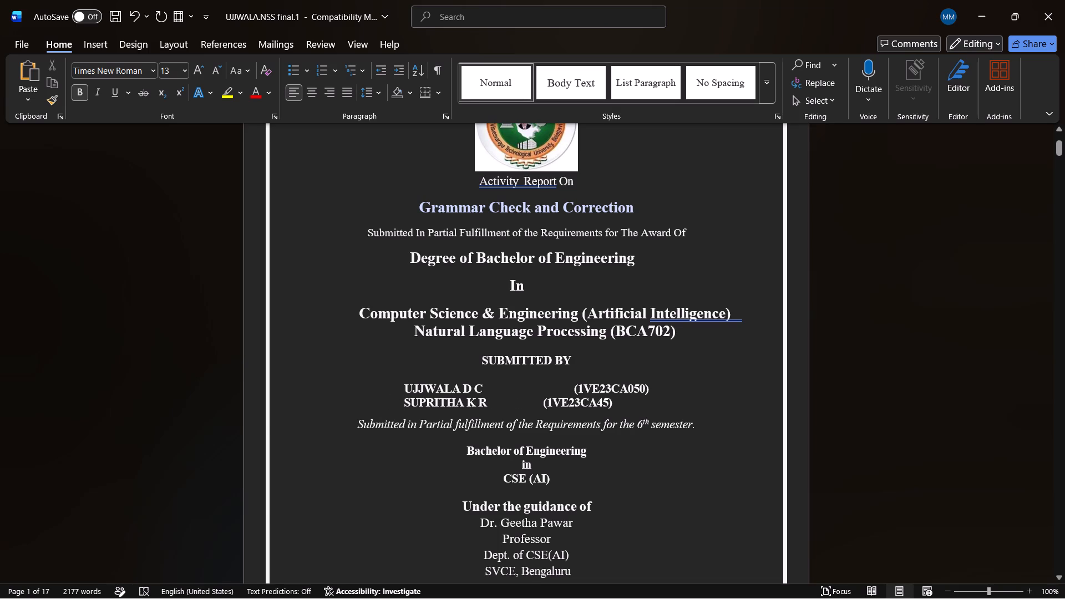
Widen the gap before the second submitter's registration number with spaces so it lines up beneath the first submitter's number.
left_click(540, 400)
key("space")
key("space")
key("space")
key("space")
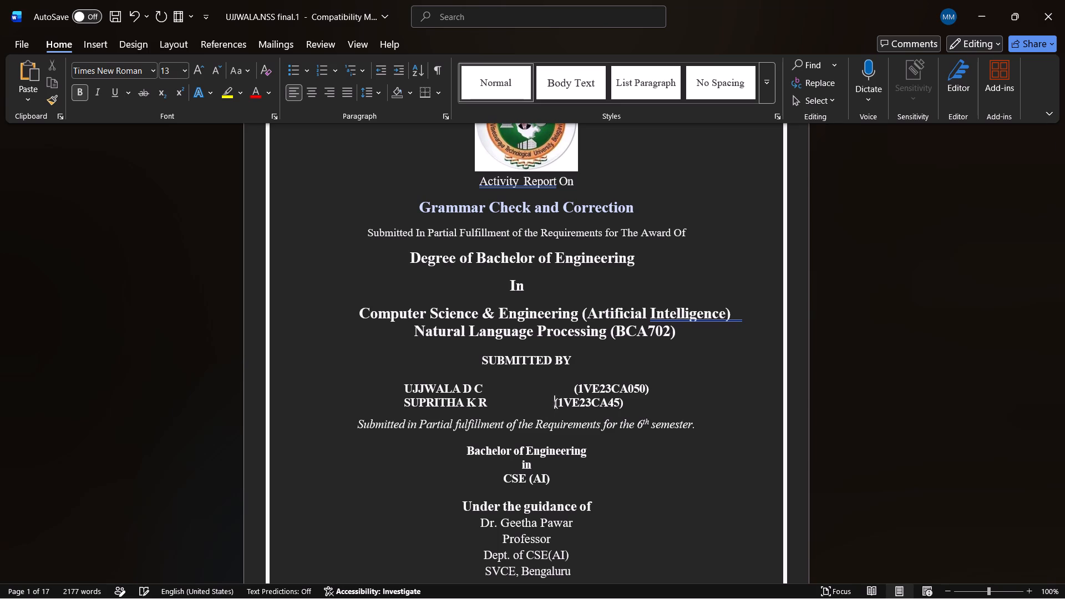
key("space")
key("space")
key("space")
key("space")
key("space")
key("space")
key("space")
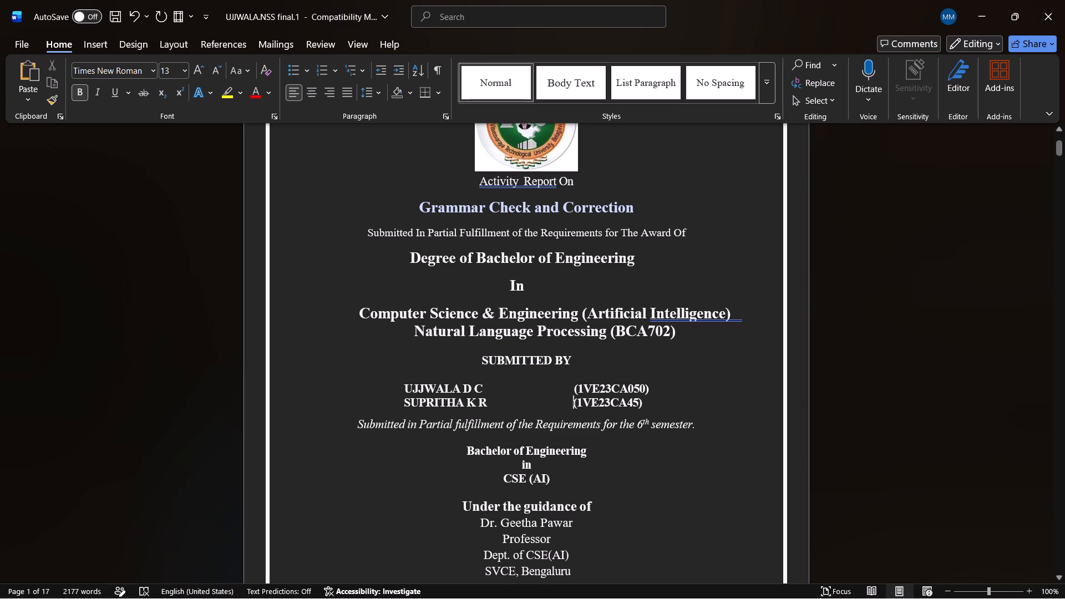
Insert the missing 0 before the final two digits of the second submitter's registration number.
left_click(622, 400)
key("Right")
key("Right")
key("Left")
key("0")
Delete the block below the submitters, from the italic 6th-semester fulfillment line through "Bachelor of Engineering", "in" and "CSE (AI)".
left_click_drag(348, 415, 627, 465)
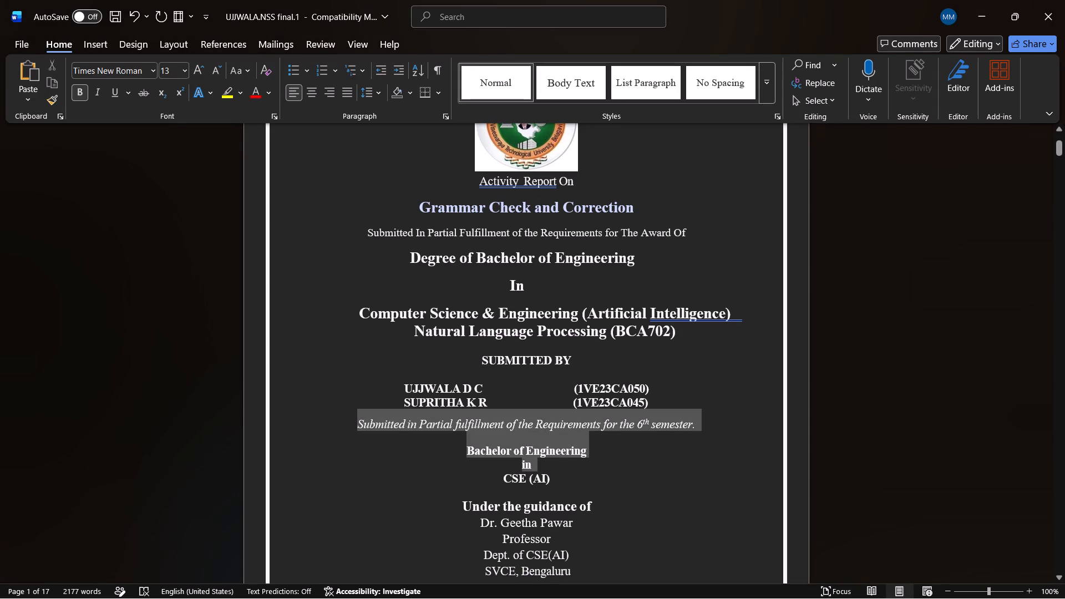
left_click_drag(627, 465, 630, 474)
key("BackSpace")
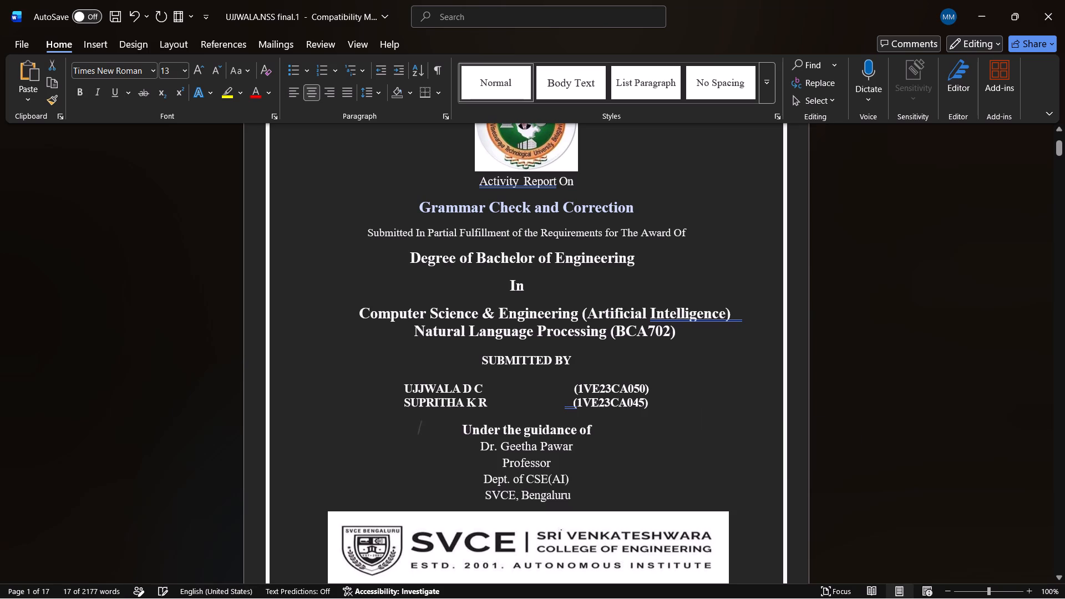
Delete the text beneath the college name from "Affiliated To VTU Belagavi" up to just before ", Bengaluru Karnataka".
scroll(630, 474, "down", 2)
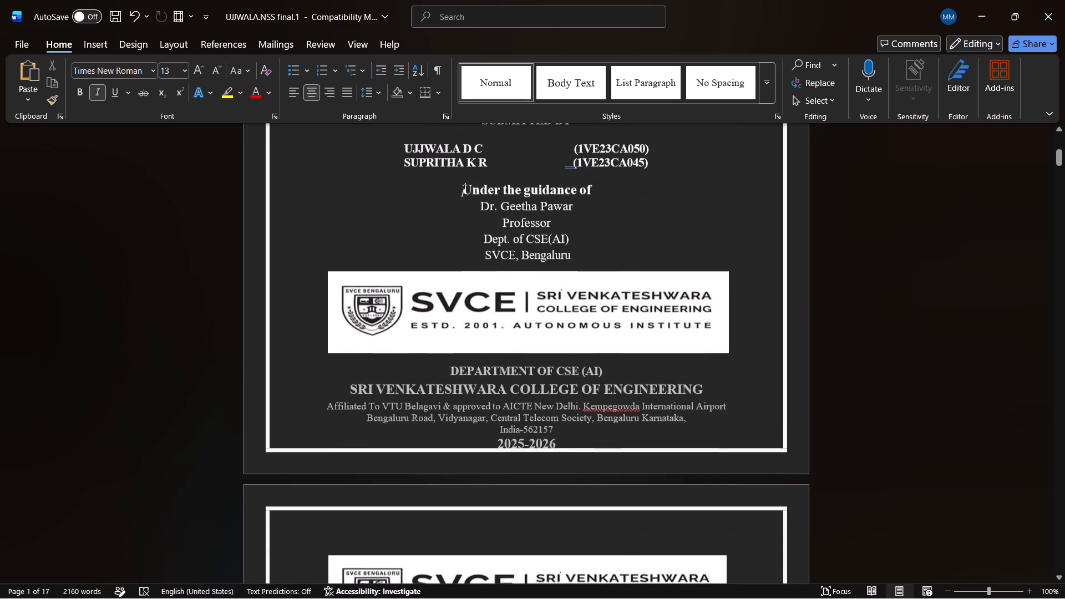
scroll(630, 474, "up", 2)
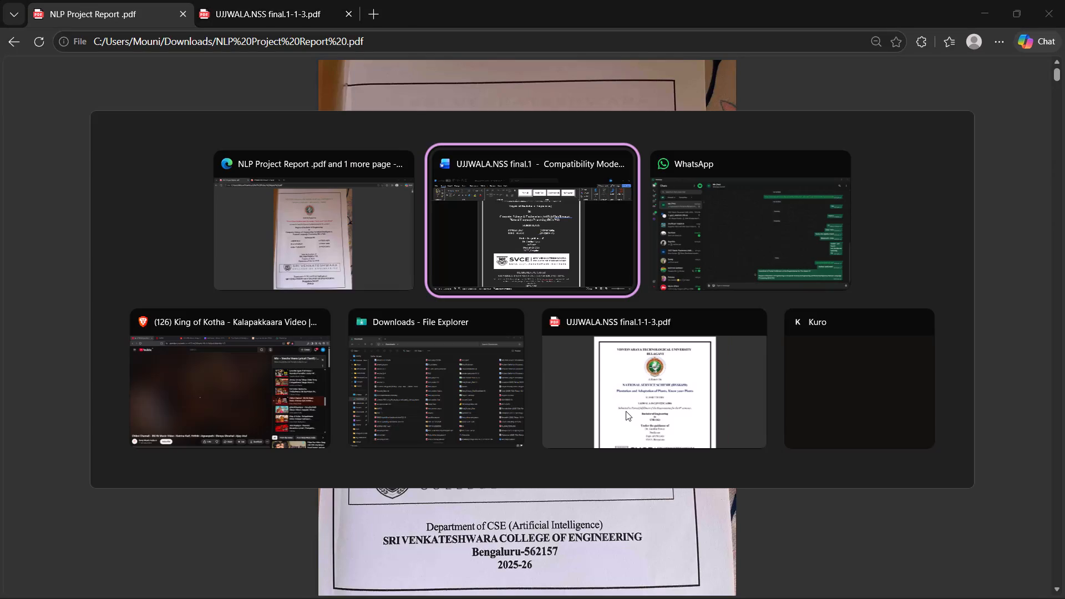
scroll(626, 411, "down", 1)
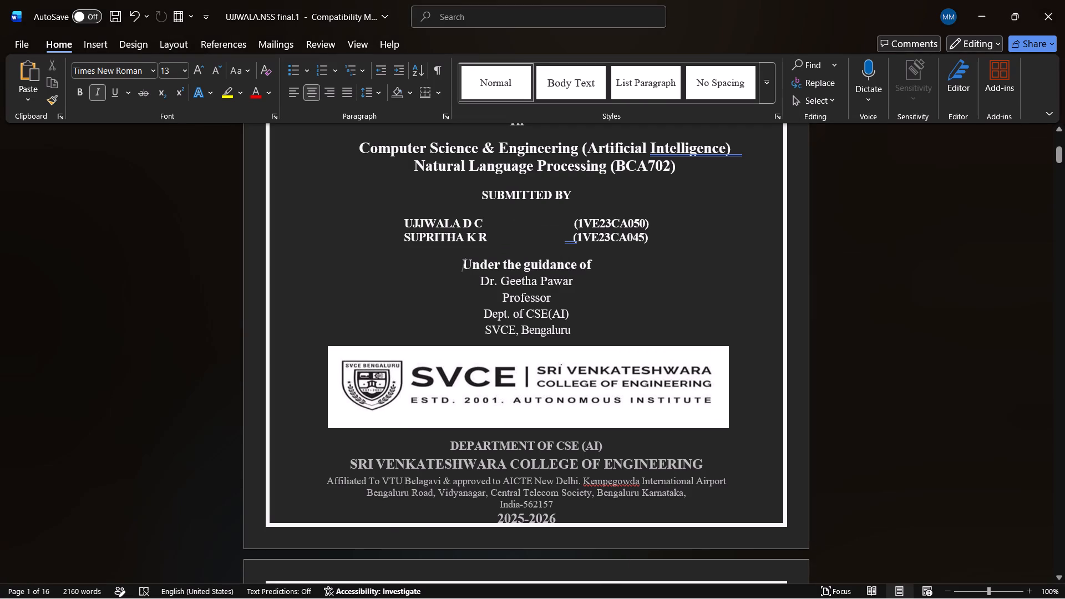
left_click_drag(320, 480, 505, 508)
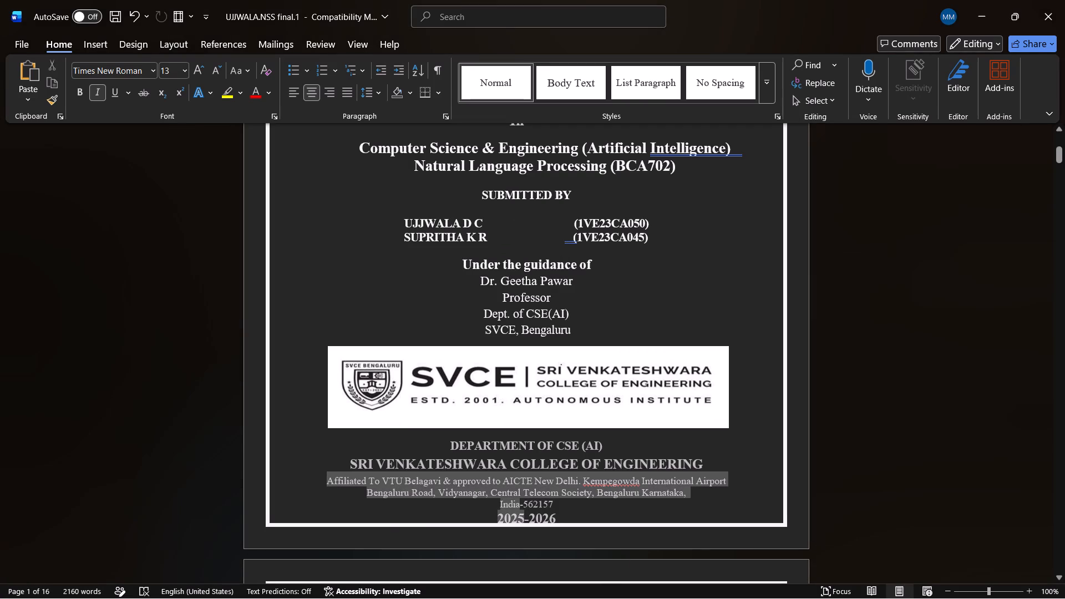
left_click_drag(505, 508, 519, 504)
left_click_drag(519, 504, 523, 505)
left_click_drag(523, 505, 593, 484)
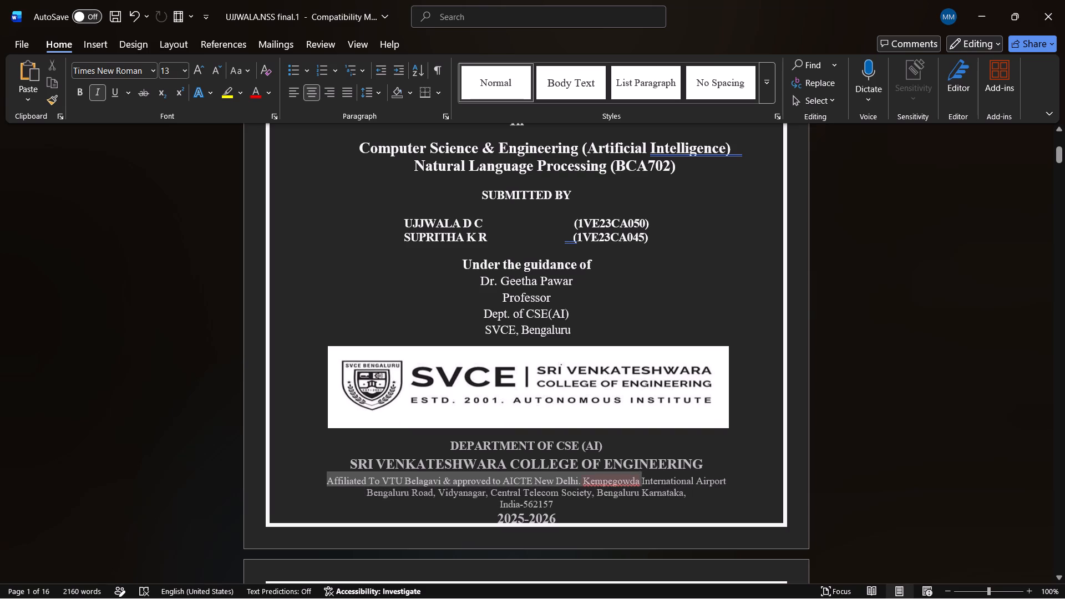
left_click_drag(593, 484, 592, 492)
key("BackSpace")
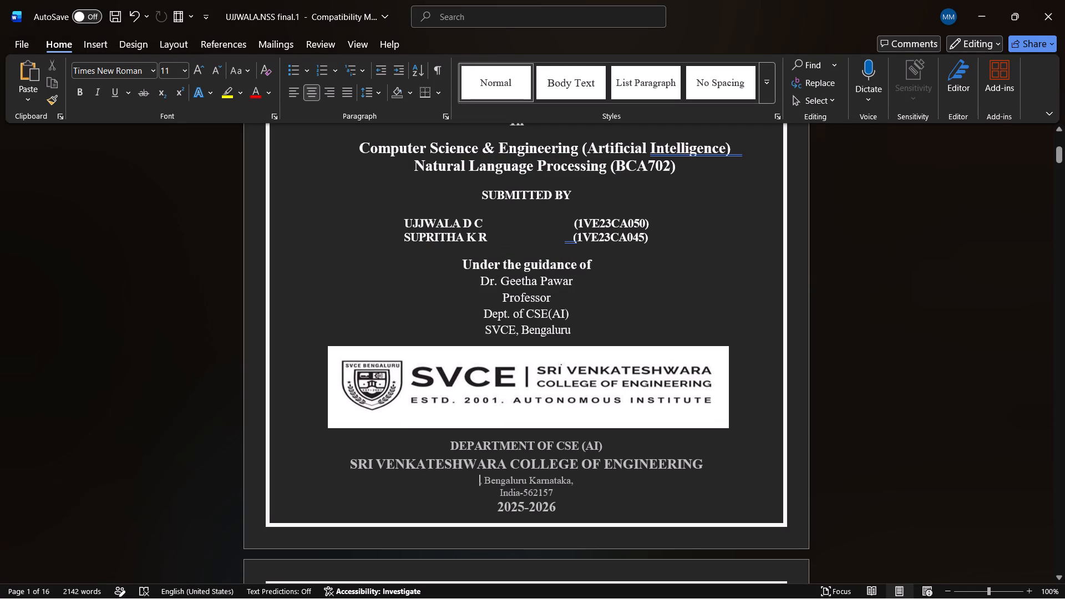
Delete the leftover ", Bengaluru Karnataka," line beneath the college name and put one blank line in its place.
left_click(579, 479)
key("BackSpace")
key("BackSpace")
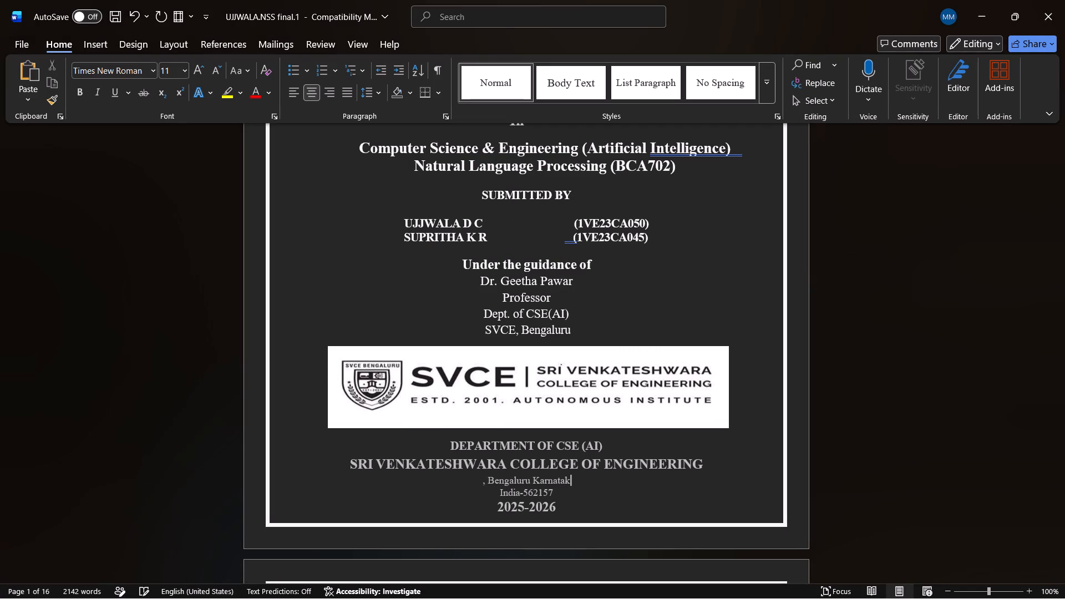
key("BackSpace")
key("BackSpace")
key("BackSpace")
key("BackSpace")
key("BackSpace")
key("BackSpace")
key("BackSpace")
key("BackSpace")
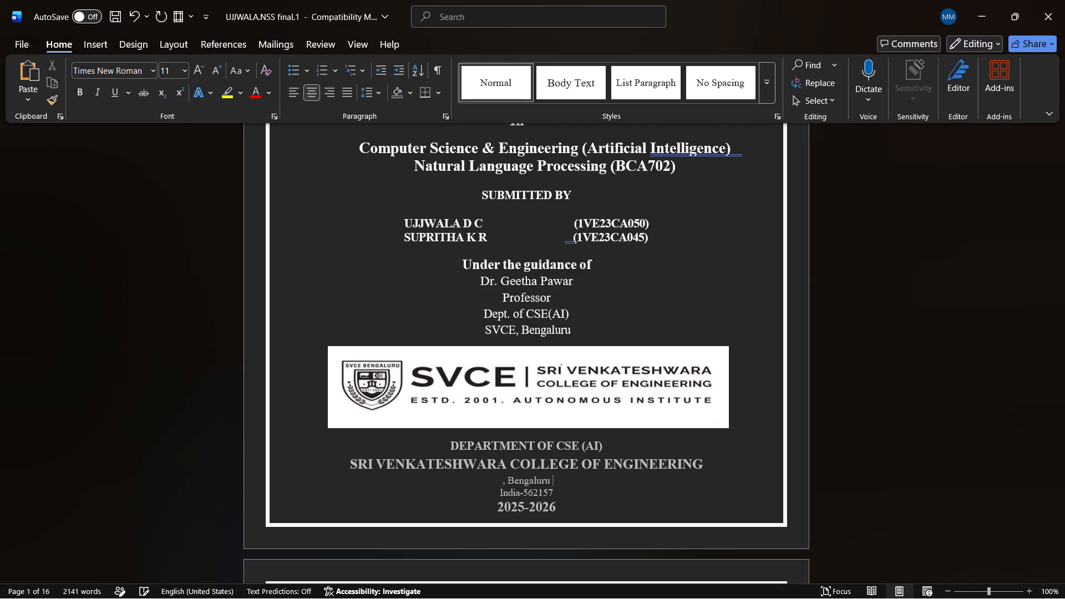
key("BackSpace")
key("BackSpace")
key("BackSpace")
key("BackSpace")
key("BackSpace")
key("BackSpace")
key("BackSpace")
key("BackSpace")
key("BackSpace")
key("BackSpace")
key("BackSpace")
key("BackSpace")
key("BackSpace")
key("BackSpace")
key("BackSpace")
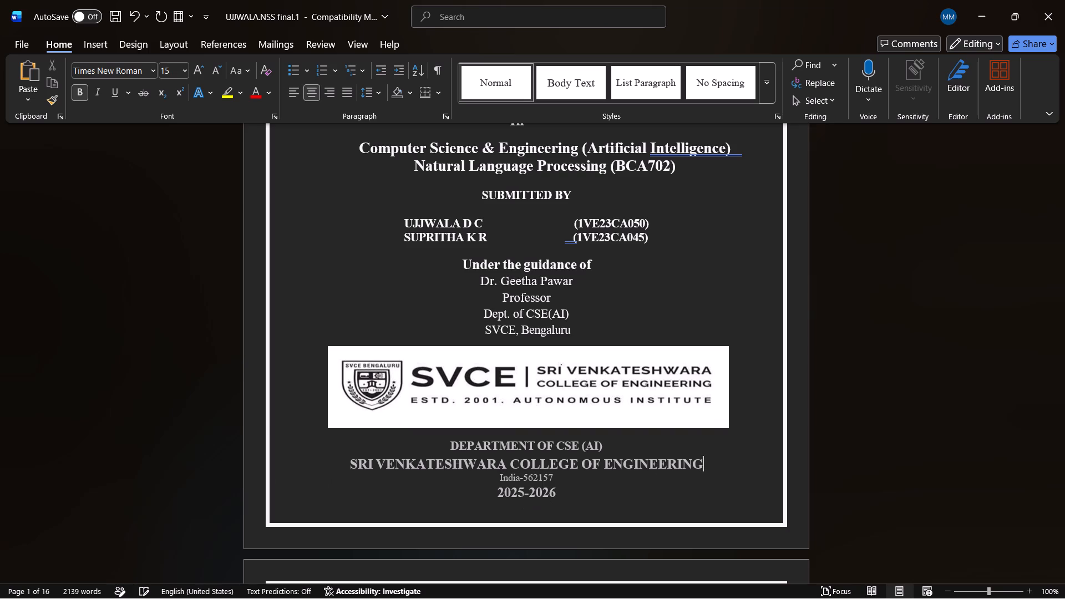
key("Return")
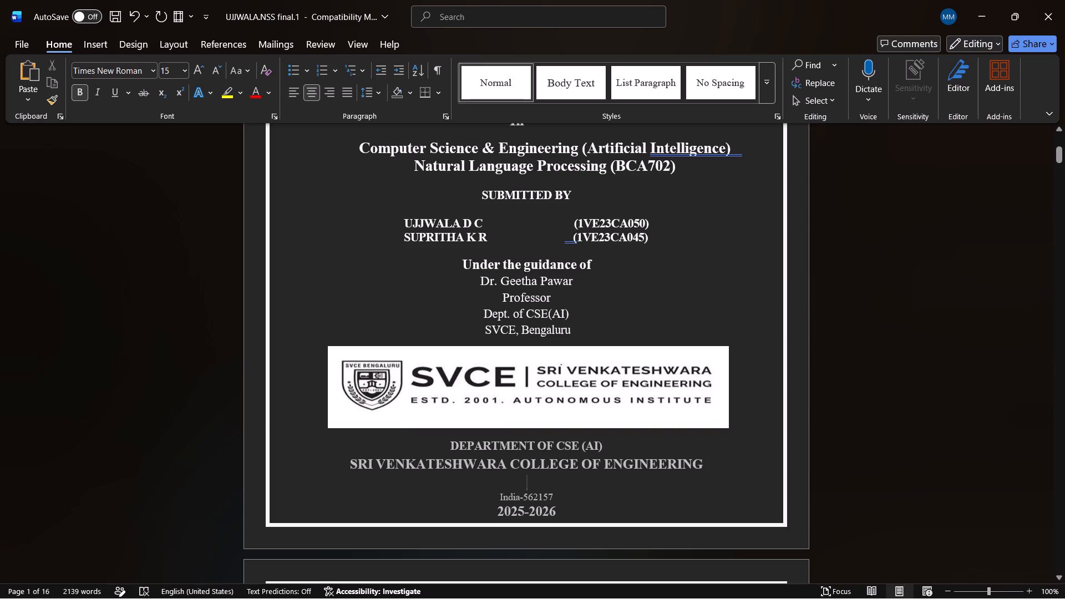
Replace "India" with "Bengaluru" in the postcode line so it reads "Bengaluru-562157".
left_click(518, 498)
key("BackSpace")
key("BackSpace")
key("BackSpace")
key("BackSpace")
key("BackSpace")
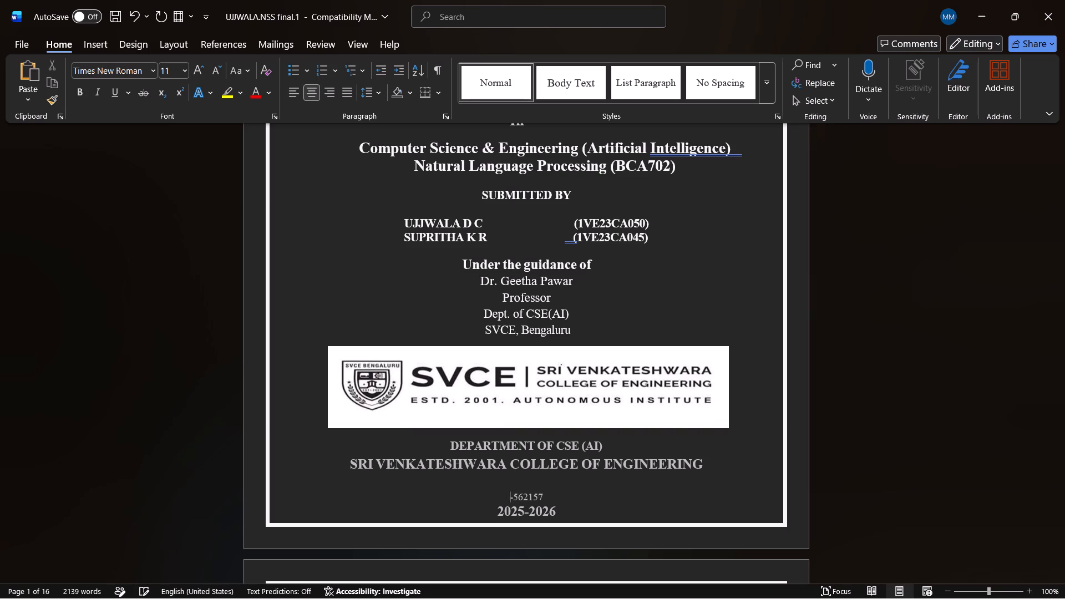
key("b")
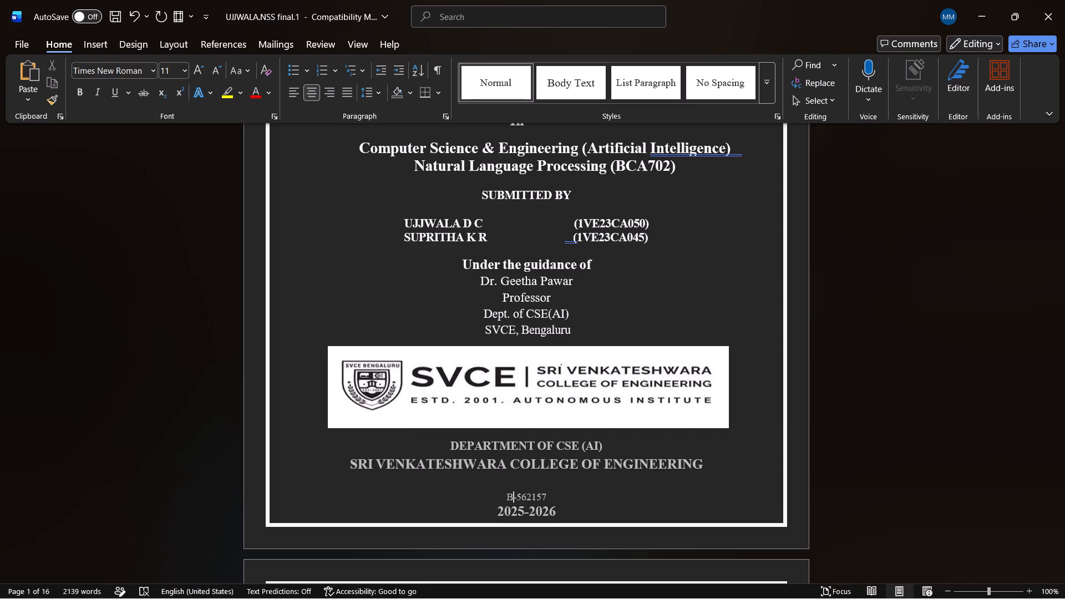
type("engaa")
key("BackSpace")
type("luru")
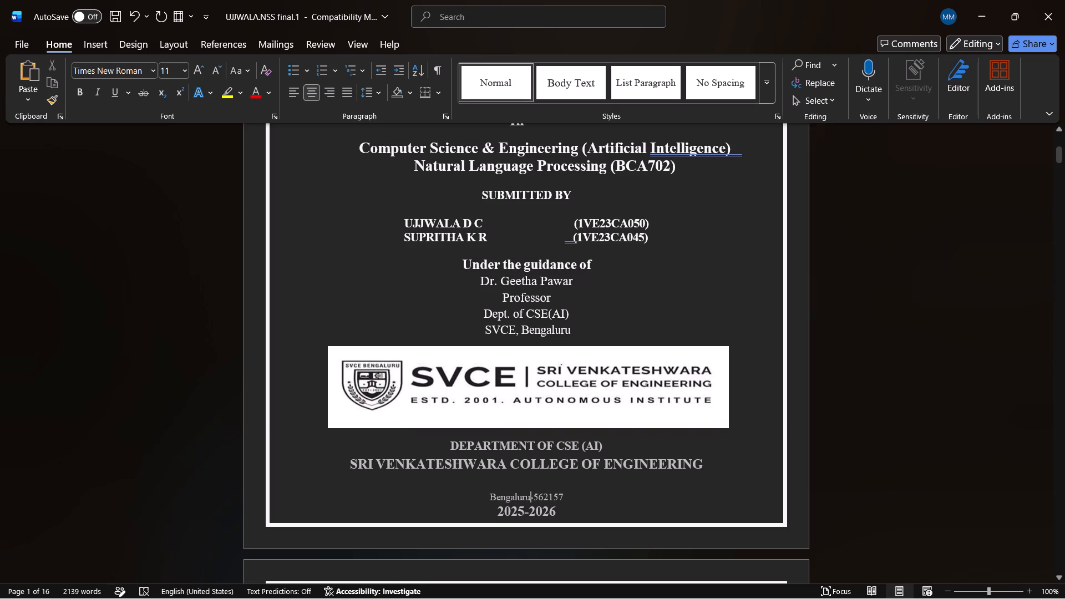
Clear the centred alignment of the blank line beneath the college name.
left_click(518, 480)
key("BackSpace")
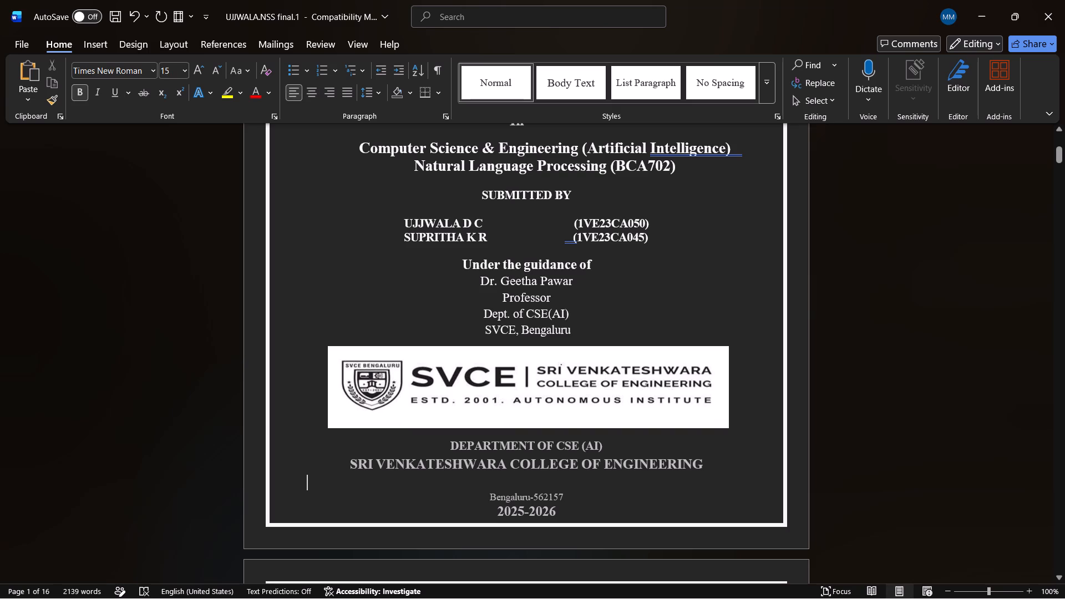
Make the "Bengaluru-562157" line bold and set its font size to 12.
left_click_drag(569, 498, 497, 498)
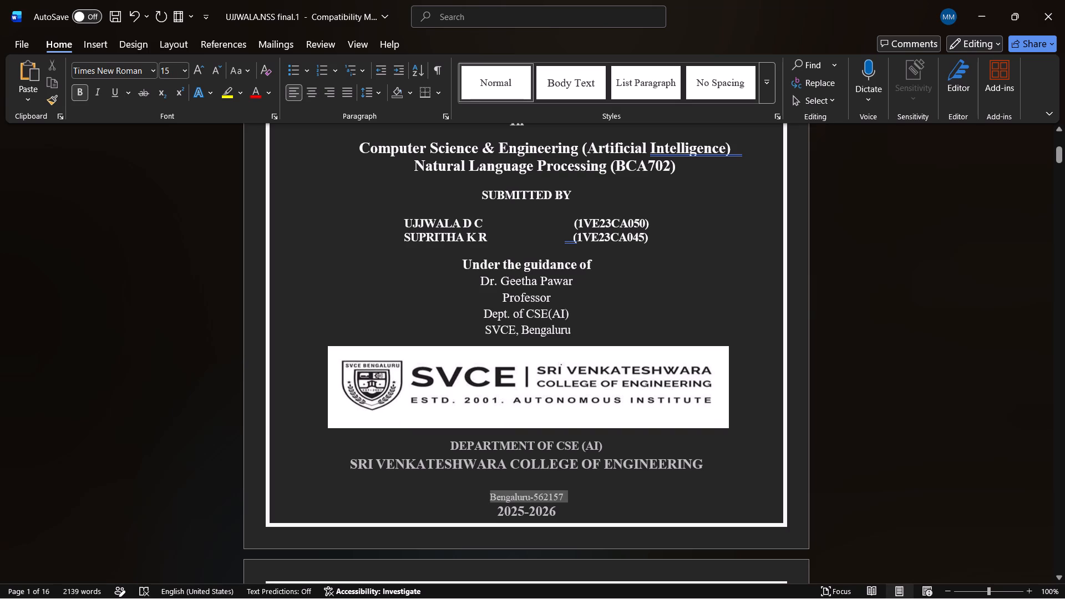
left_click_drag(497, 498, 489, 495)
left_click(492, 465)
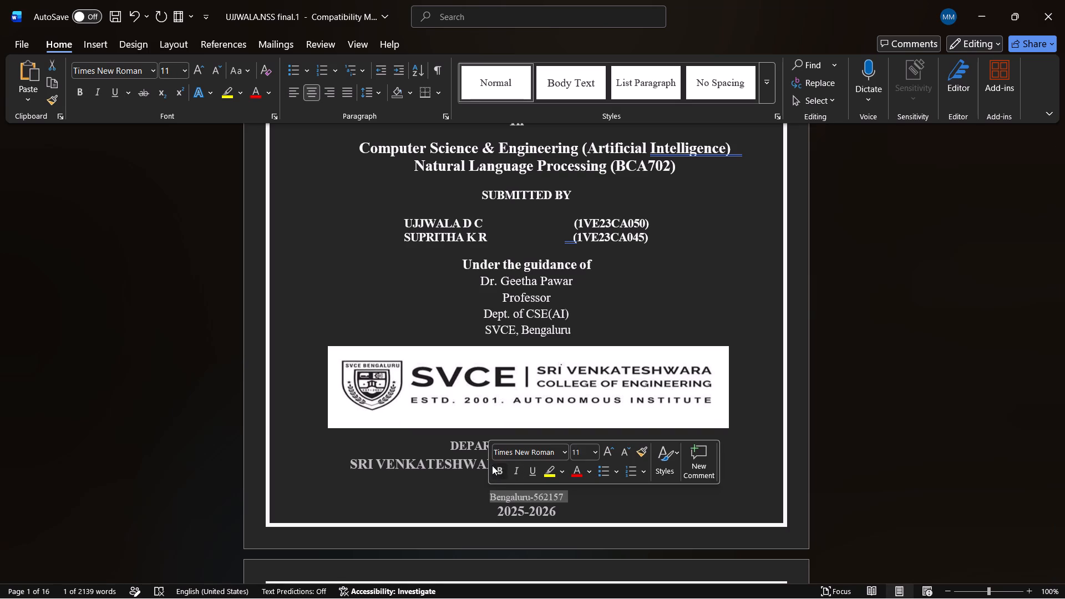
left_click(597, 453)
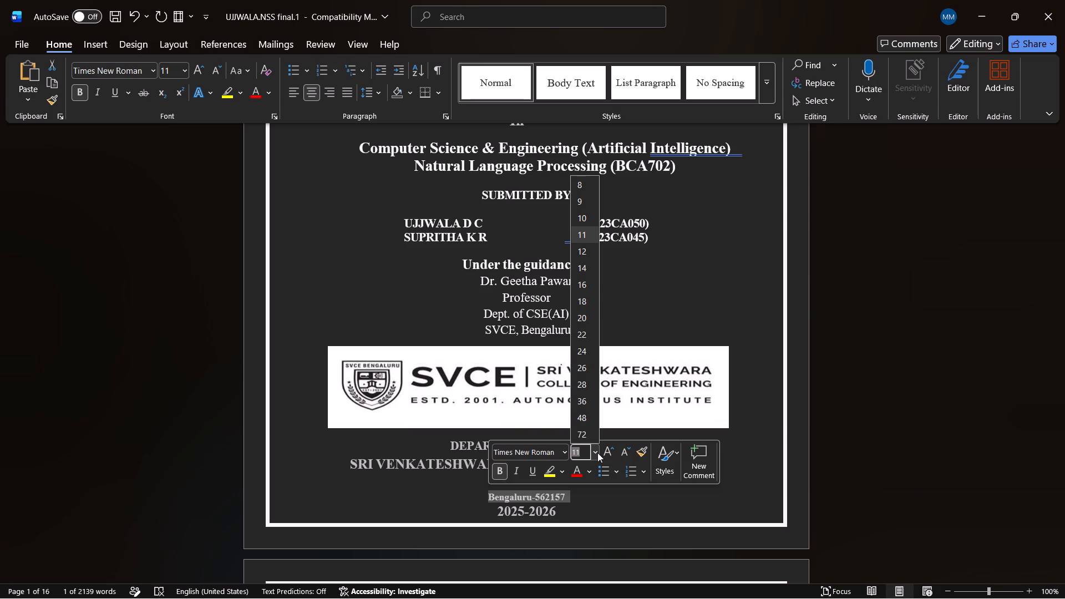
left_click(582, 253)
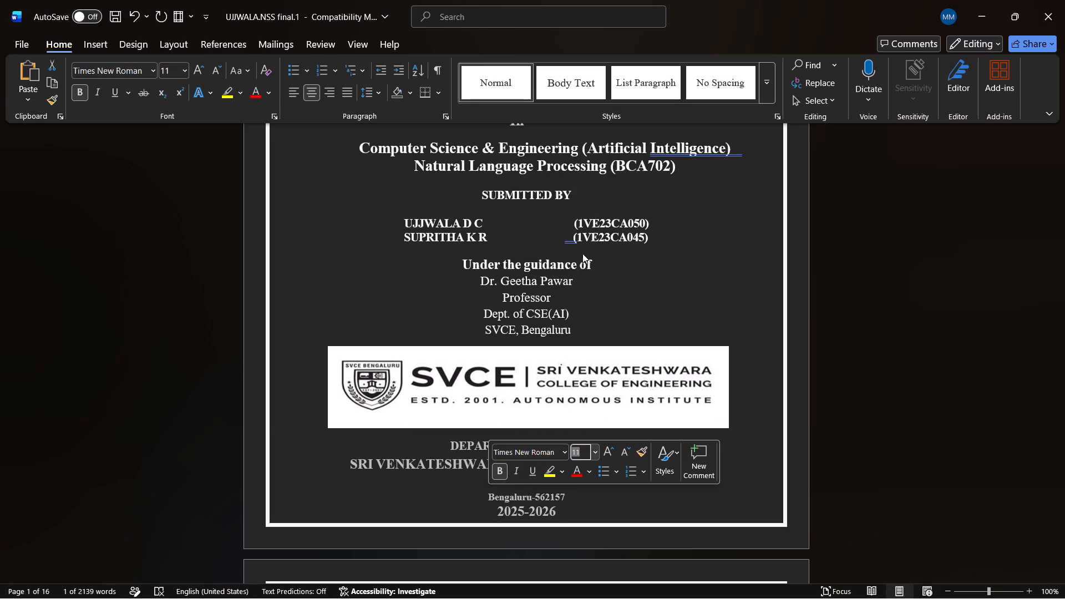
left_click(619, 511)
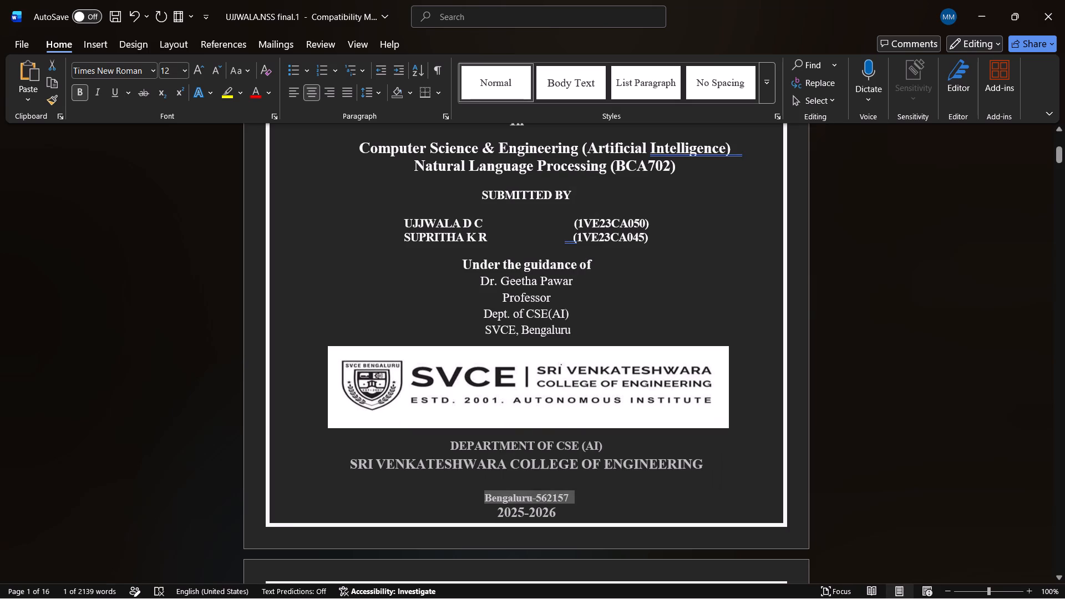
Remove the blank line between the college name and "Bengaluru-562157".
left_click(496, 486)
key("BackSpace")
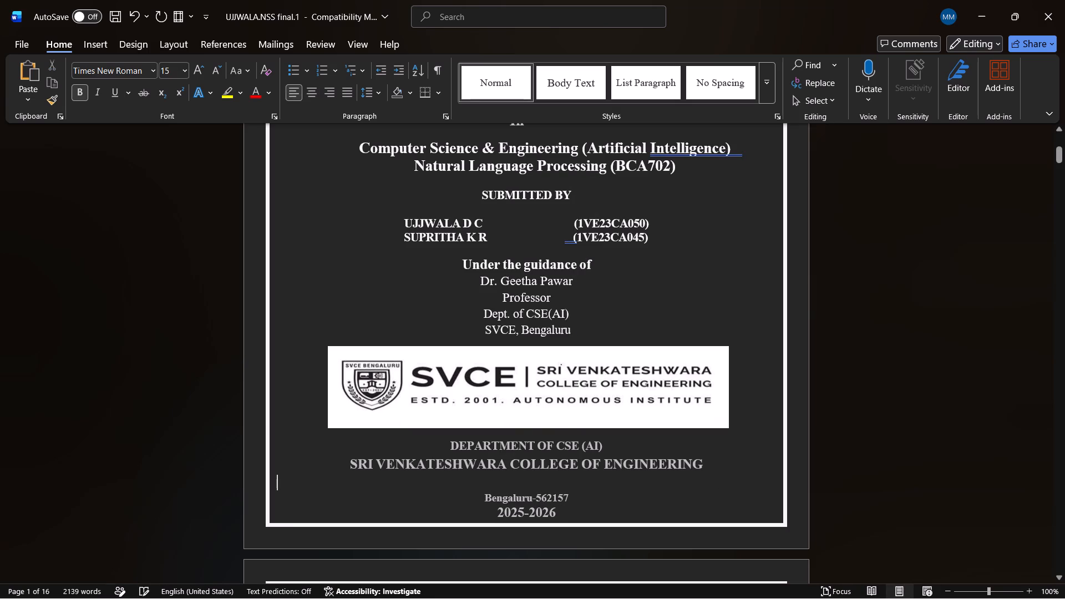
key("BackSpace")
Delete the trailing spaces after "Computer Science & Engineering (Artificial Intelligence)" in the degree section.
scroll(496, 486, "up", 1)
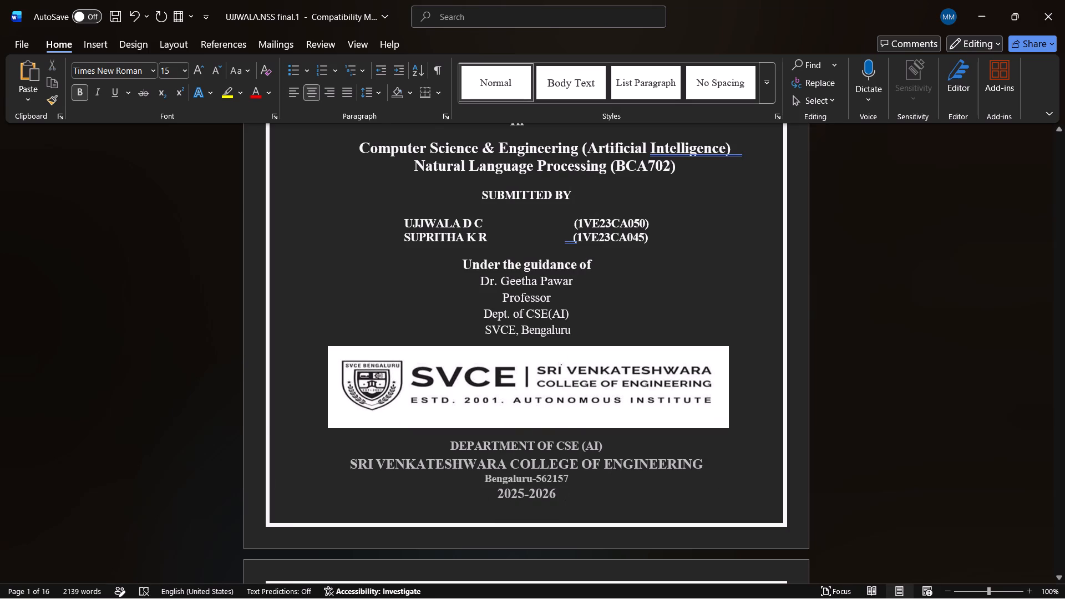
scroll(496, 486, "up", 1)
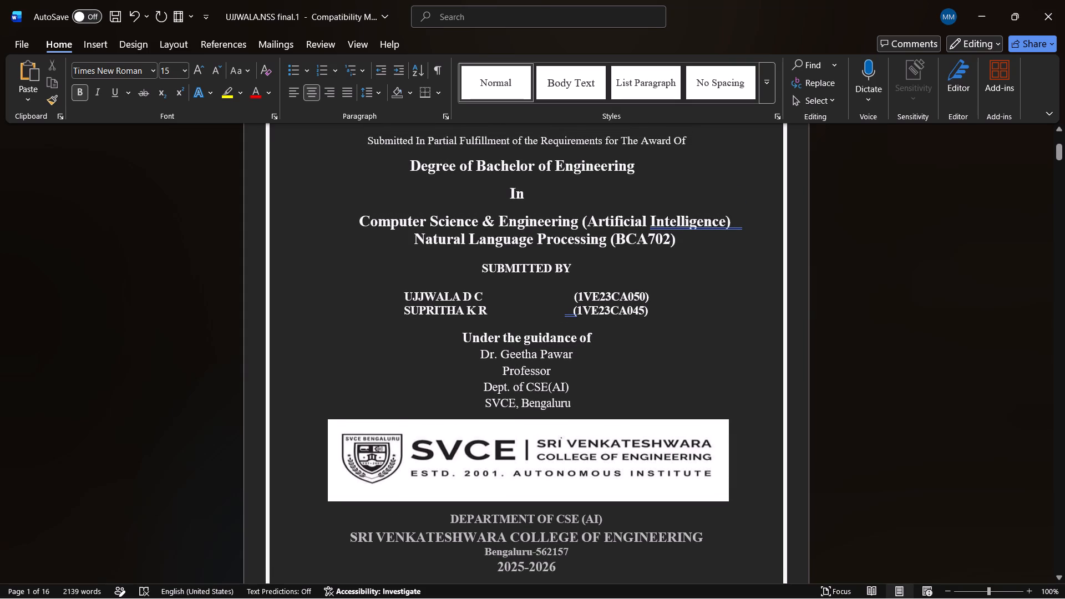
left_click(748, 223)
key("BackSpace")
key("BackSpace")
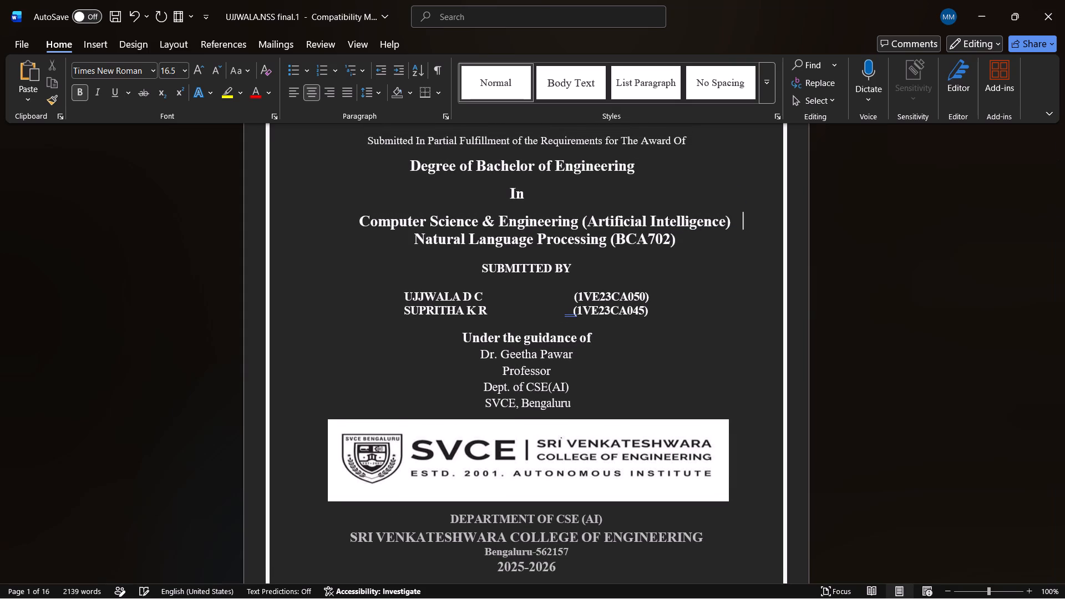
key("BackSpace")
key("BackSpace")
key("BackSpace")
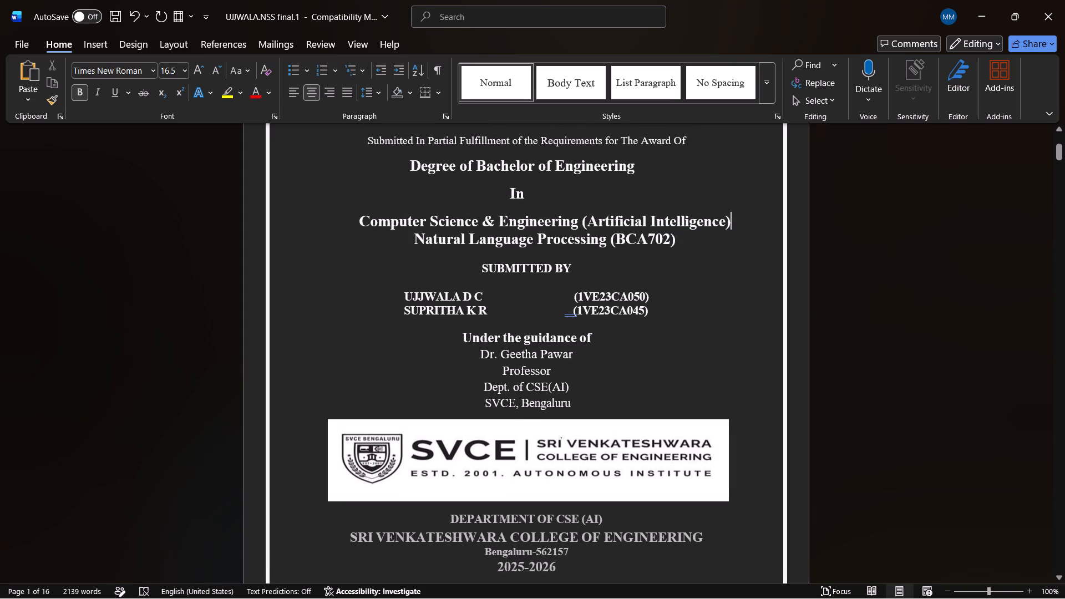
Change the standalone "In" beneath "Degree of Bachelor of Engineering" on the cover page to lowercase "in".
left_click(602, 534)
scroll(602, 534, "up", 4)
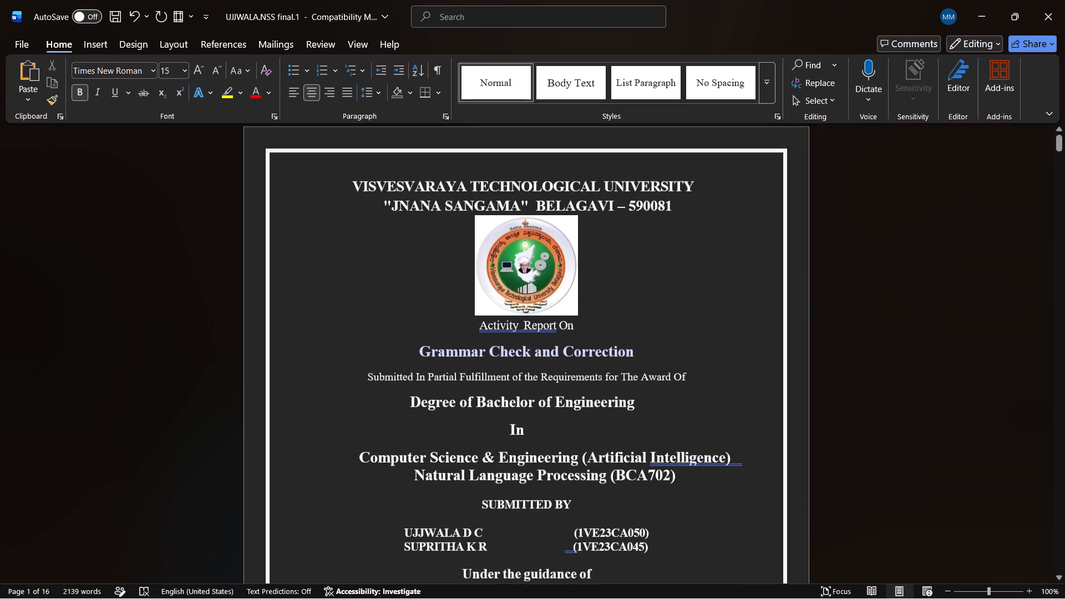
scroll(602, 534, "down", 1)
scroll(602, 534, "up", 3)
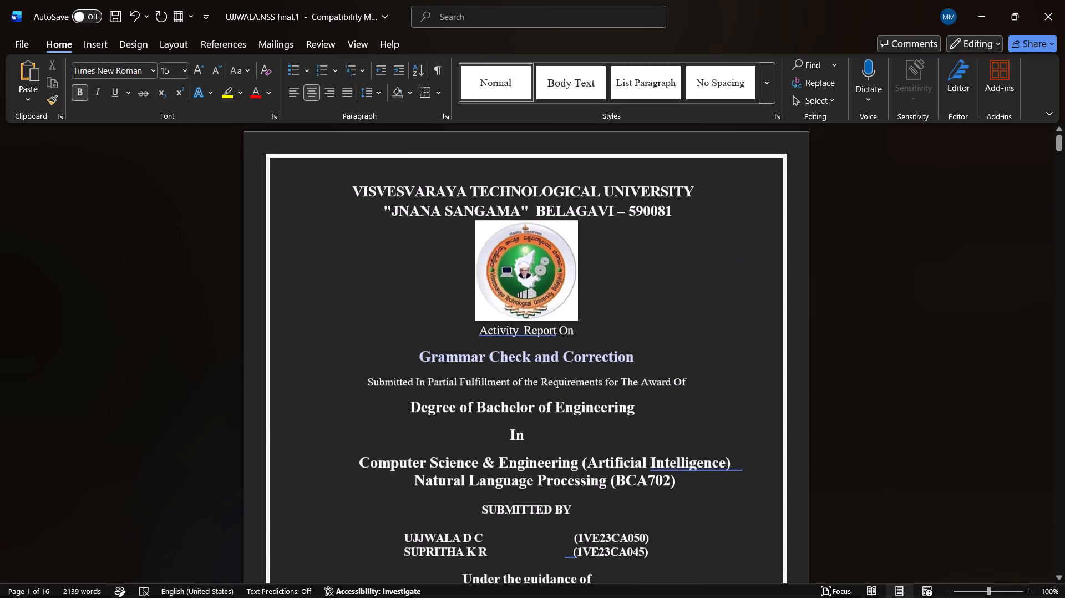
scroll(602, 534, "down", 1)
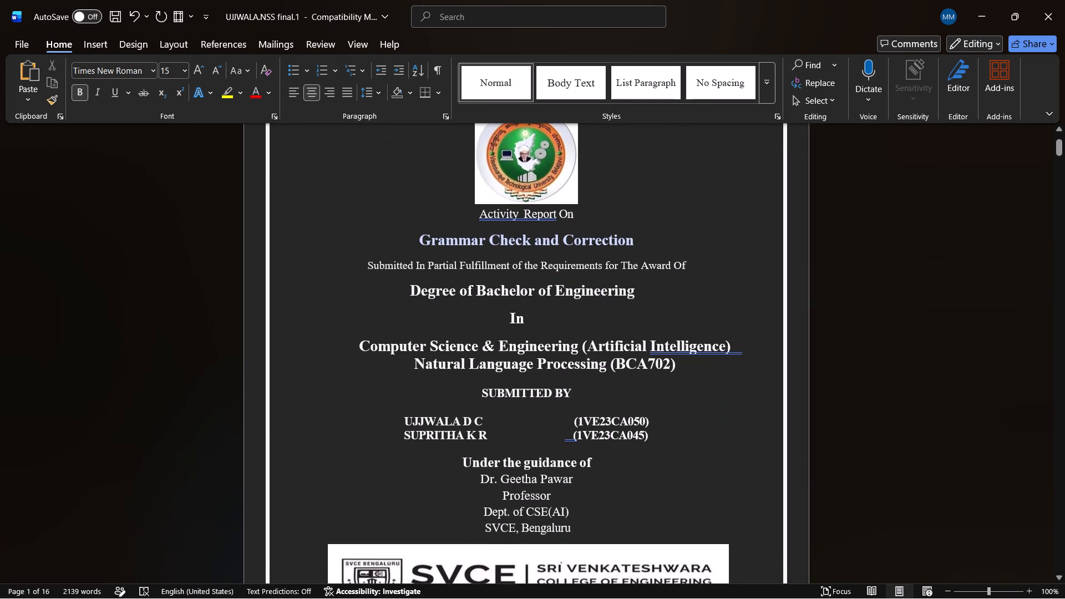
scroll(602, 534, "down", 1)
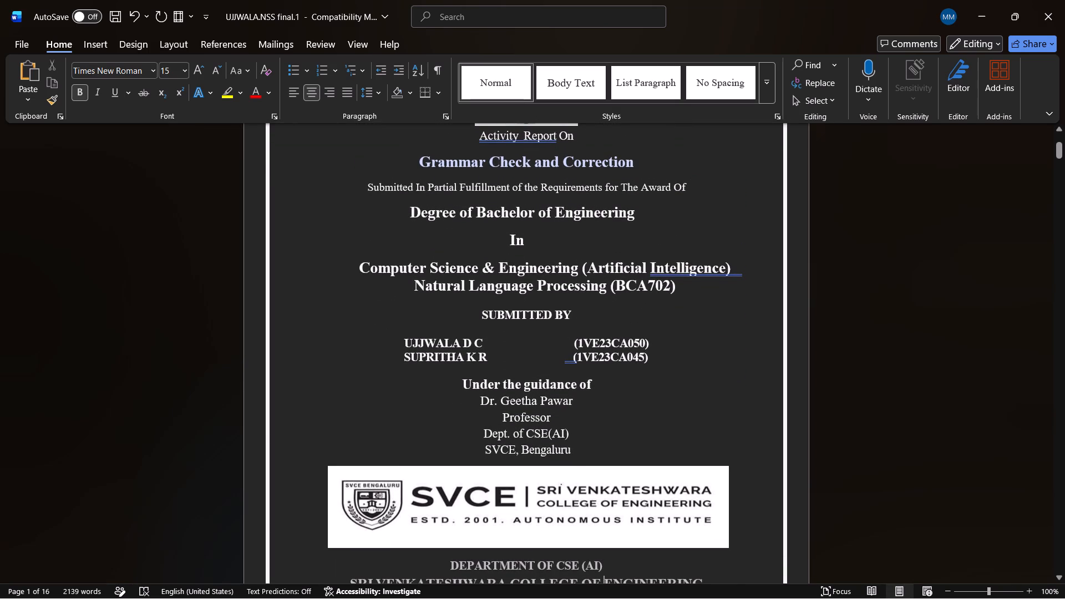
scroll(602, 534, "down", 1)
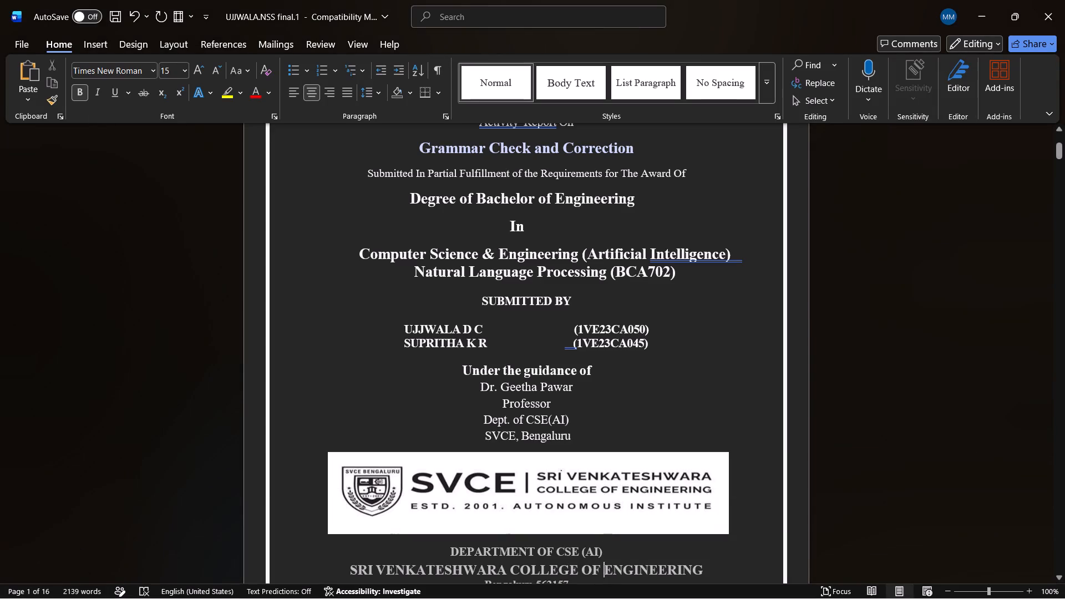
left_click(521, 239)
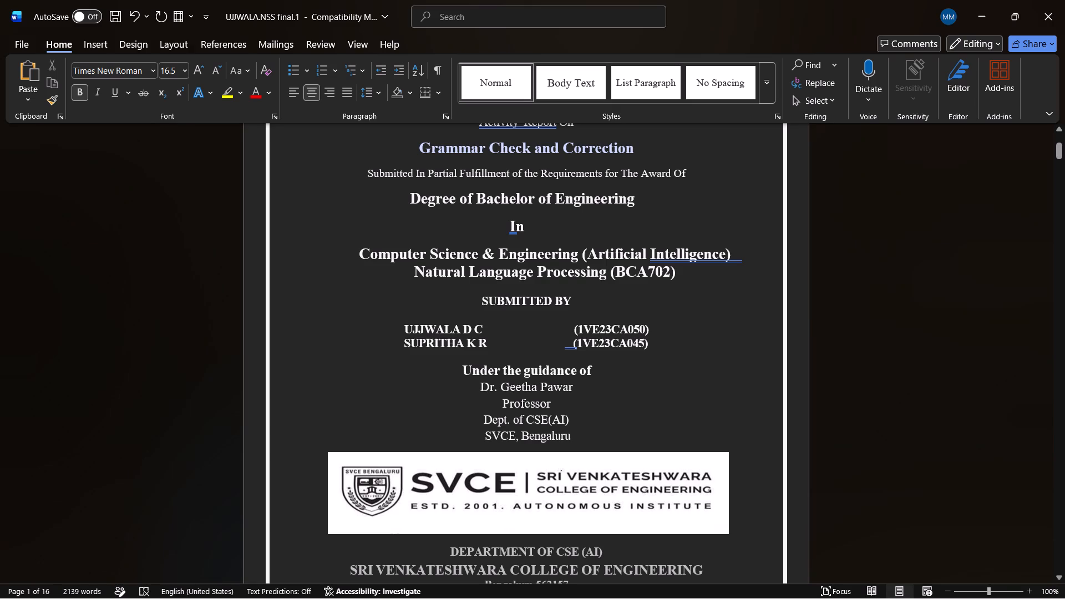
left_click(516, 221)
key("BackSpace")
key("i")
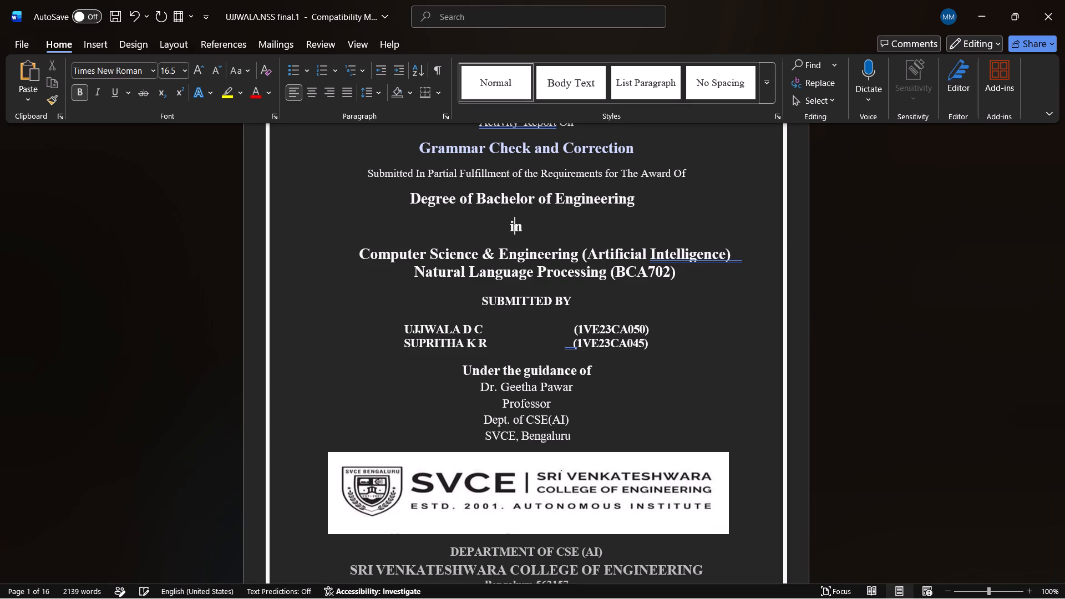
left_click(521, 214)
Set the lines from "Degree of Bachelor of Engineering" through "Natural Language Processing (BCA702)" to 1.0 line spacing and font size 14.
left_click_drag(400, 189, 708, 293)
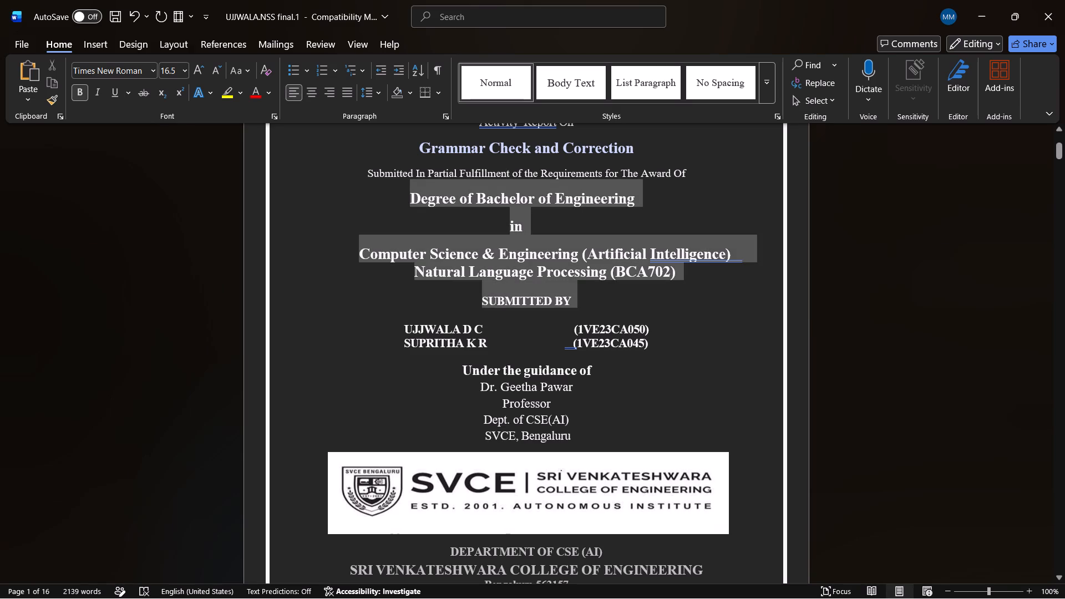
left_click_drag(708, 293, 703, 263)
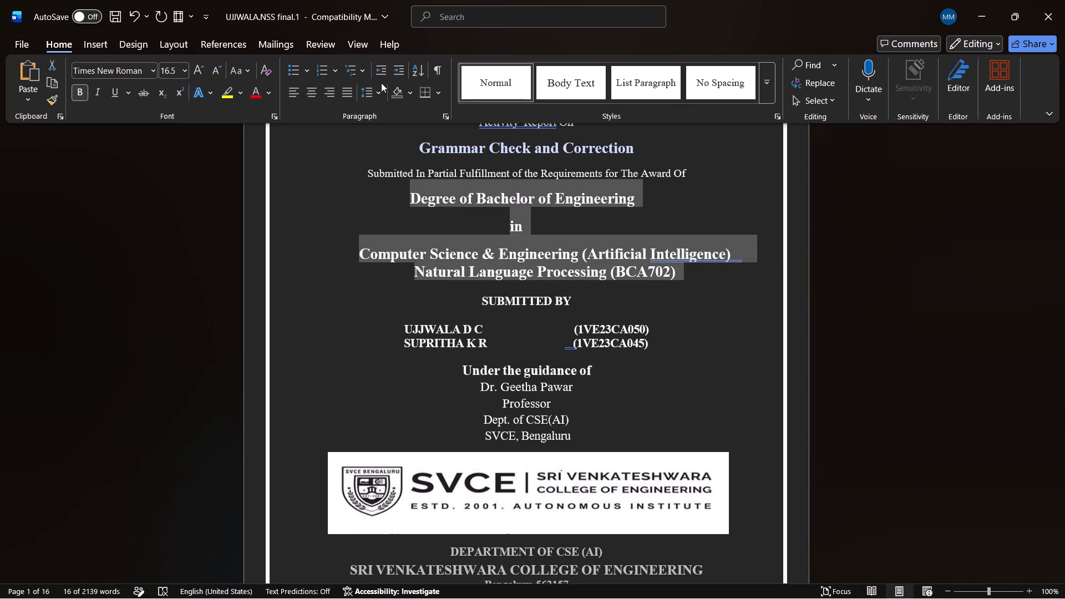
left_click(382, 92)
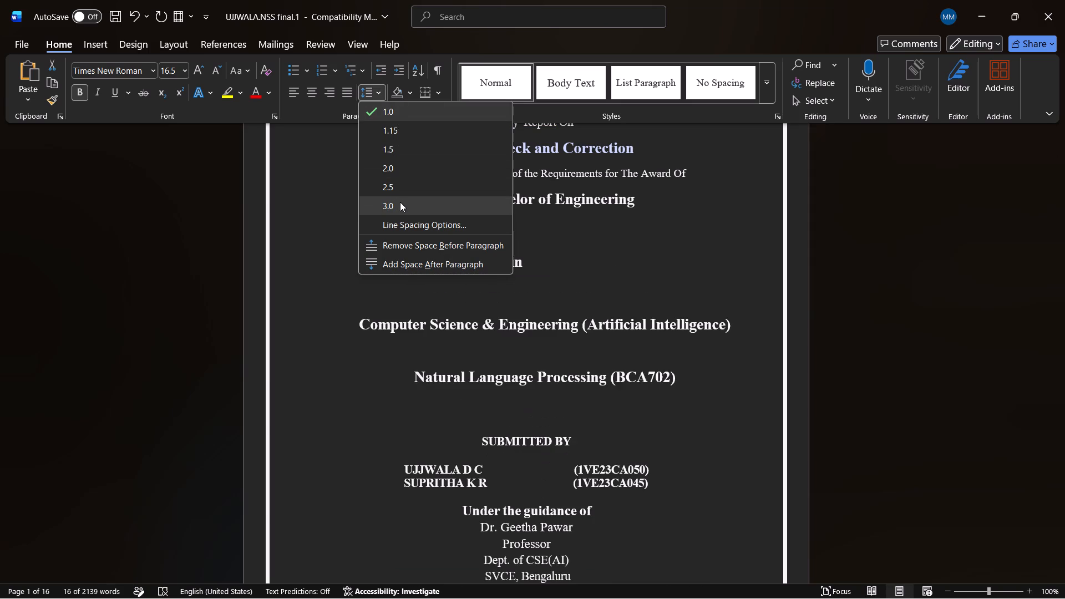
left_click(393, 113)
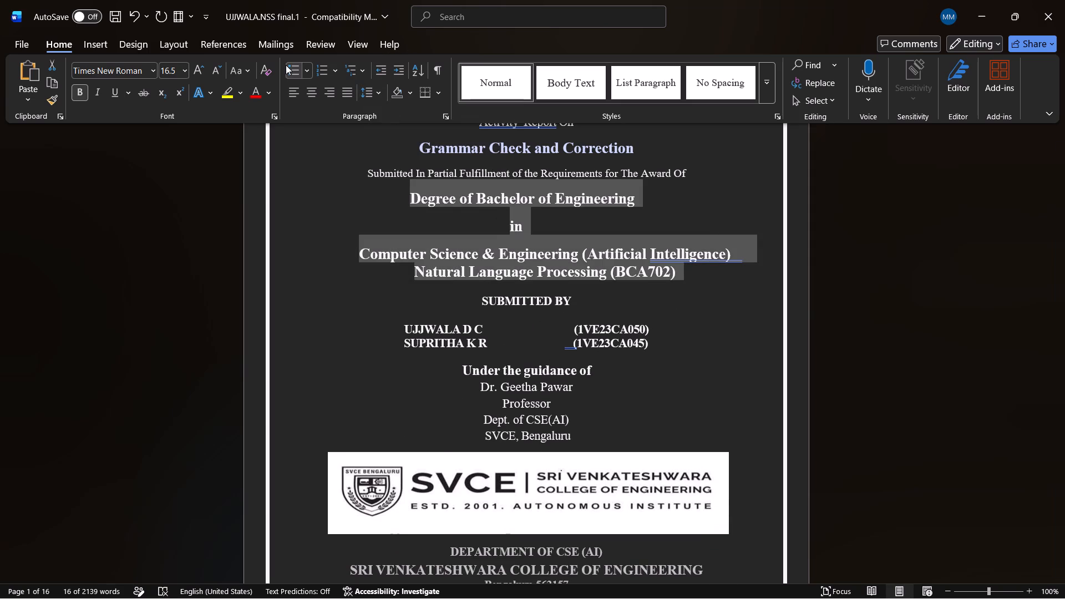
left_click(184, 70)
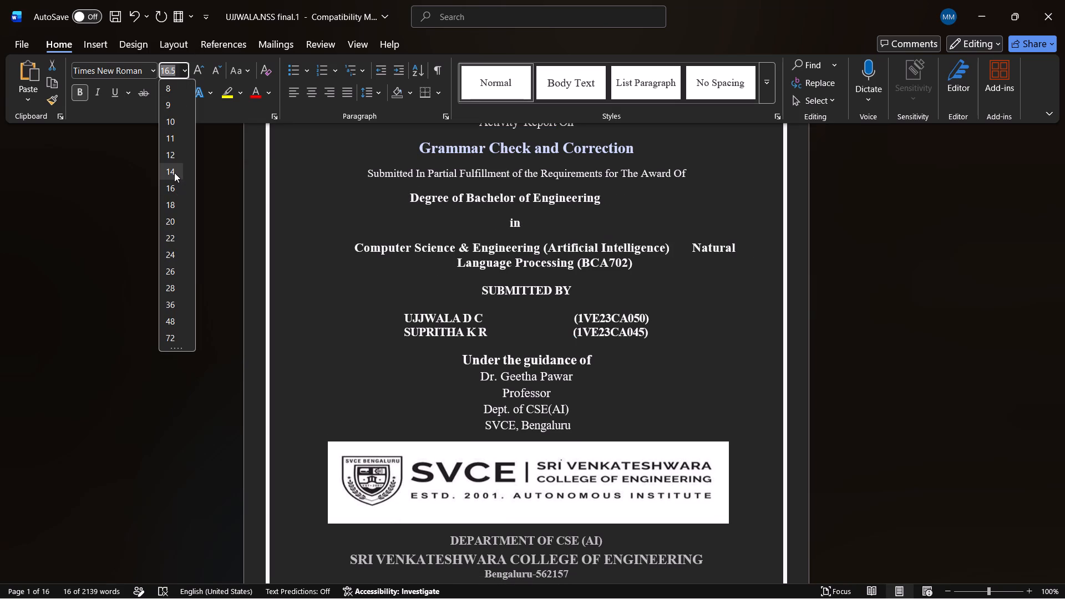
left_click(174, 172)
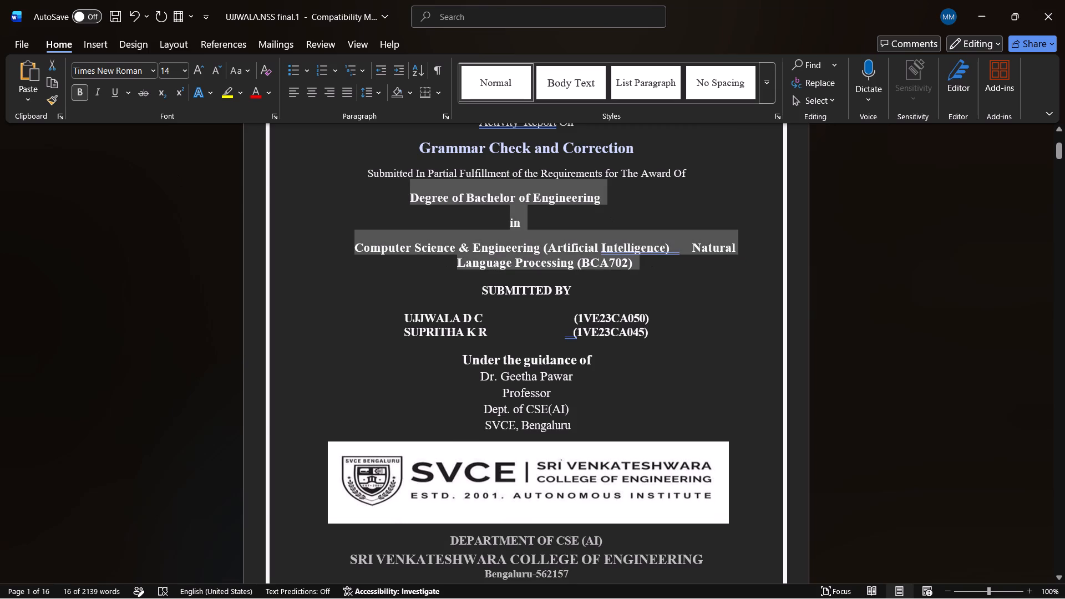
left_click(672, 299)
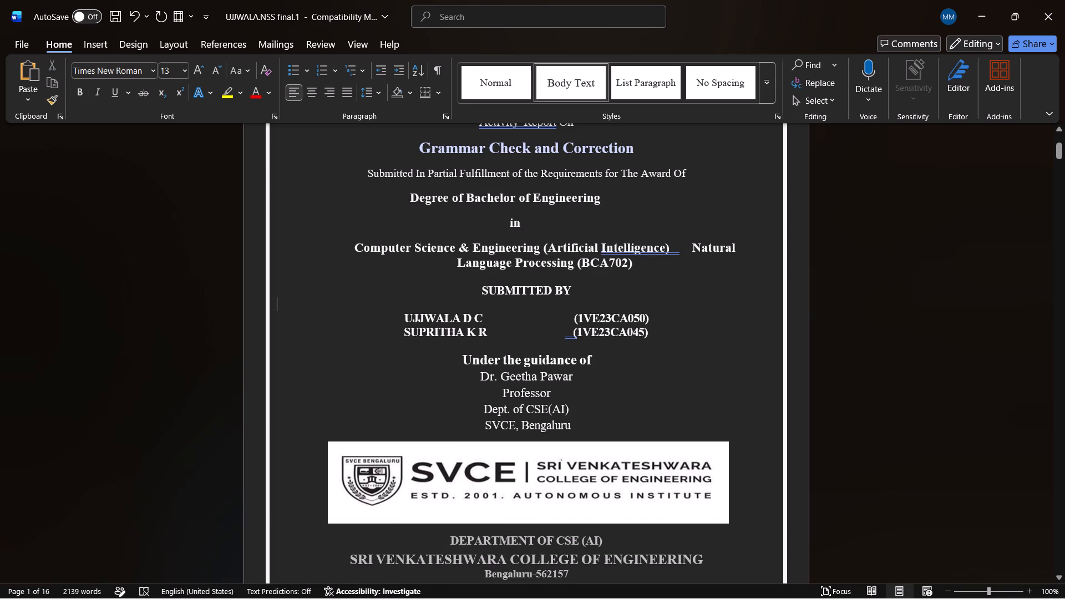
Break "Natural Language Processing (BCA702)" onto its own line below "Computer Science & Engineering (Artificial Intelligence)".
left_click(691, 245)
key("Return")
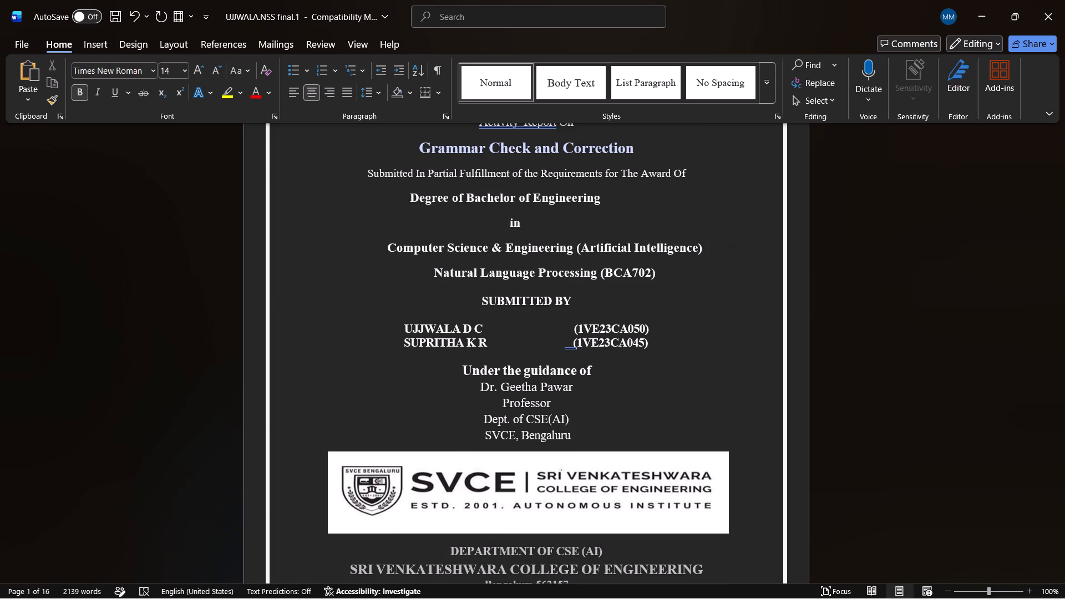
Shift "Degree of Bachelor of Engineering" toward the page centre by inserting six spaces before it.
scroll(691, 245, "down", 1)
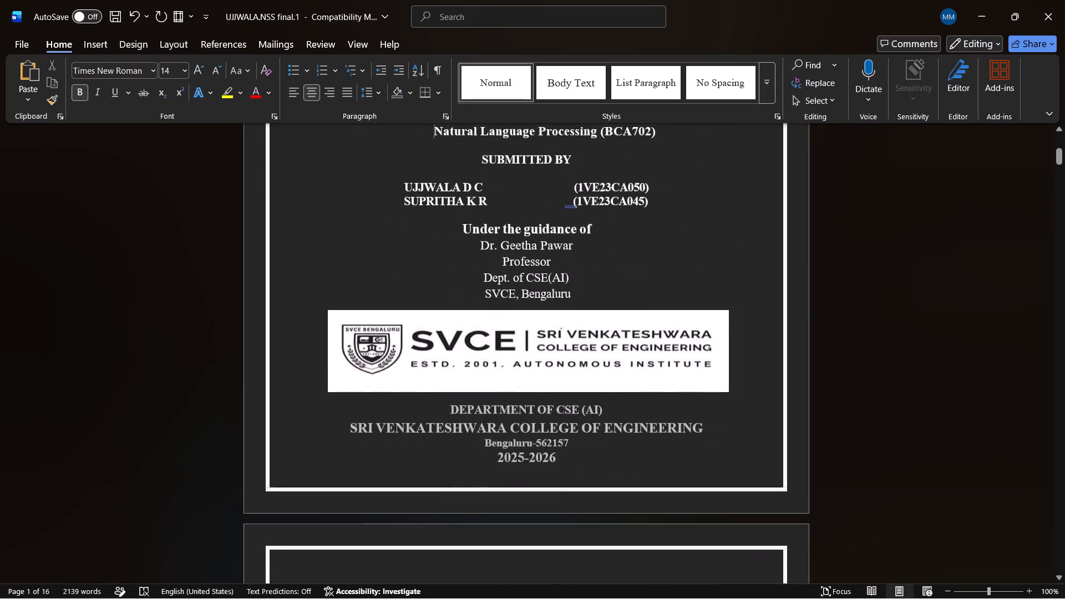
scroll(691, 245, "up", 1)
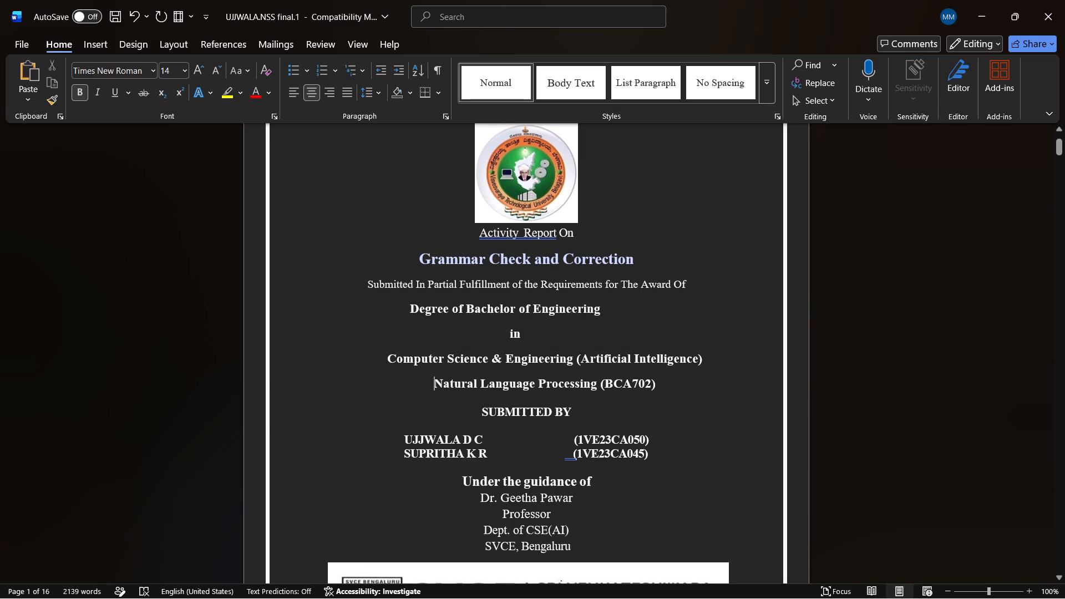
scroll(656, 494, "down", 3)
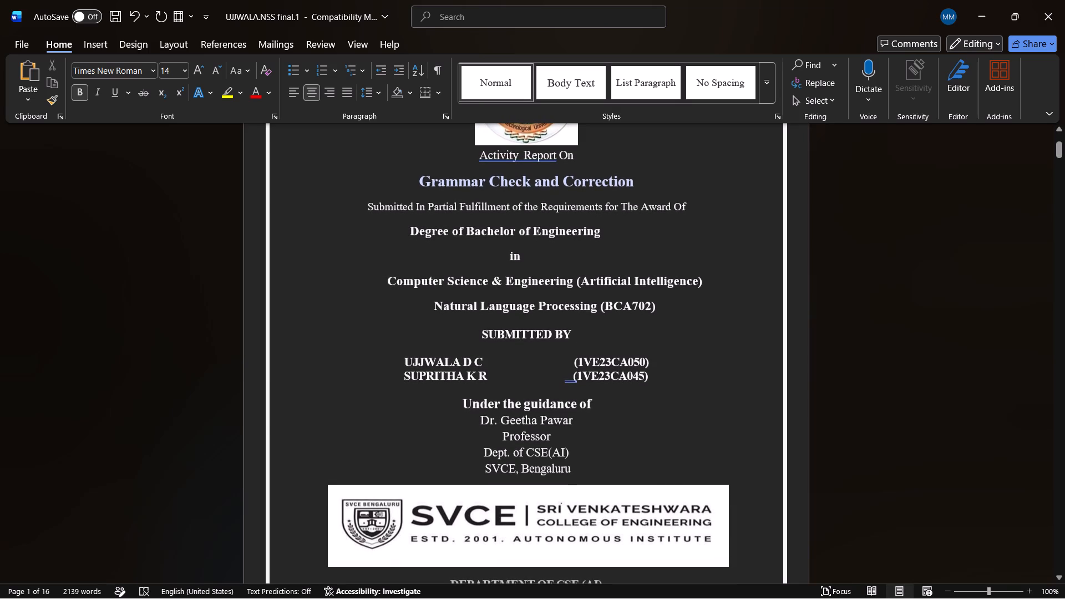
left_click(406, 227)
key("space")
key("space")
key("space")
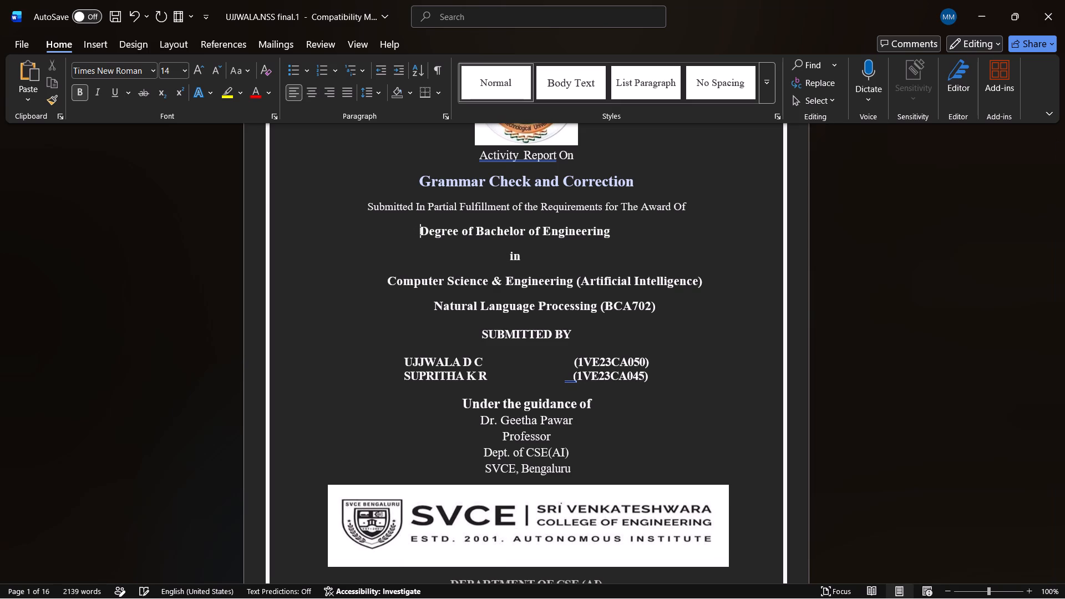
key("space")
key("space")
key("space")
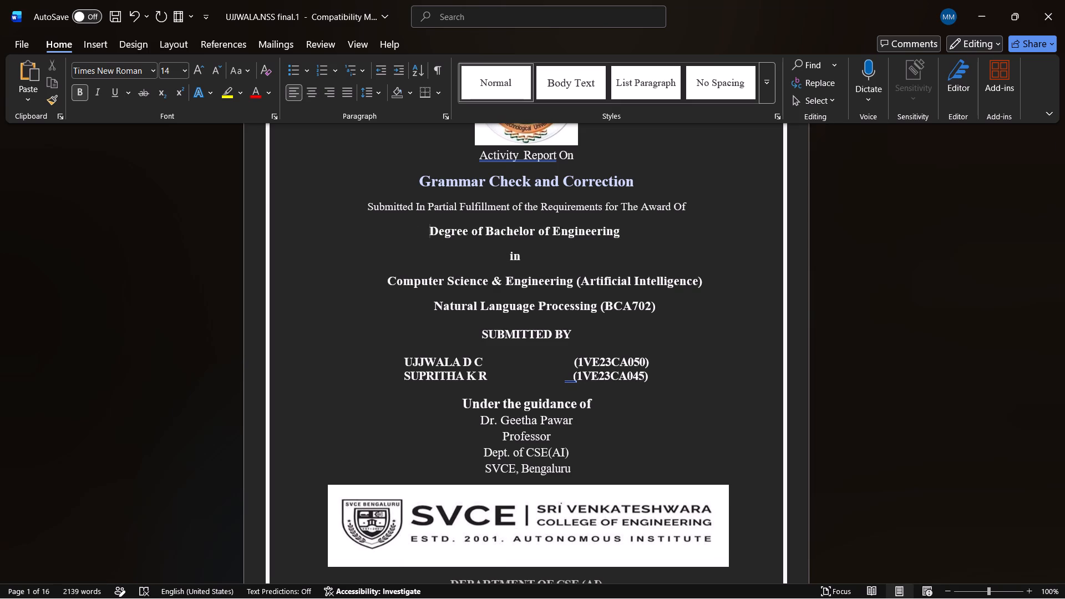
Check the end of the Word cover page, and examine the certificate page of the scanned NLP Project Report in Microsoft Edge.
scroll(406, 227, "down", 2)
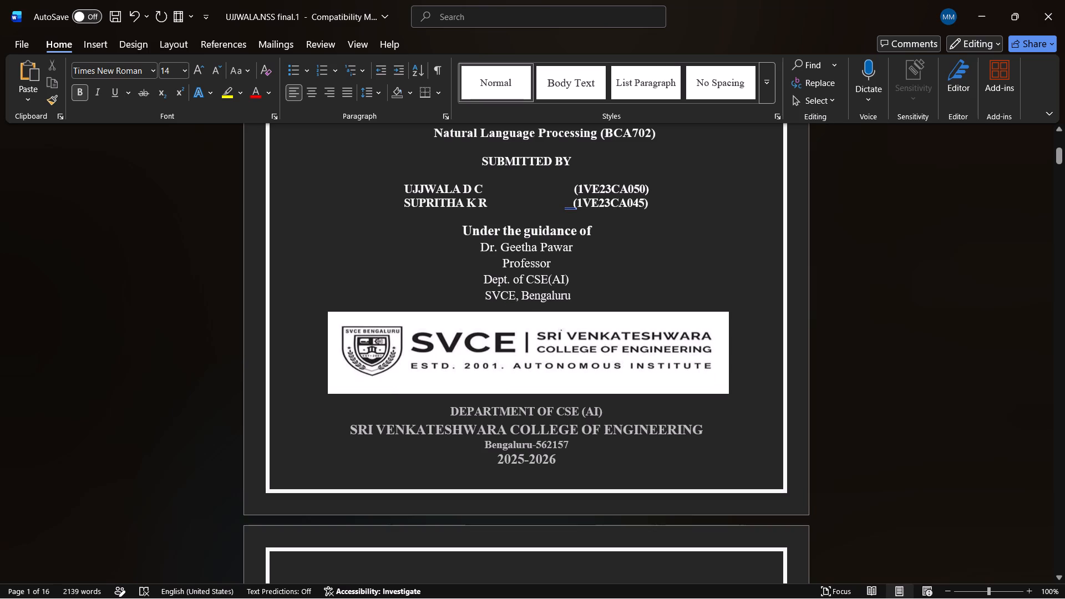
scroll(406, 227, "down", 2)
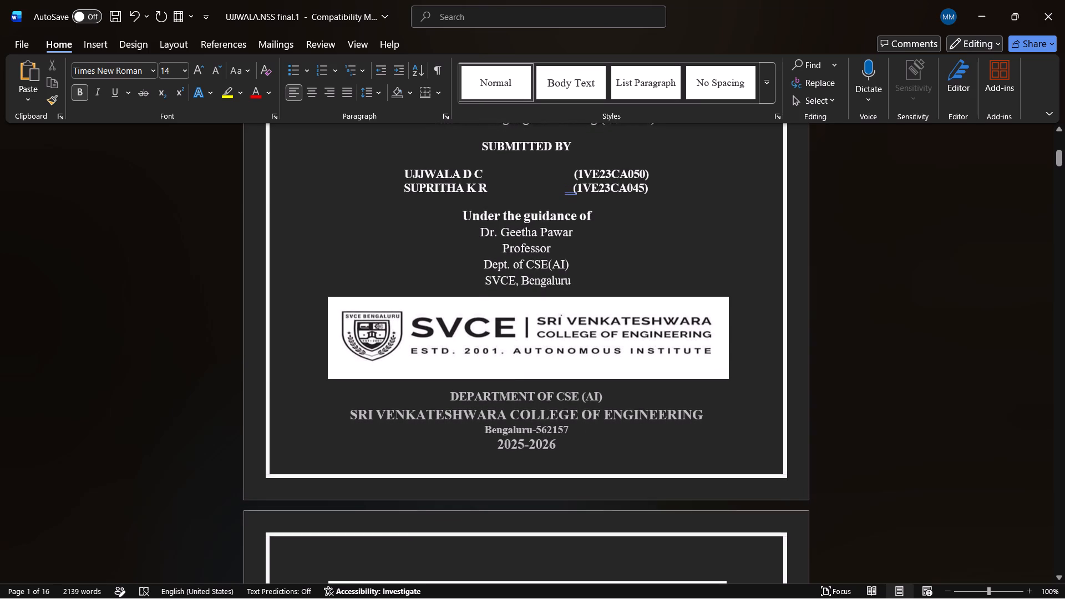
scroll(406, 227, "down", 3)
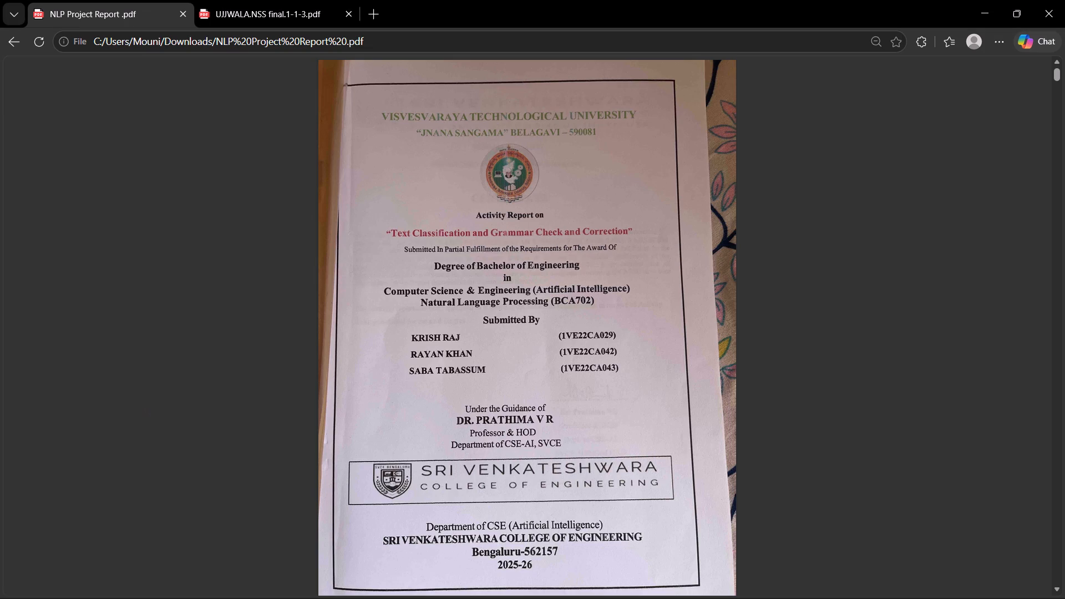
scroll(406, 227, "down", 6)
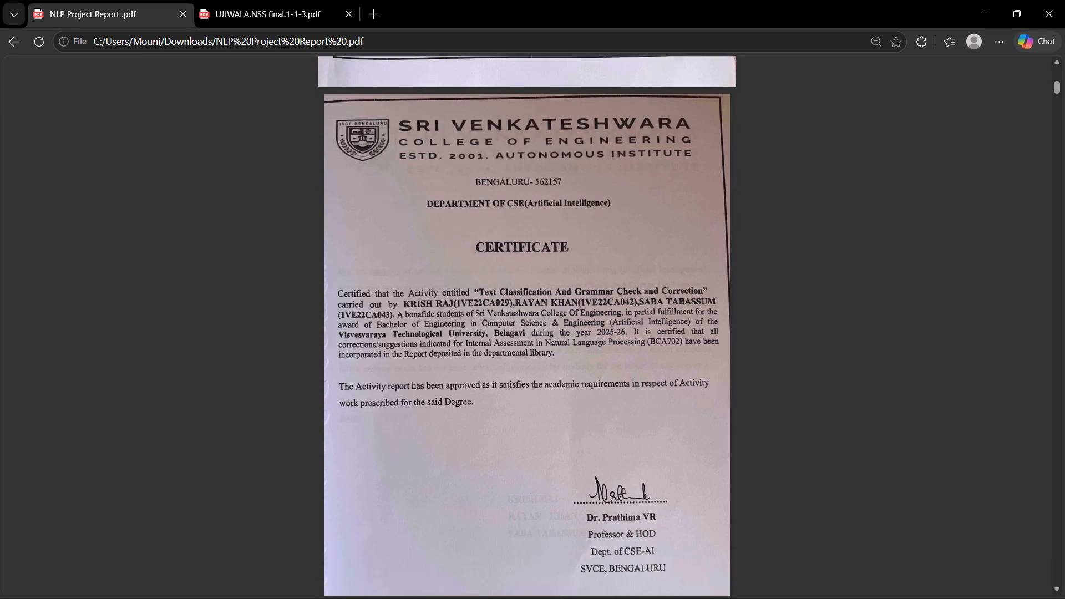
scroll(406, 227, "down", 1)
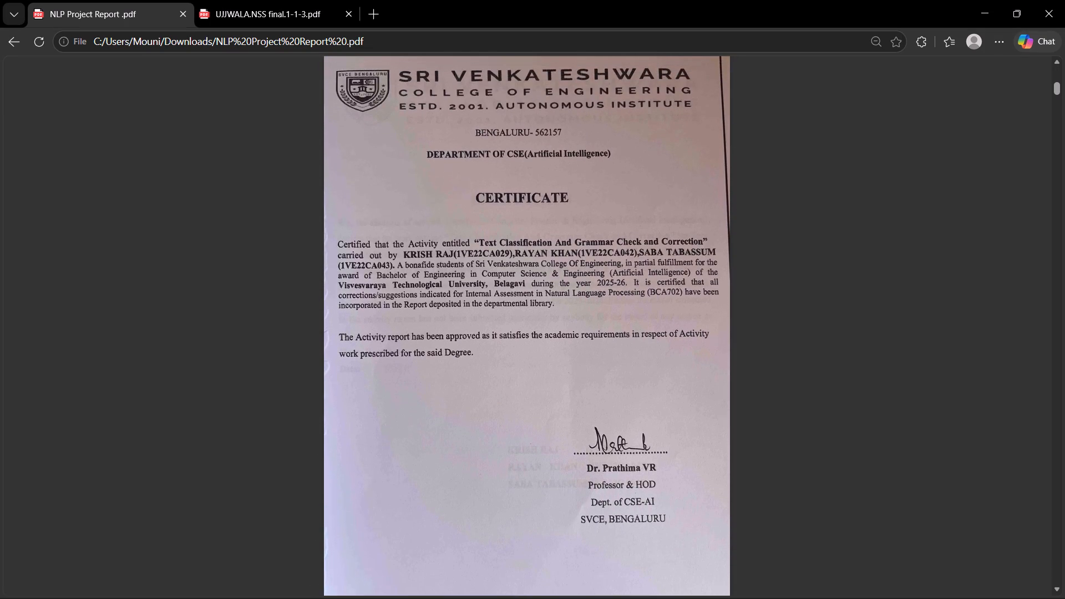
scroll(406, 227, "down", 1)
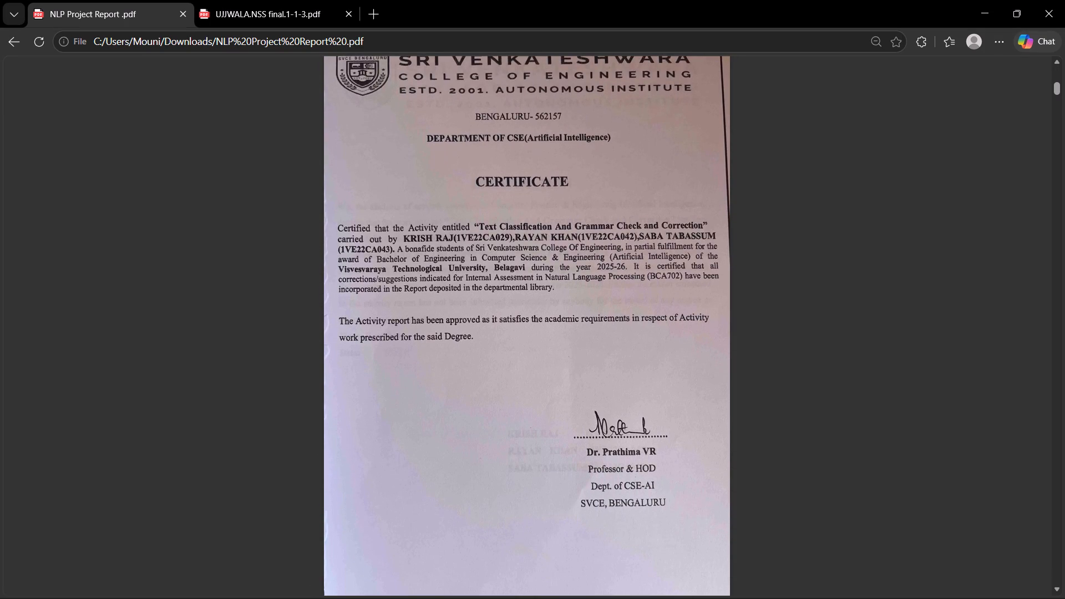
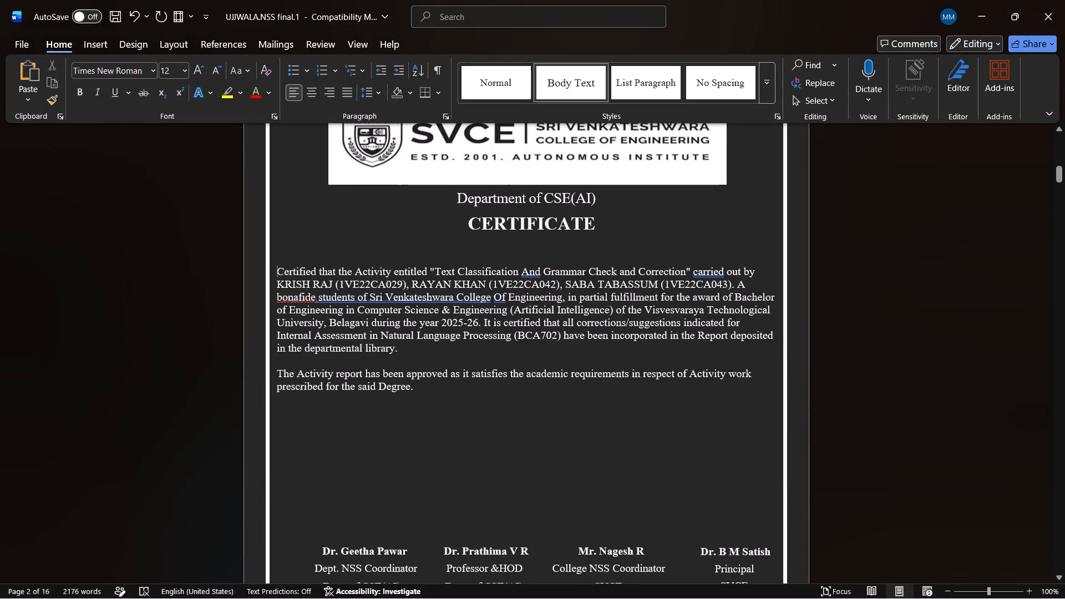
Copy the title "Grammar Check and Correction" from the Word report's cover page.
scroll(462, 256, "up", 5)
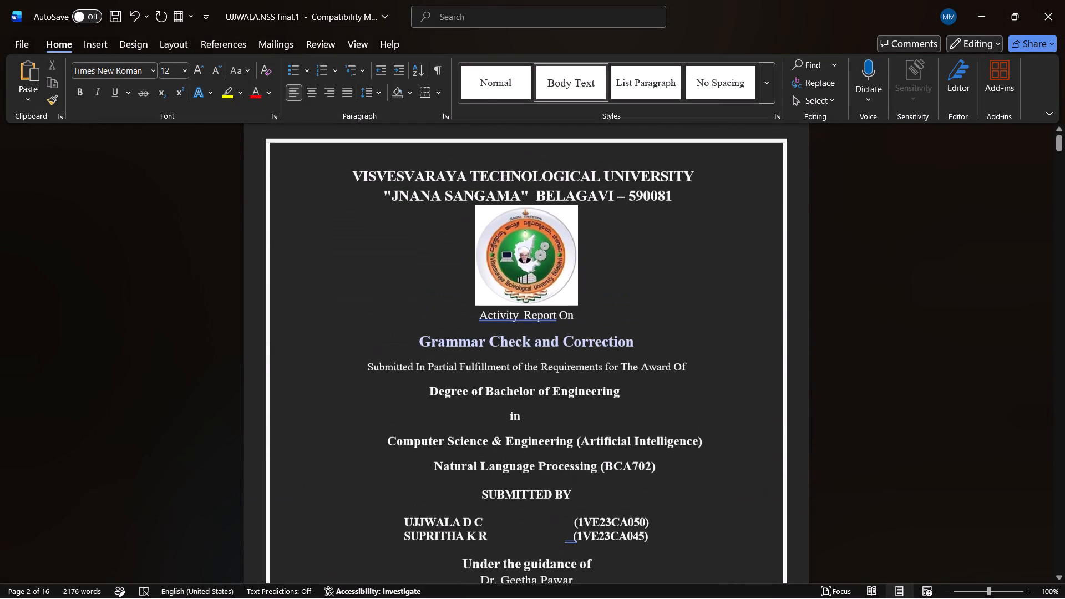
left_click_drag(413, 359, 618, 379)
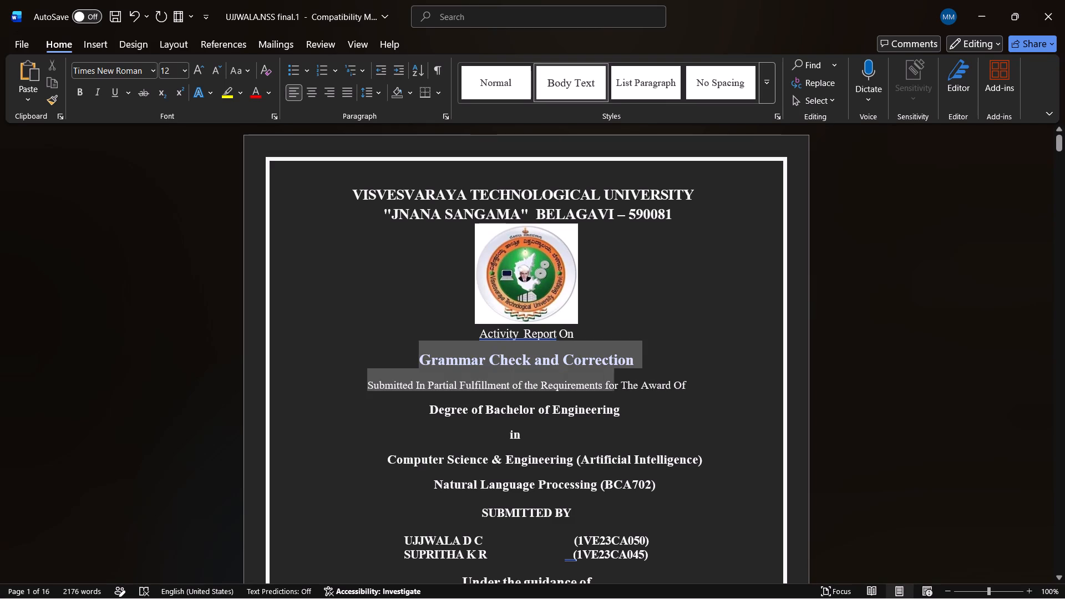
left_click_drag(618, 379, 636, 364)
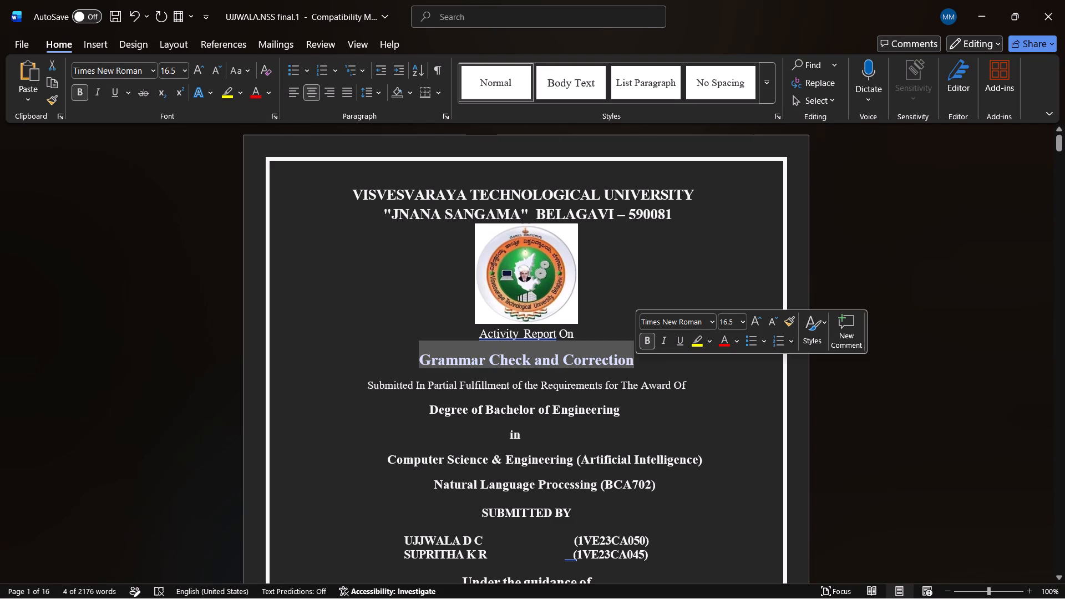
key("ctrl+c")
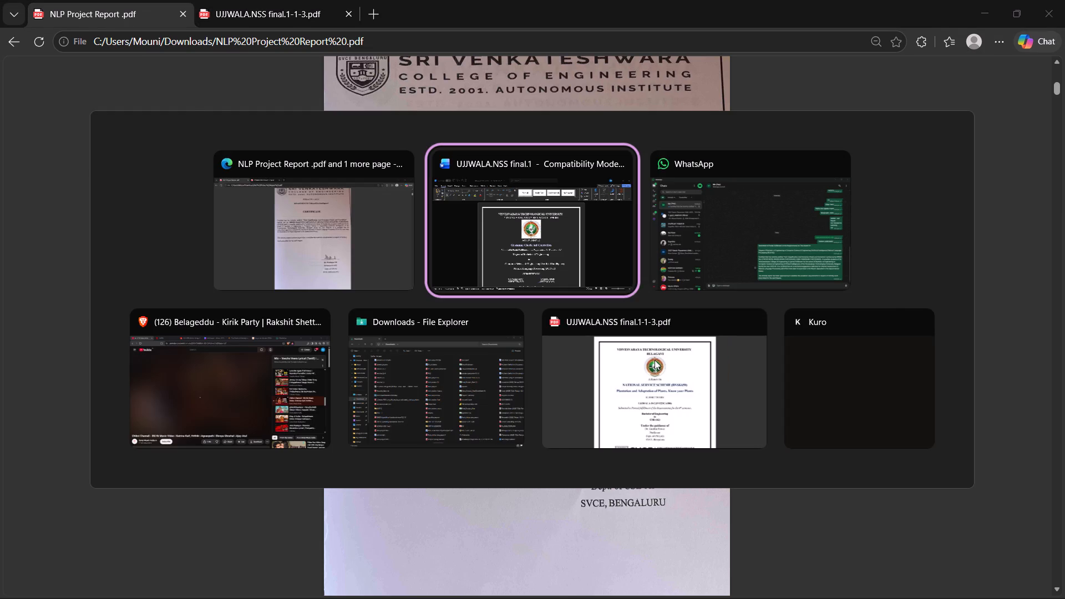
Switch to the Word report and replace the activity title in the certificate paragraph with the copied "Grammar Check and Correction".
left_click(764, 394)
scroll(764, 394, "down", 5)
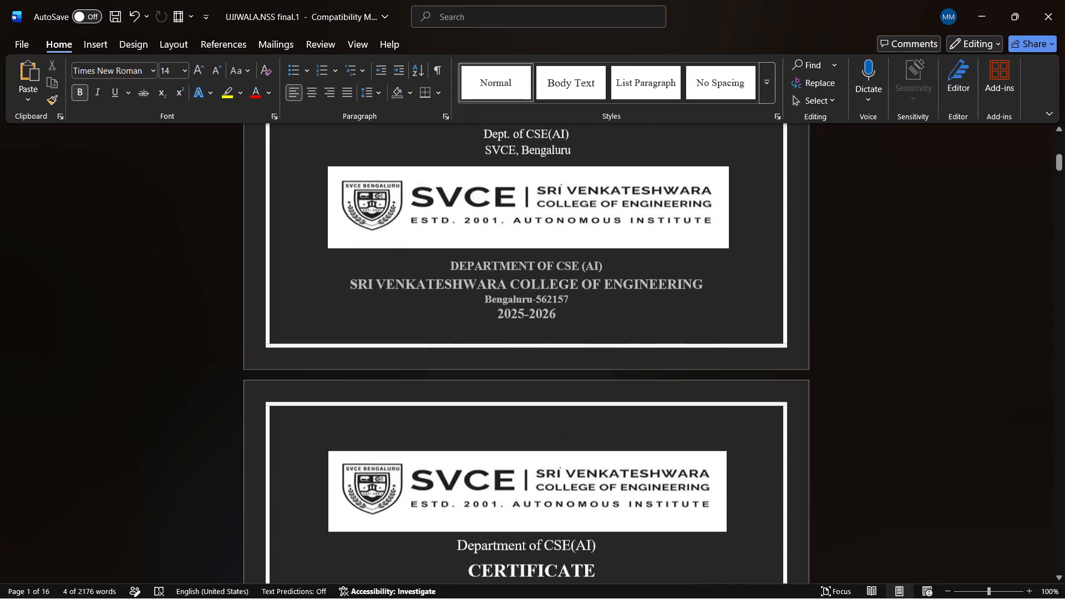
scroll(764, 394, "down", 2)
scroll(764, 394, "up", 2)
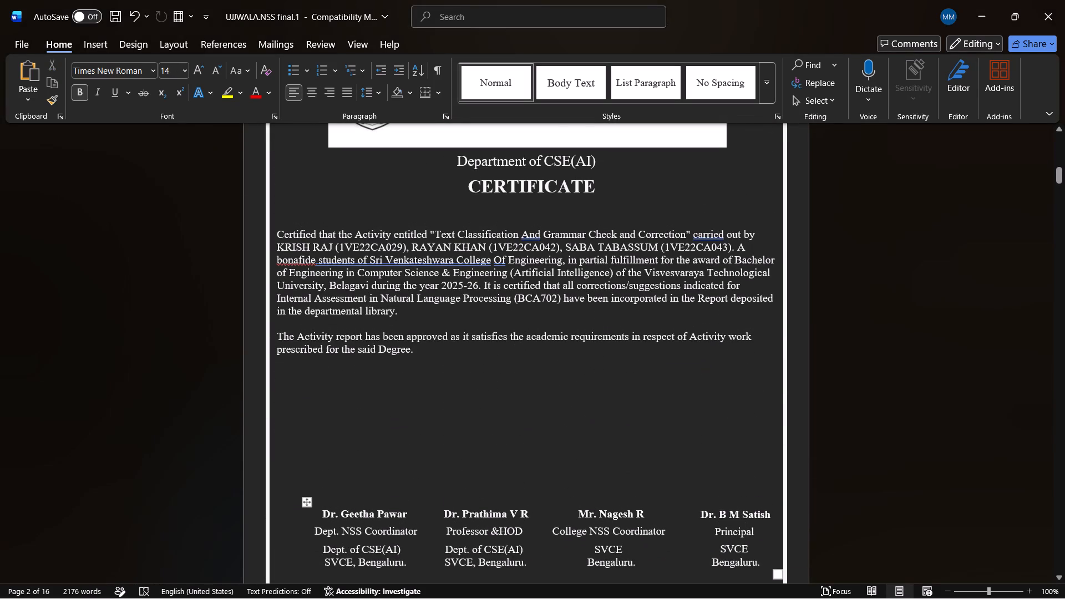
left_click_drag(434, 233, 669, 241)
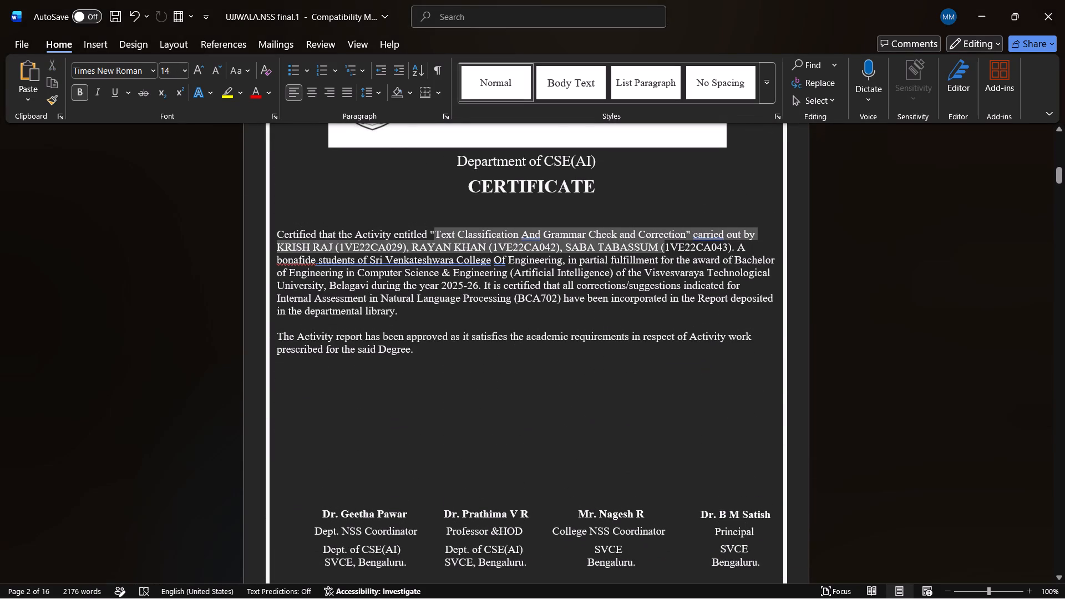
left_click_drag(669, 241, 671, 234)
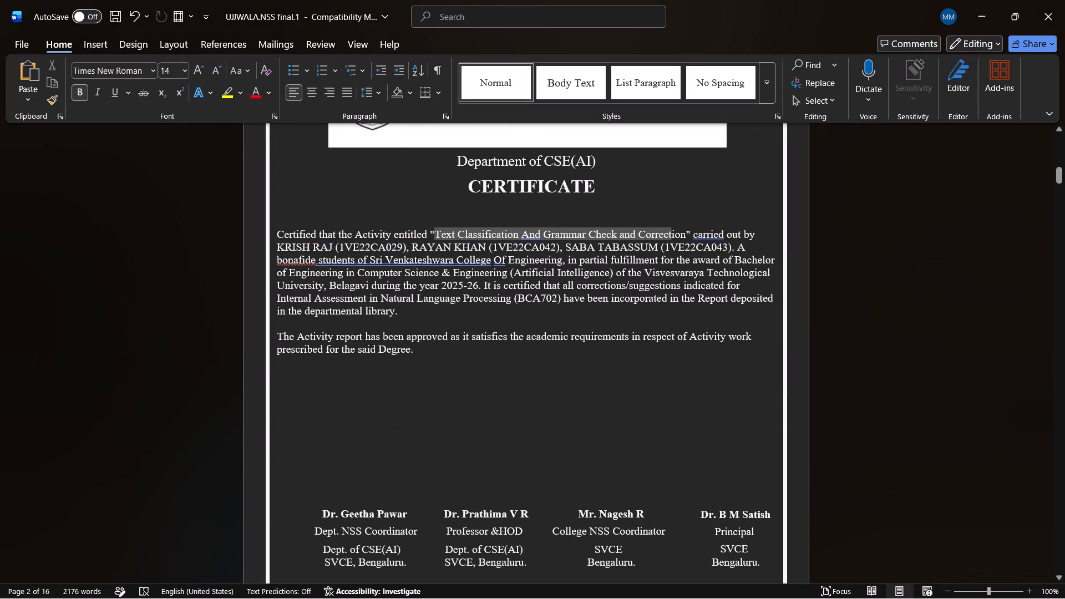
left_click_drag(671, 234, 686, 238)
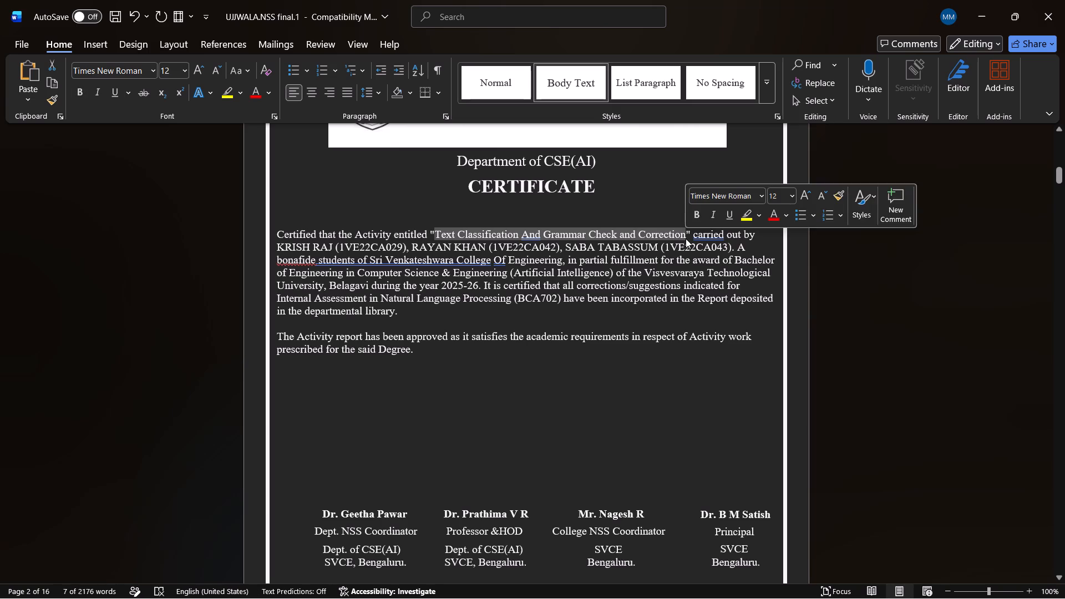
key("ctrl+v")
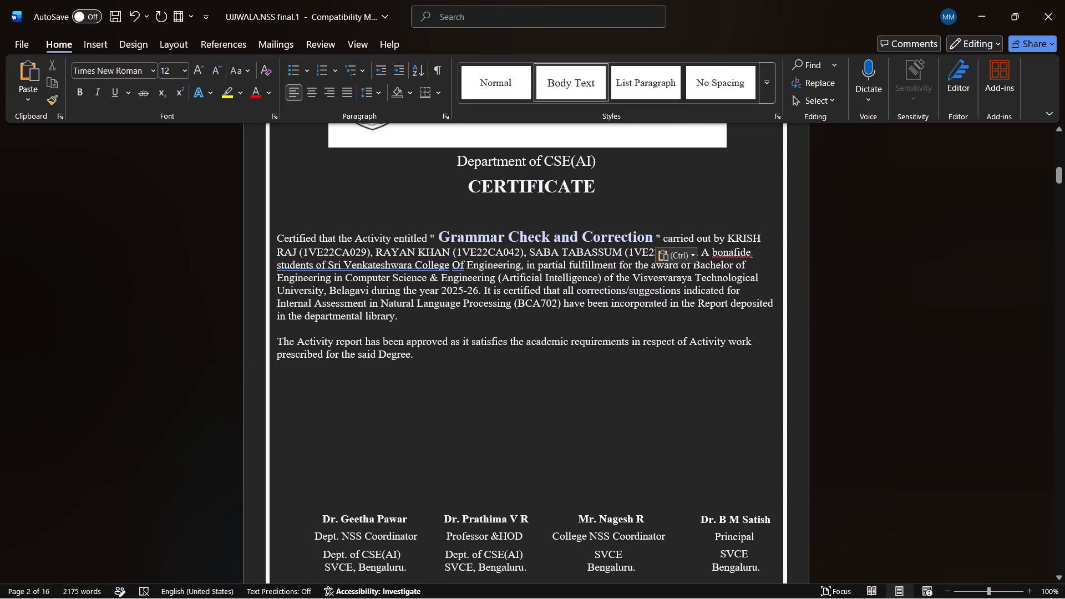
Set the font size of the pasted "Grammar Check and Correction" title in the certificate to 12.
left_click_drag(435, 235, 484, 240)
left_click_drag(484, 240, 642, 227)
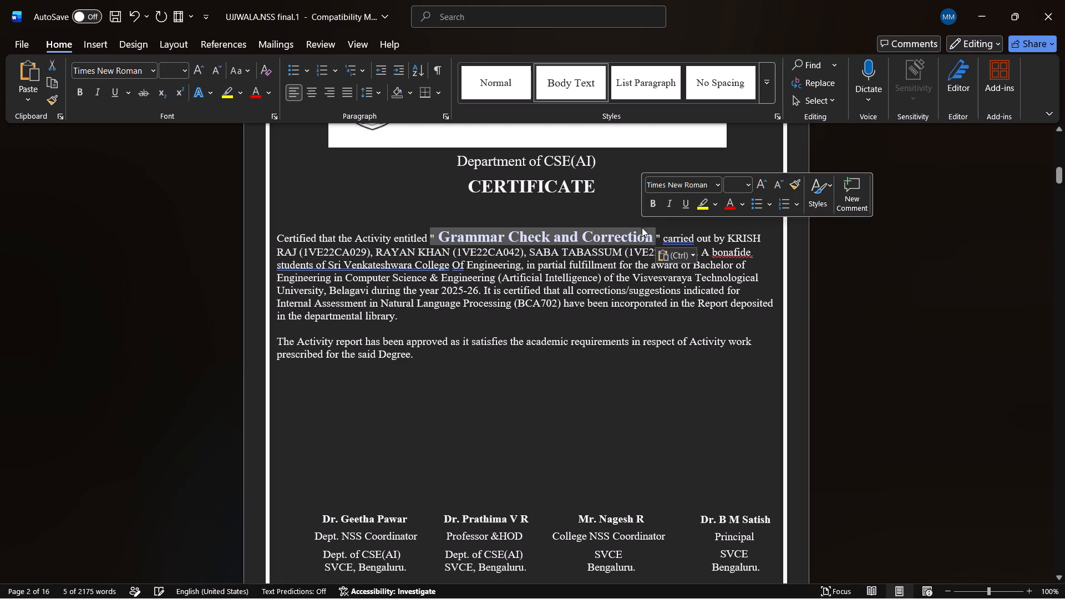
left_click(745, 187)
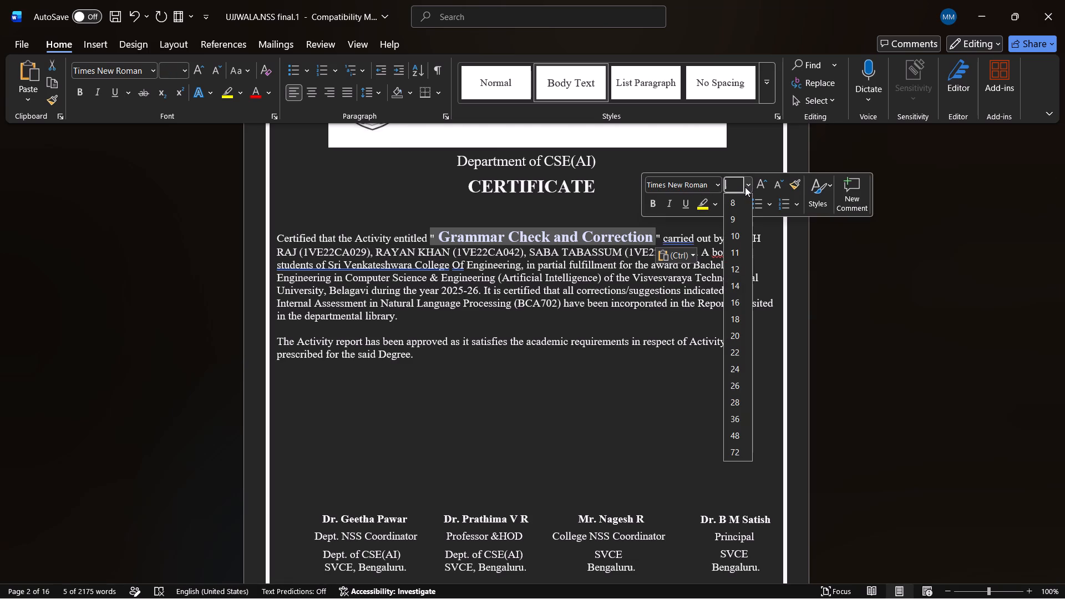
left_click(733, 264)
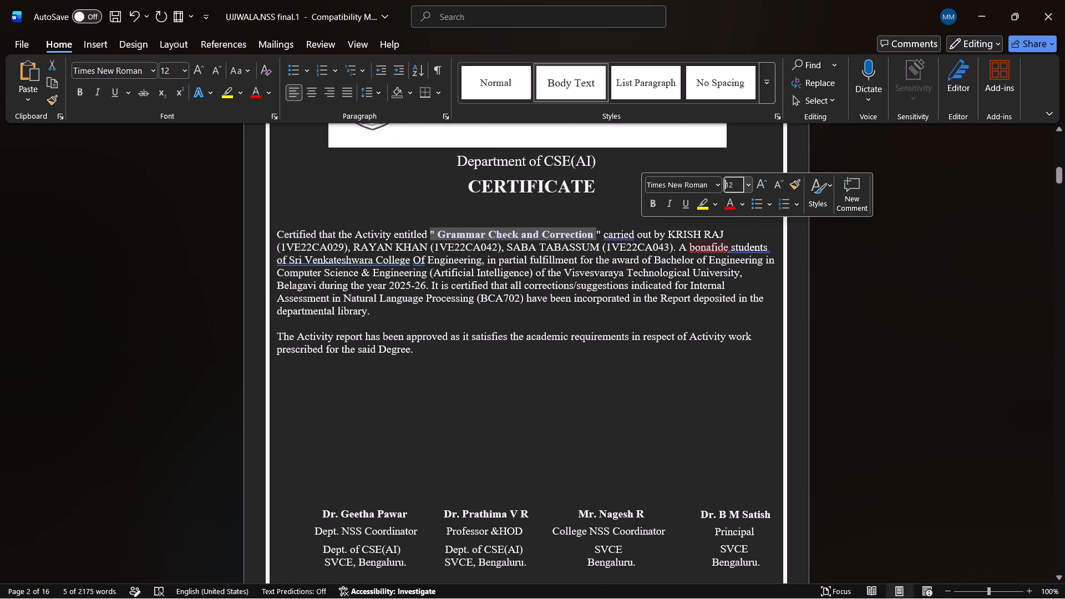
Apply the plain black text effect to the "Grammar Check and Correction" title in the certificate paragraph.
left_click(269, 89)
left_click(269, 89)
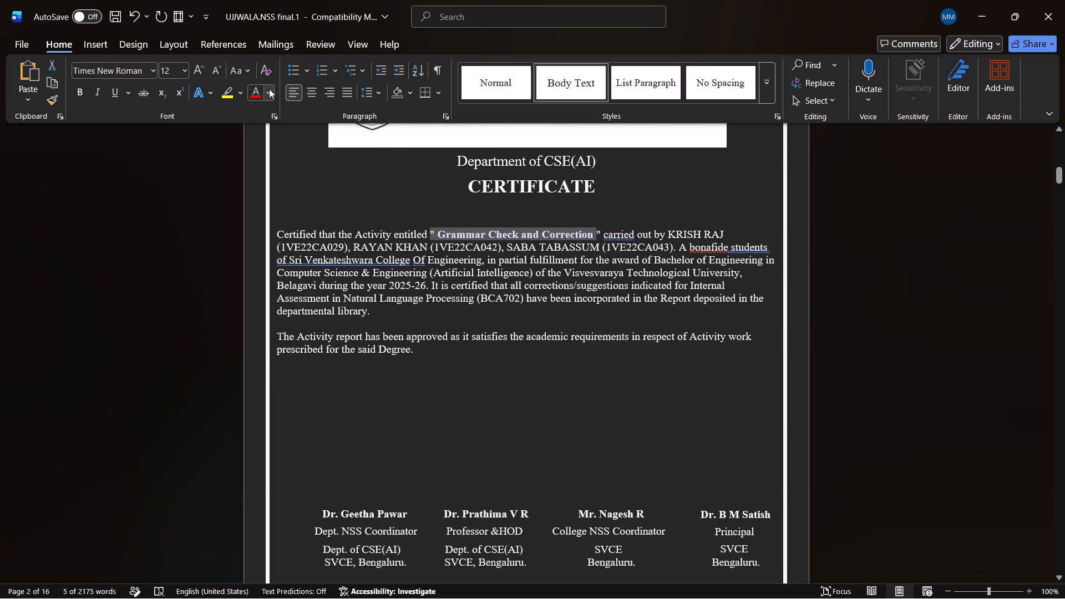
left_click(206, 93)
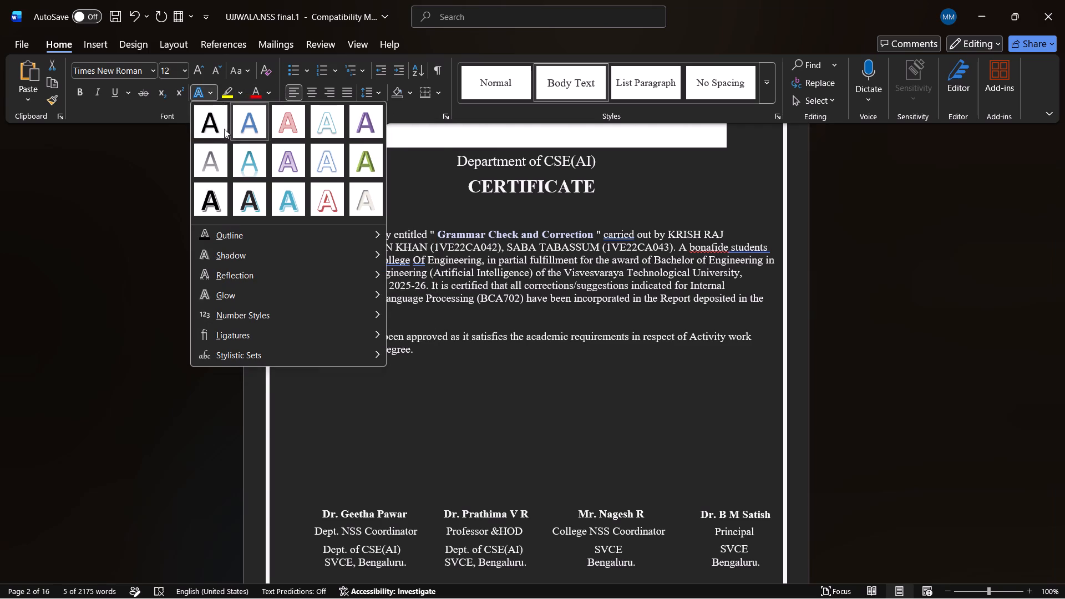
left_click(203, 131)
left_click(364, 405)
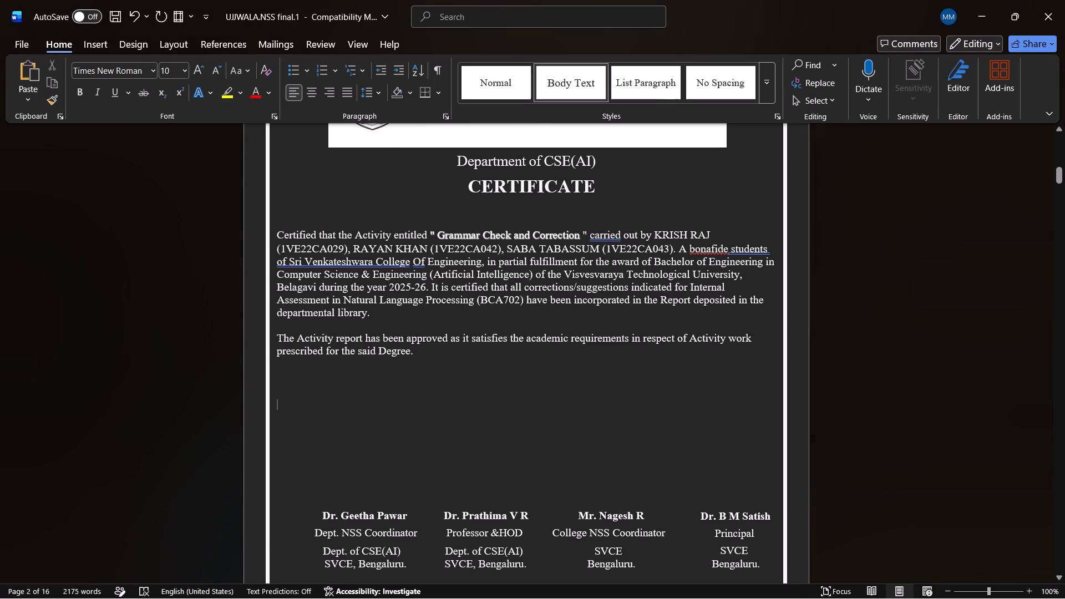
Replace the first student's name in the certificate paragraph with the first submitter's name from the cover page, in capitals.
left_click(717, 235)
key("BackSpace")
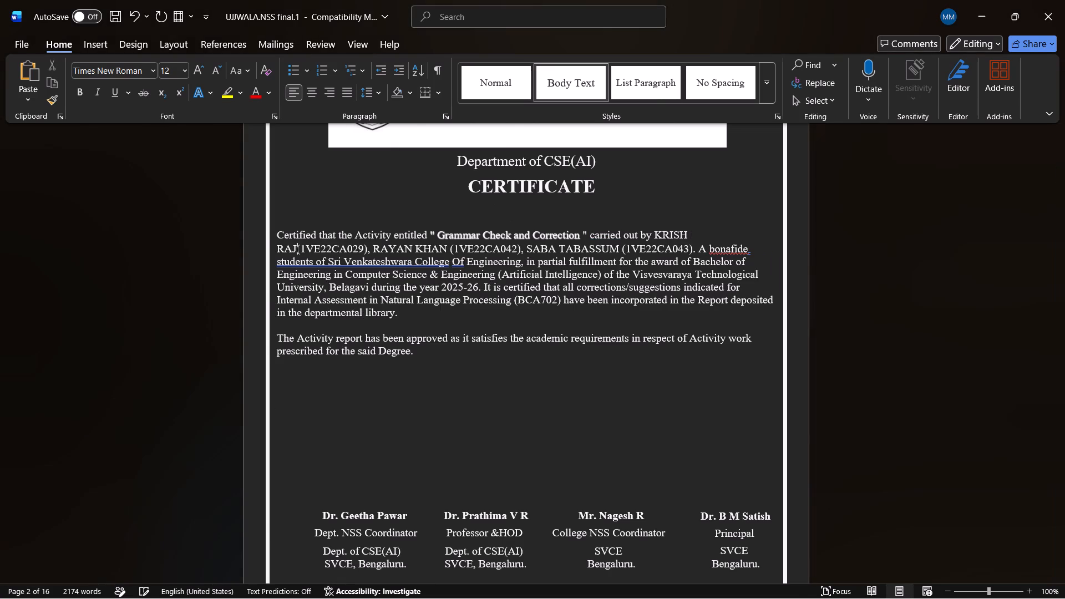
key("BackSpace")
key("BackSpace")
key("BackSpace")
key("BackSpace")
key("BackSpace")
key("BackSpace")
key("BackSpace")
key("BackSpace")
key("BackSpace")
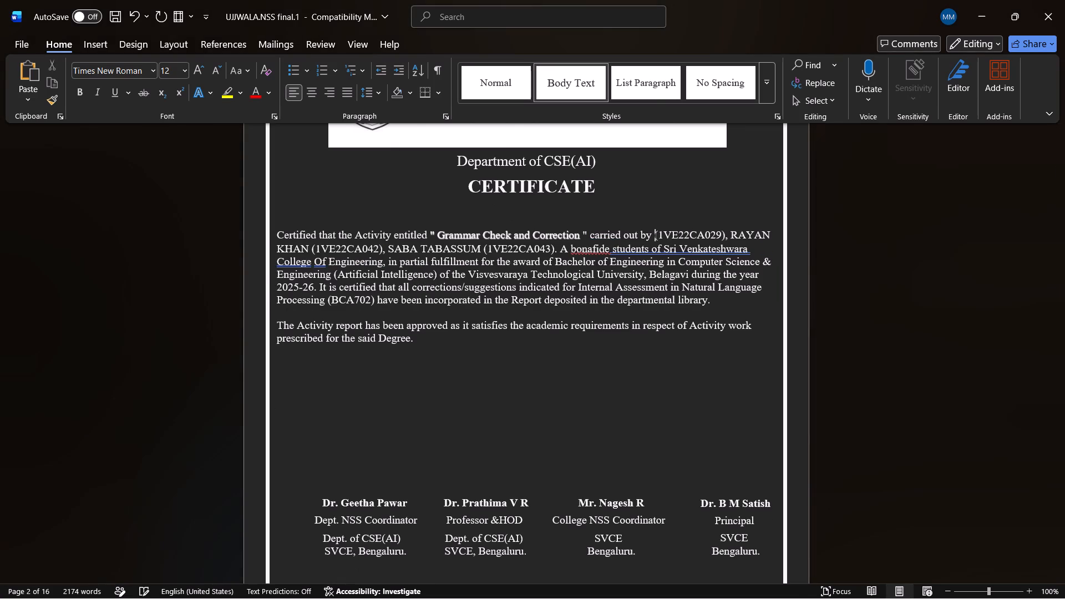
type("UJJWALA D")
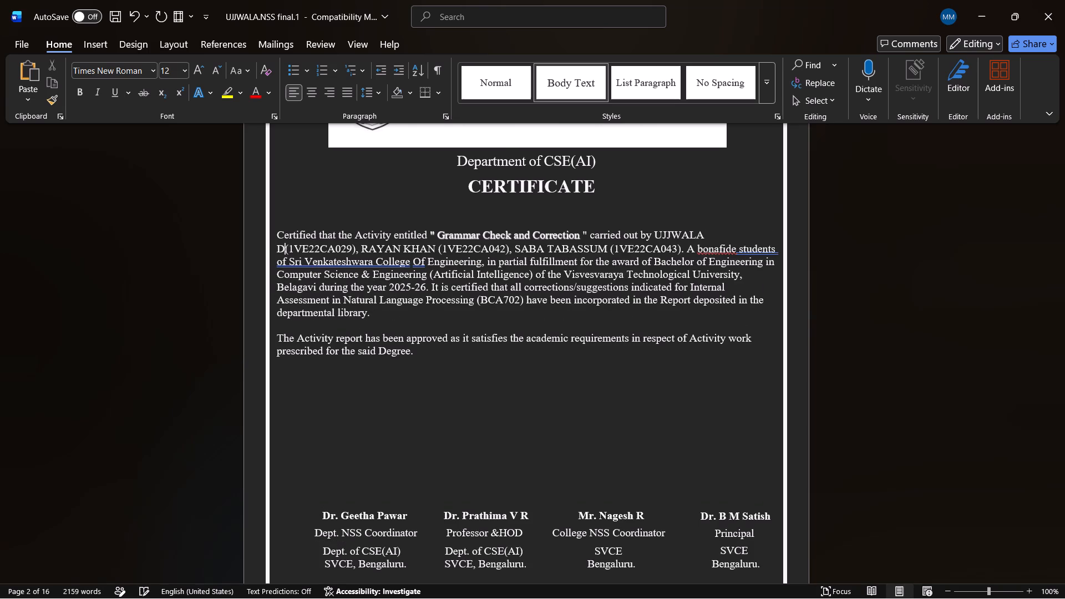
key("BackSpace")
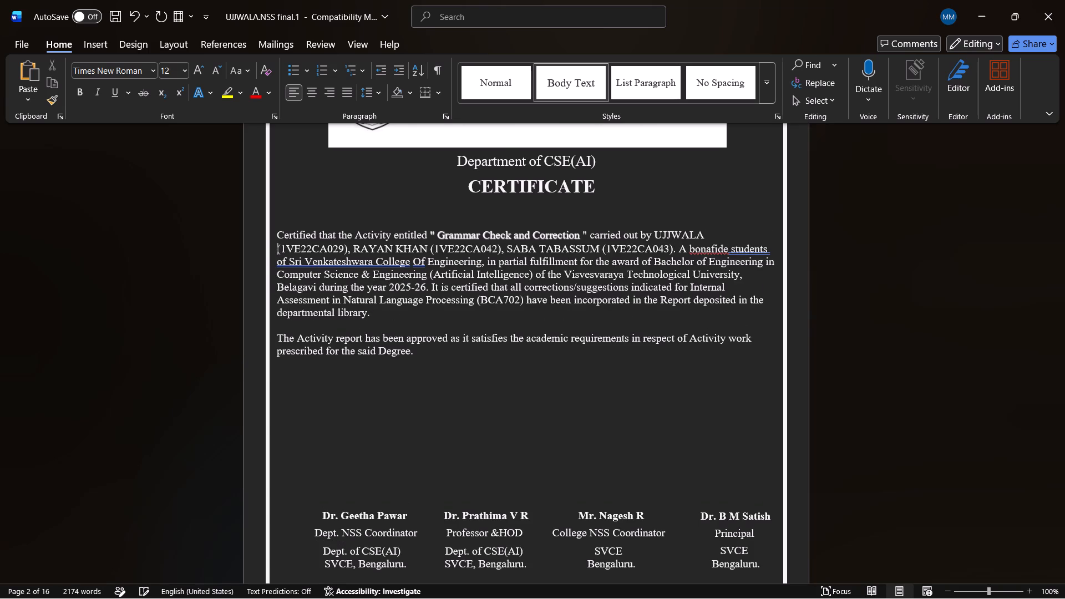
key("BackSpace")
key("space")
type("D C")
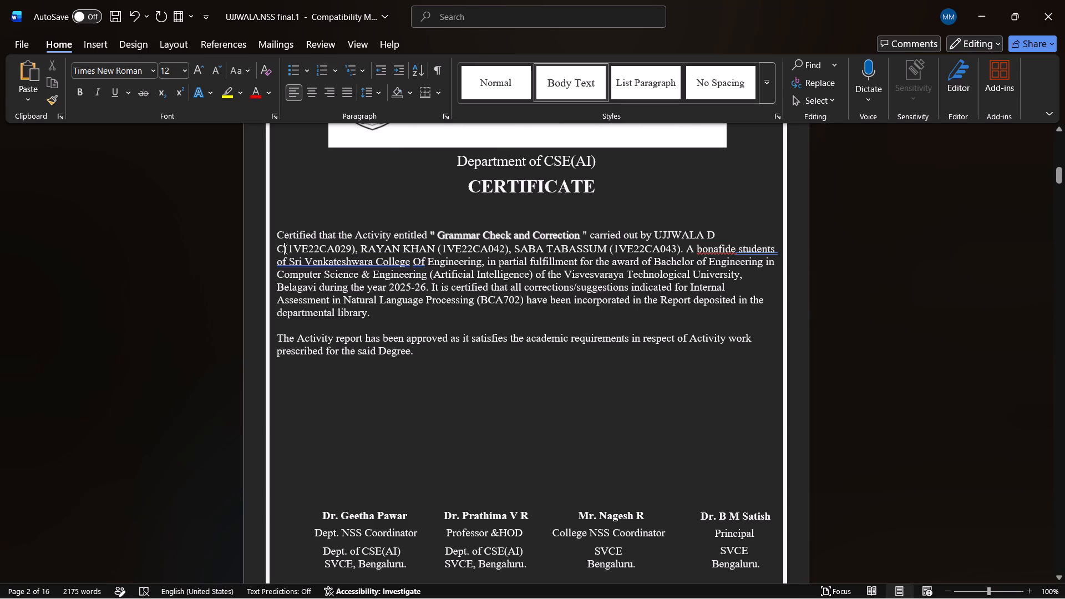
Copy the first submitter's registration number from the cover page and paste it over the first student's number in the certificate.
scroll(318, 248, "up", 4)
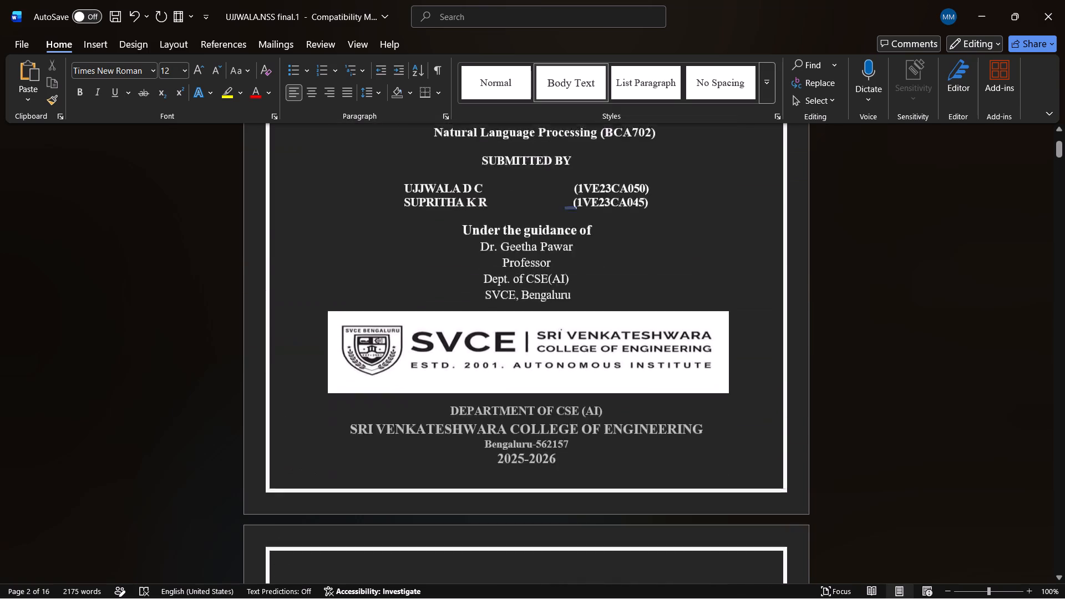
scroll(318, 248, "up", 1)
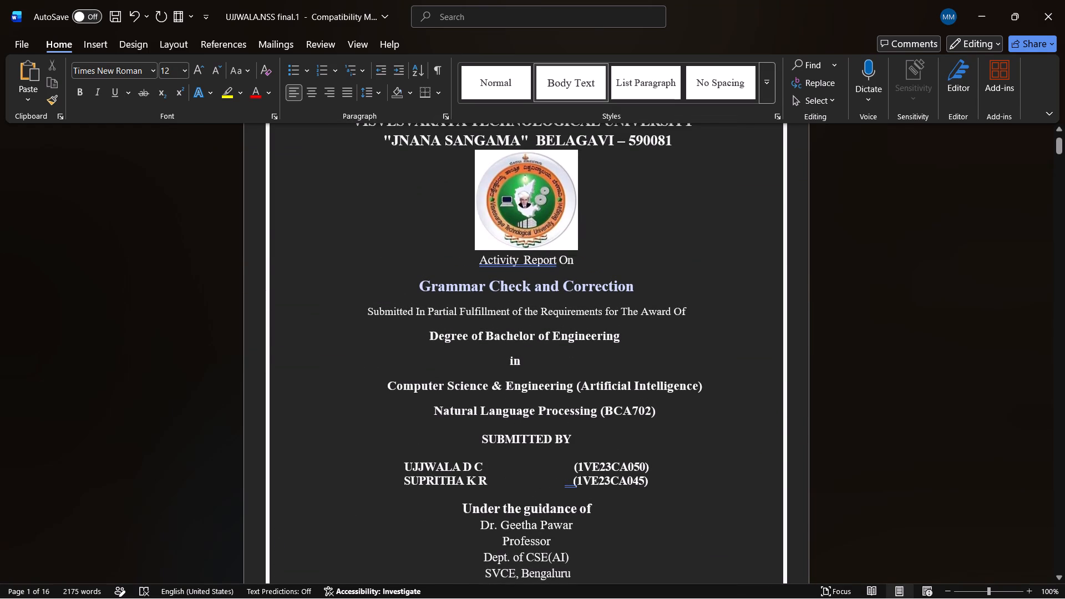
left_click_drag(577, 468, 645, 470)
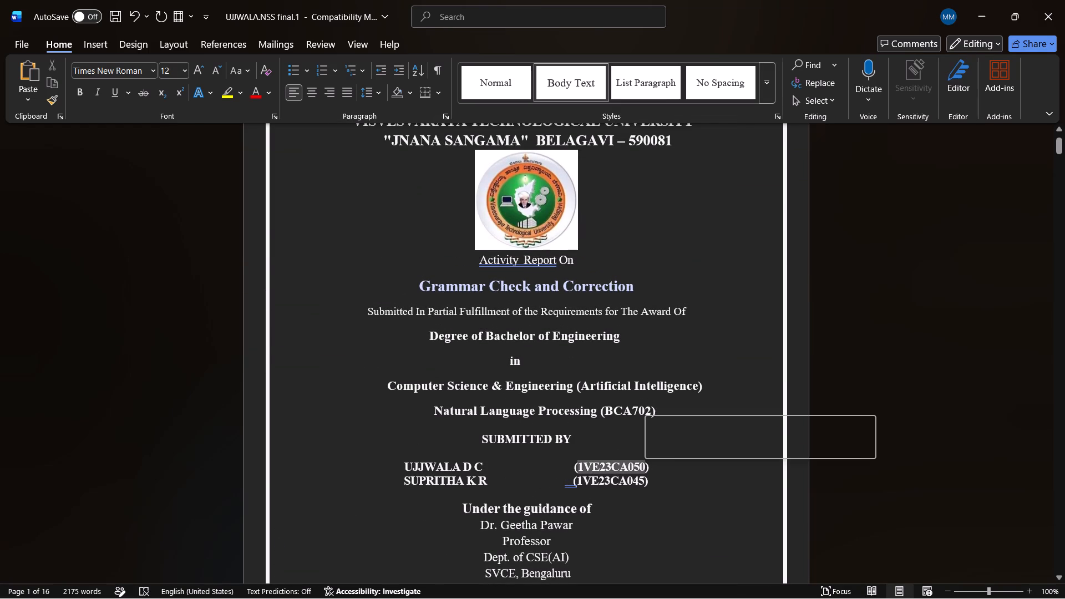
key("ctrl+c")
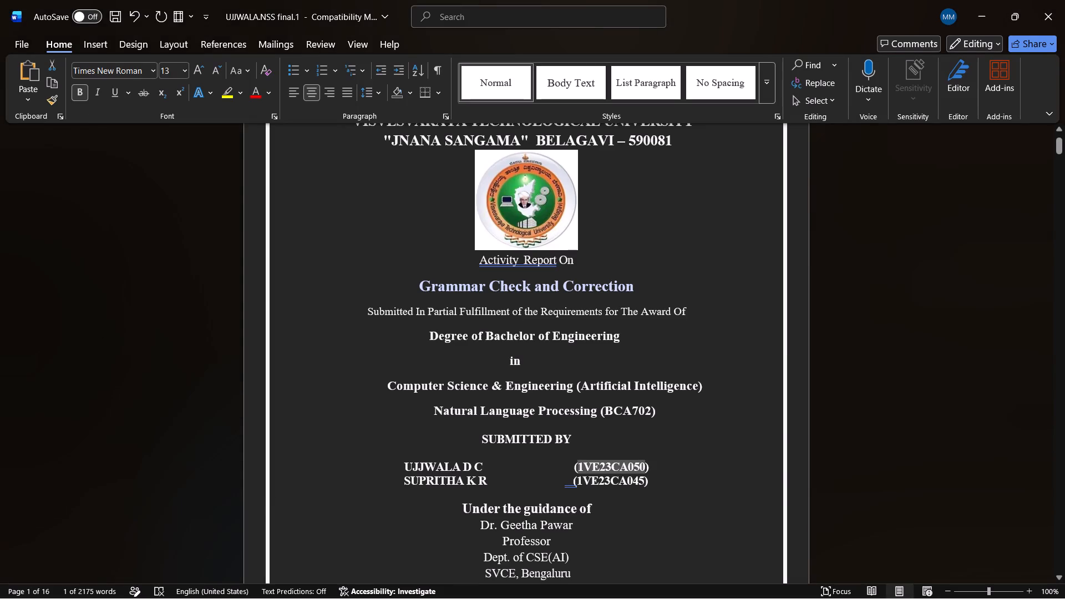
scroll(623, 516, "down", 3)
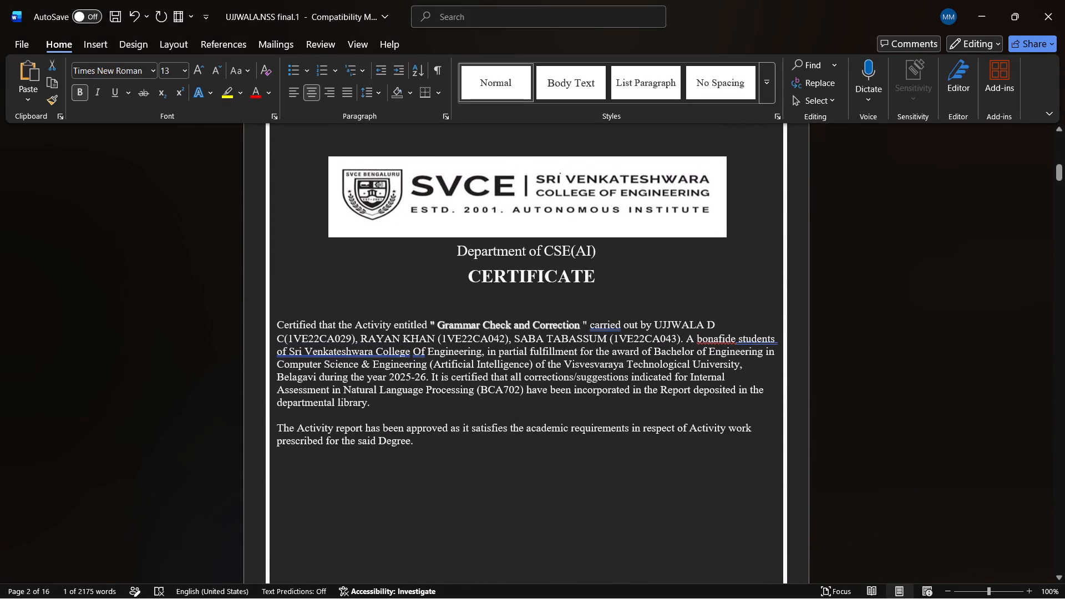
left_click_drag(352, 338, 306, 337)
left_click_drag(306, 337, 288, 339)
key("ctrl+v")
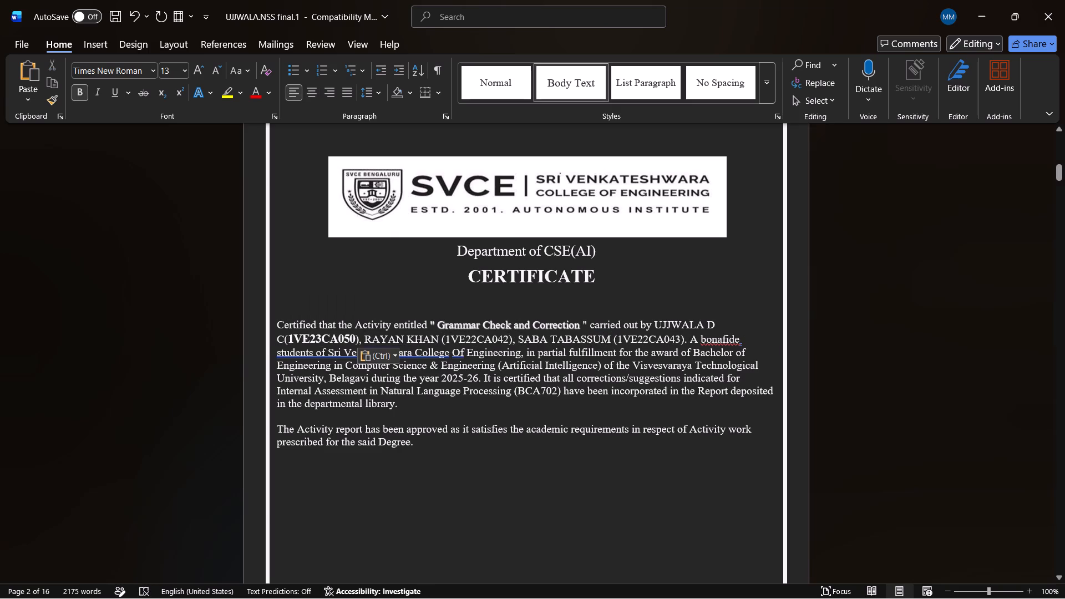
Remove bold from the first student's pasted registration number in the certificate and set its font size to 12.
left_click_drag(354, 338, 277, 334)
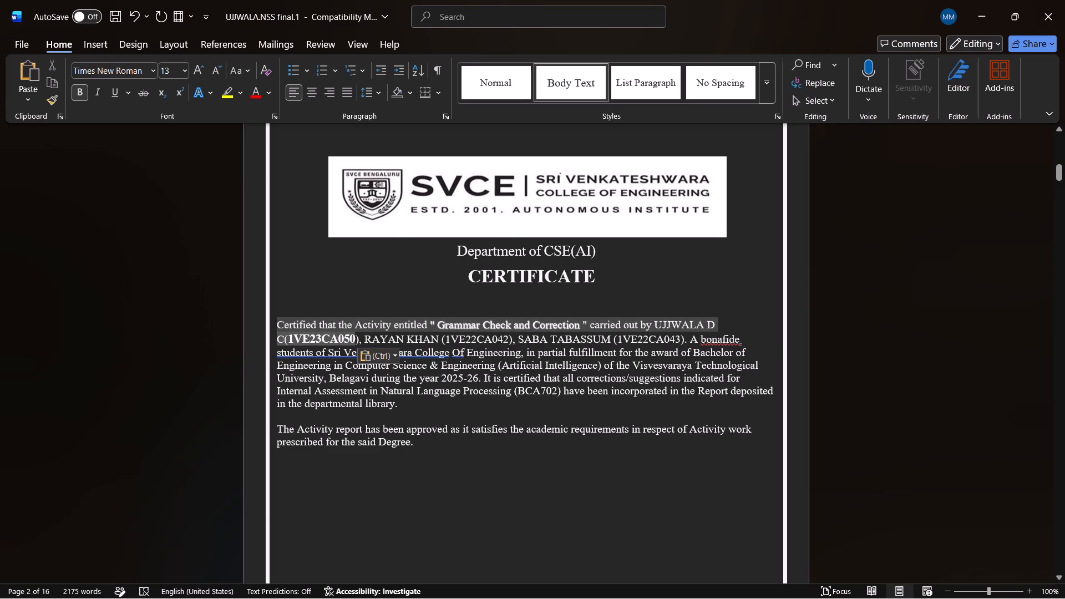
left_click_drag(277, 334, 283, 341)
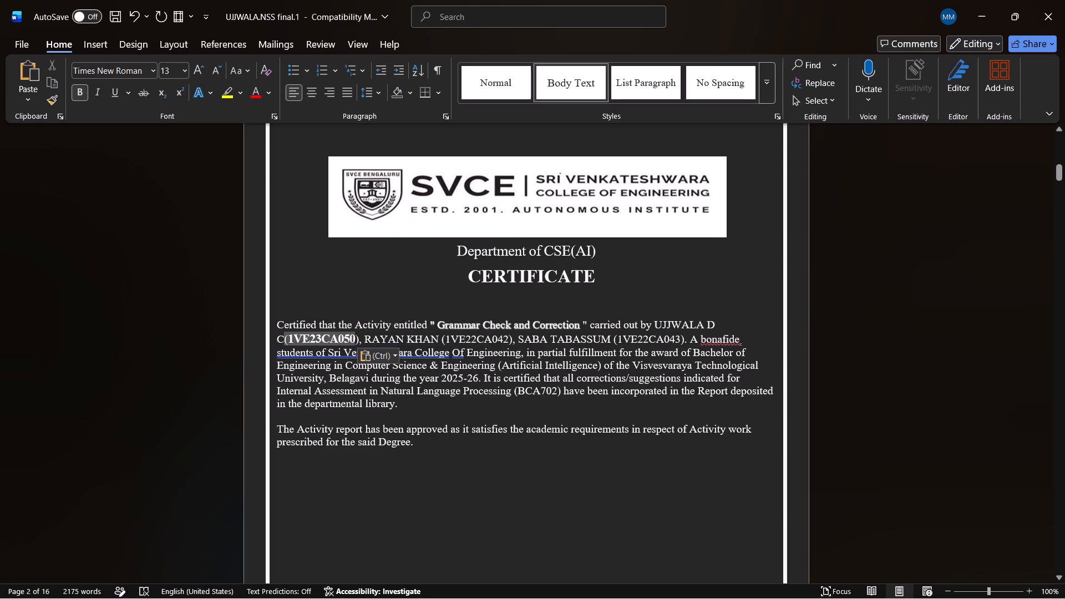
left_click_drag(283, 341, 288, 337)
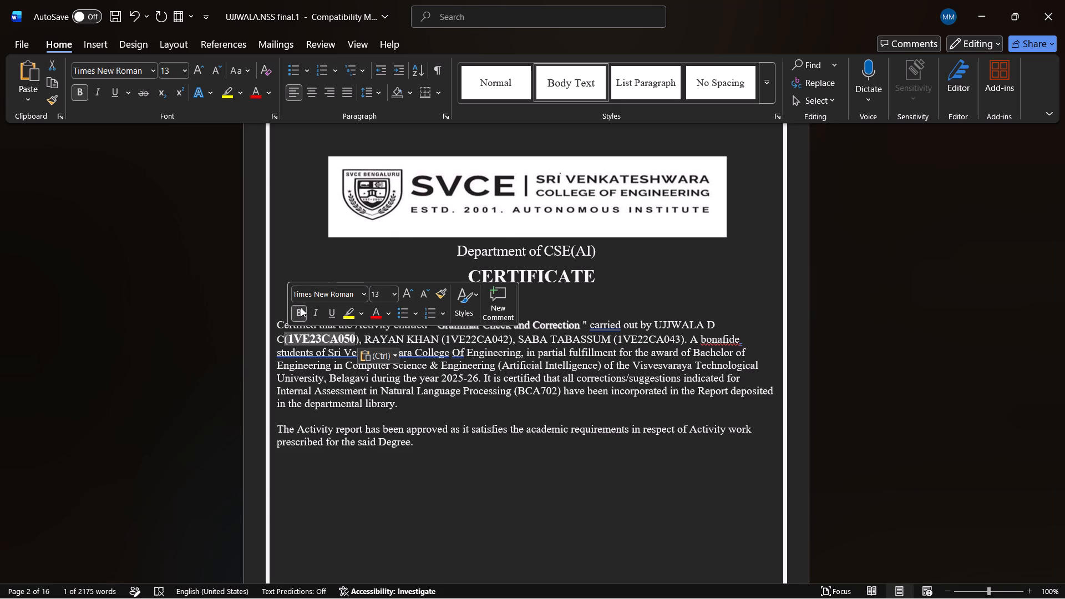
left_click(295, 310)
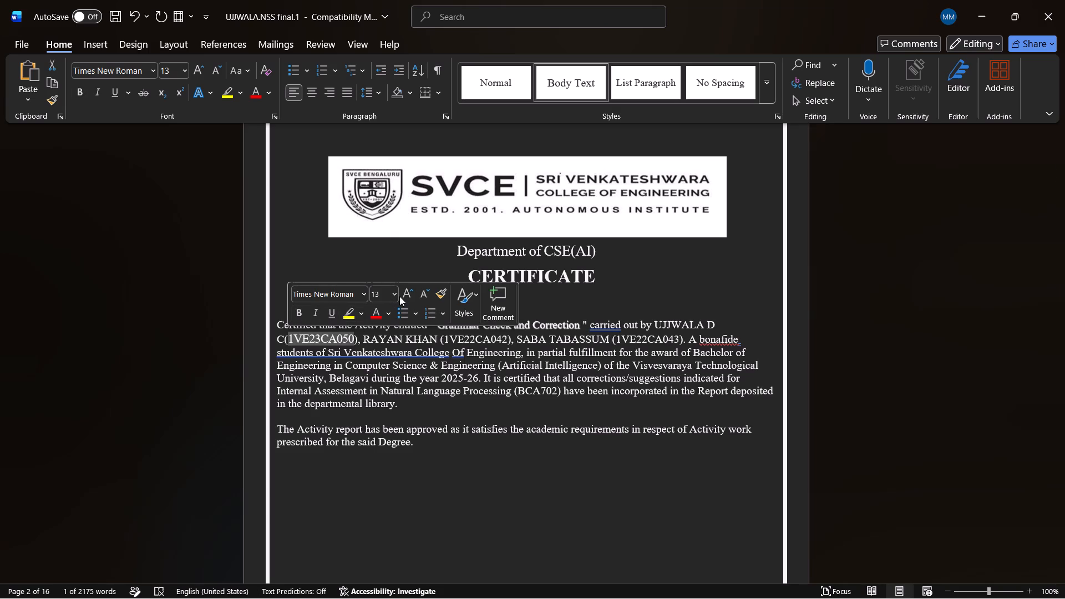
left_click(390, 296)
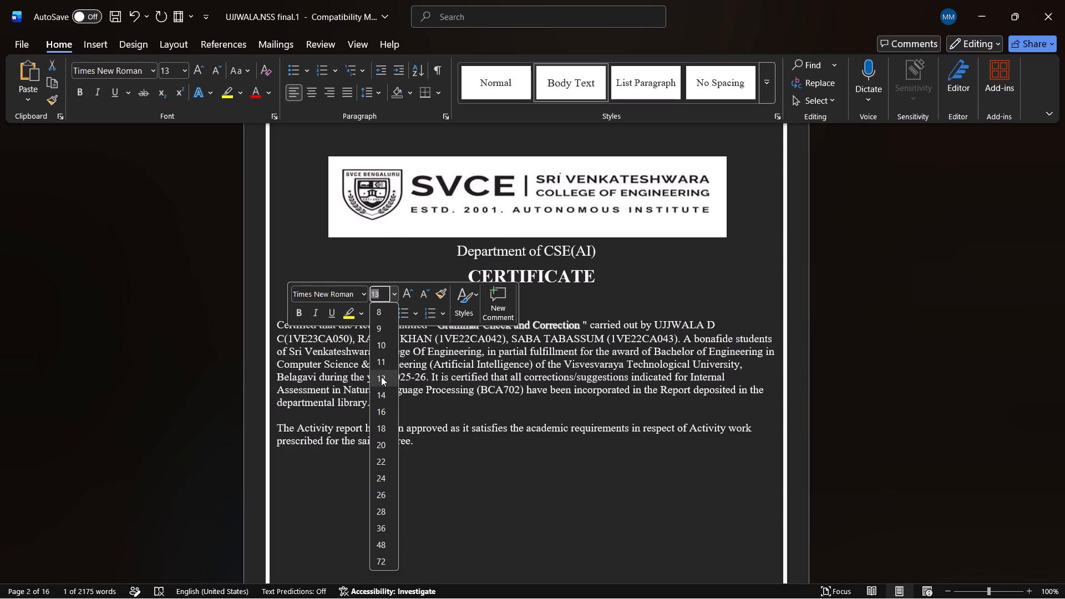
left_click(381, 376)
left_click(543, 437)
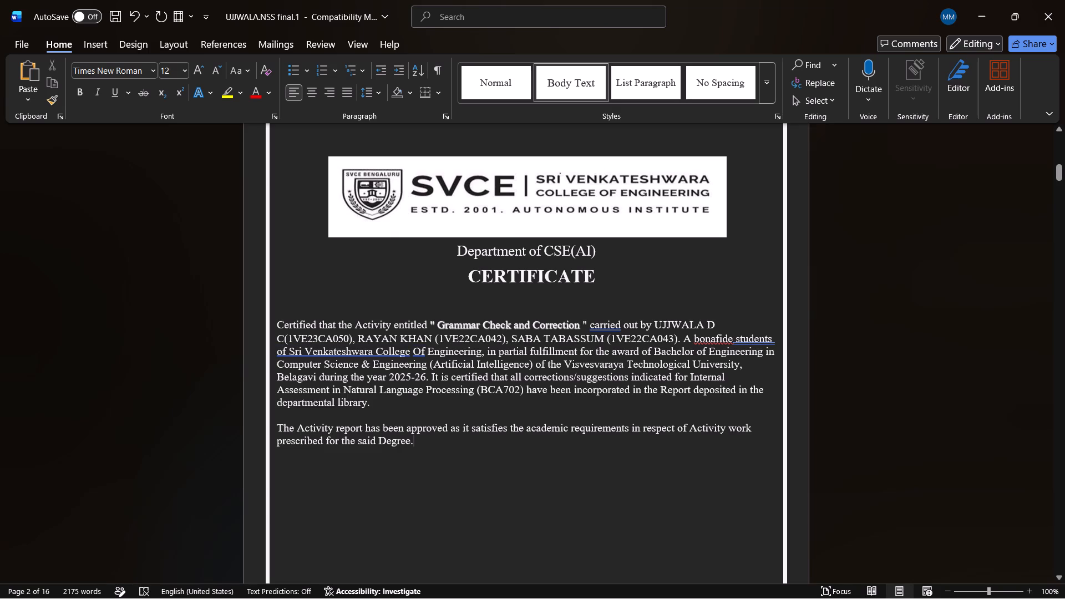
Paste the copied registration number over the second student's number in the certificate paragraph, remove its bold and set its font size to 12.
left_click_drag(501, 336, 450, 340)
left_click_drag(450, 340, 440, 339)
key("ctrl+v")
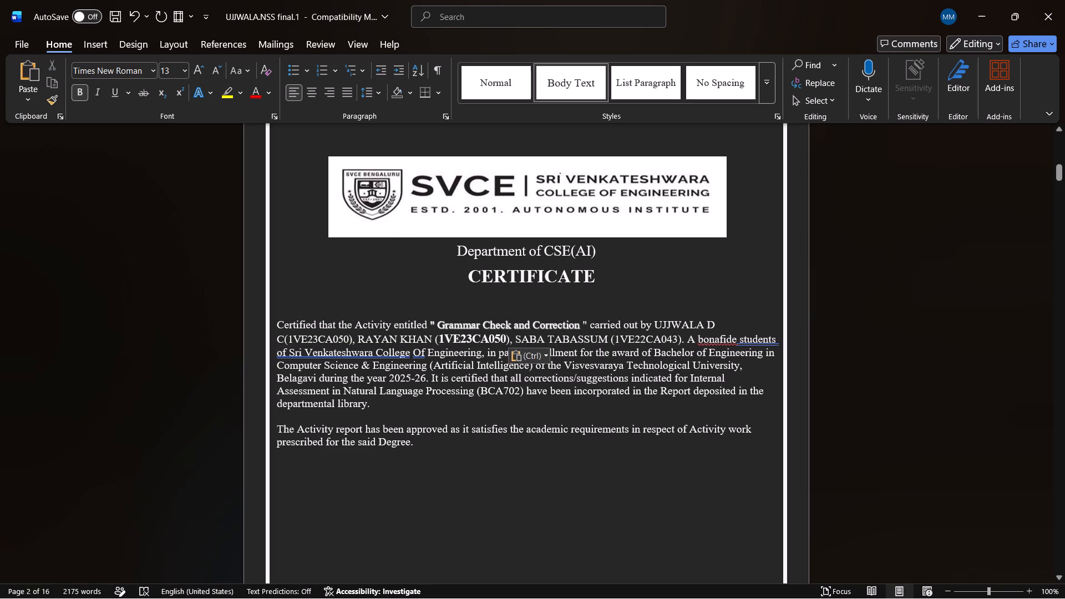
left_click_drag(504, 336, 437, 339)
left_click(445, 317)
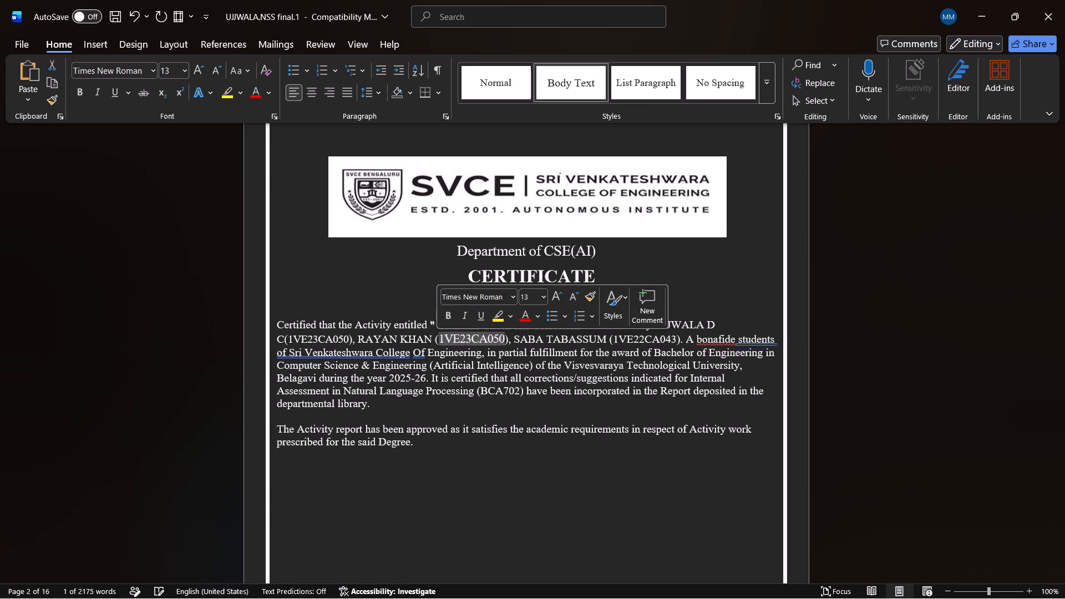
left_click(539, 299)
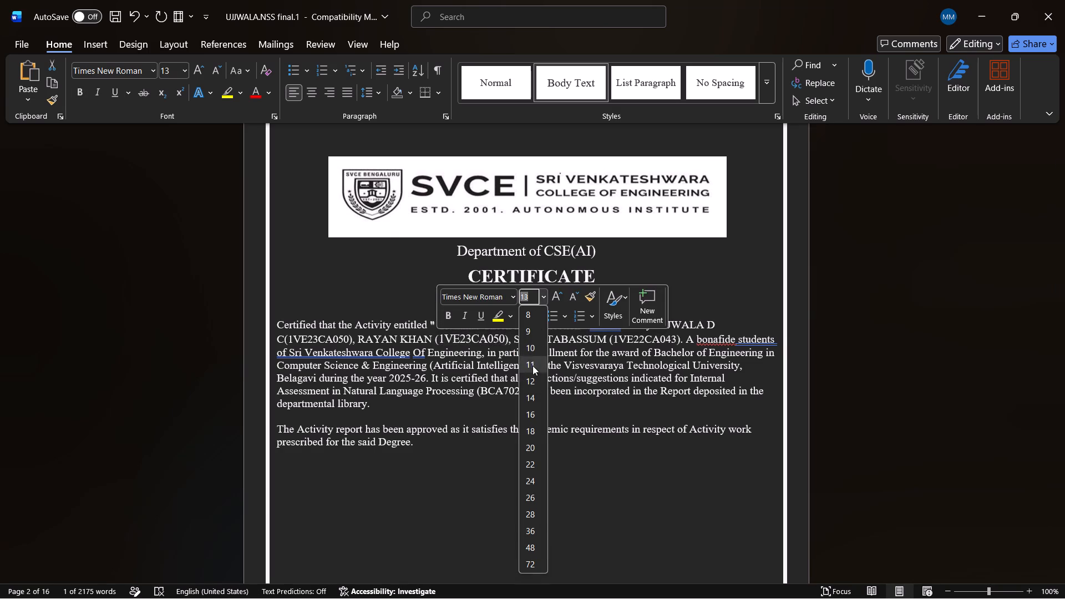
left_click(528, 377)
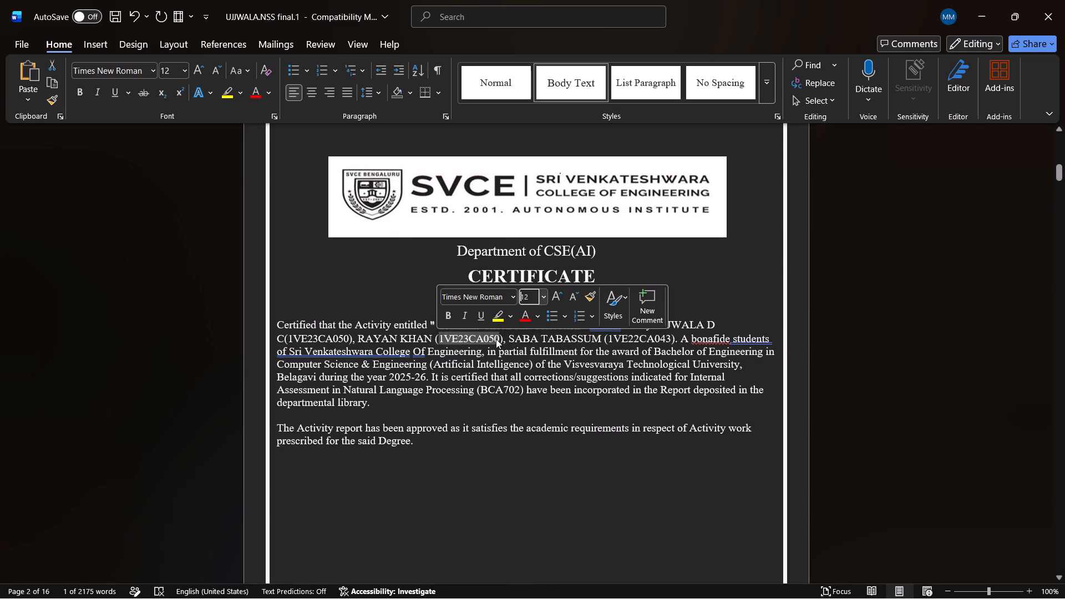
Change the last two digits of the second student's pasted registration number in the certificate to 45.
left_click(496, 339)
key("Right")
key("BackSpace")
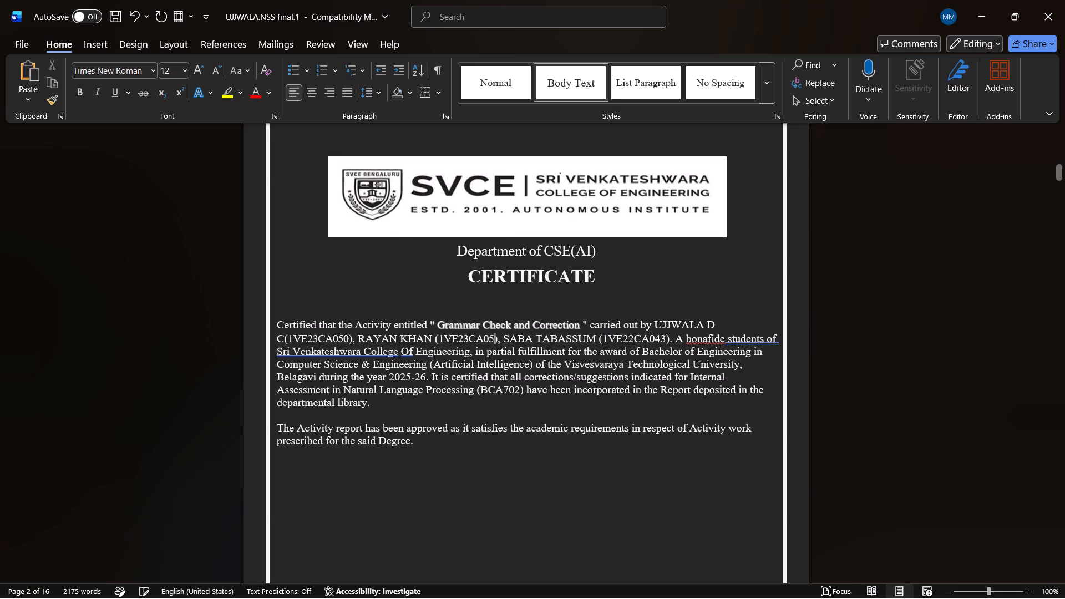
key("Left")
key("4")
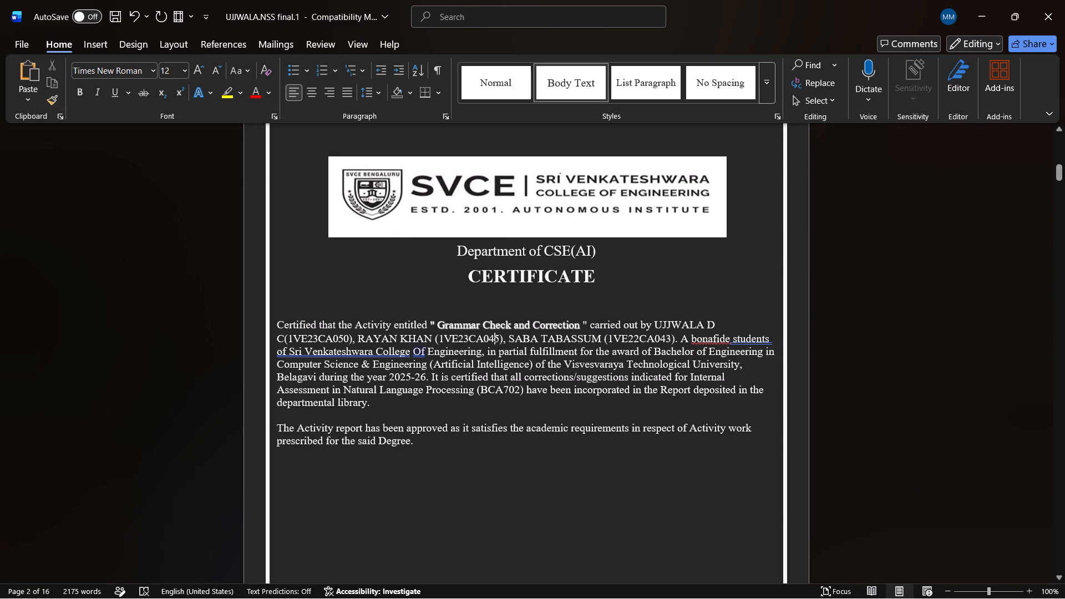
Replace the second student's name in the certificate paragraph with the new second student's name and initials, in capitals.
left_click(430, 338)
key("BackSpace")
key("BackSpace")
key("BackSpace")
key("BackSpace")
key("BackSpace")
key("BackSpace")
key("BackSpace")
key("BackSpace")
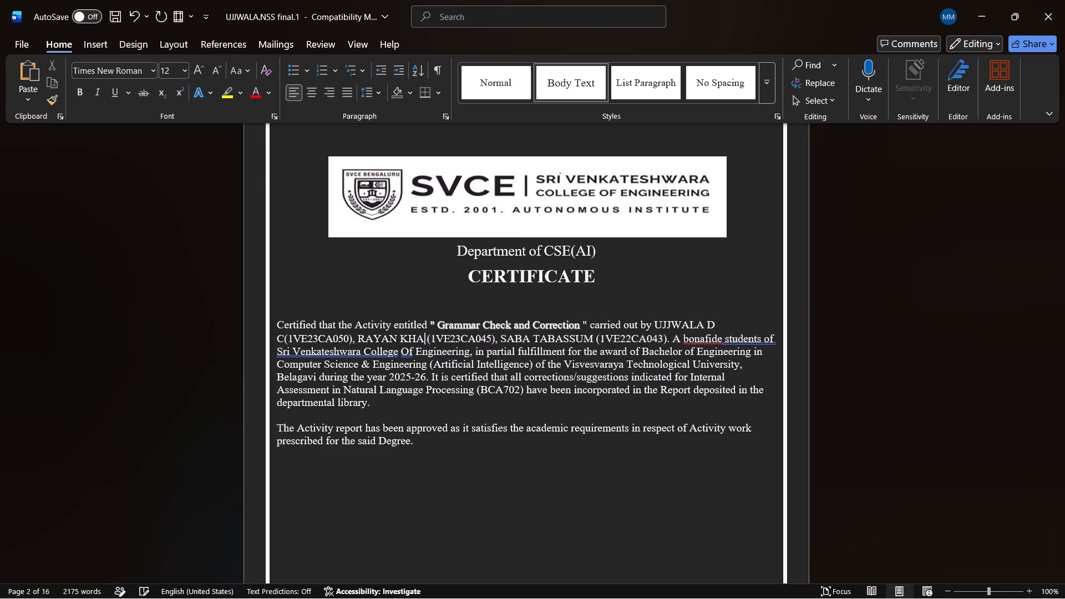
key("BackSpace")
key("BackSpace")
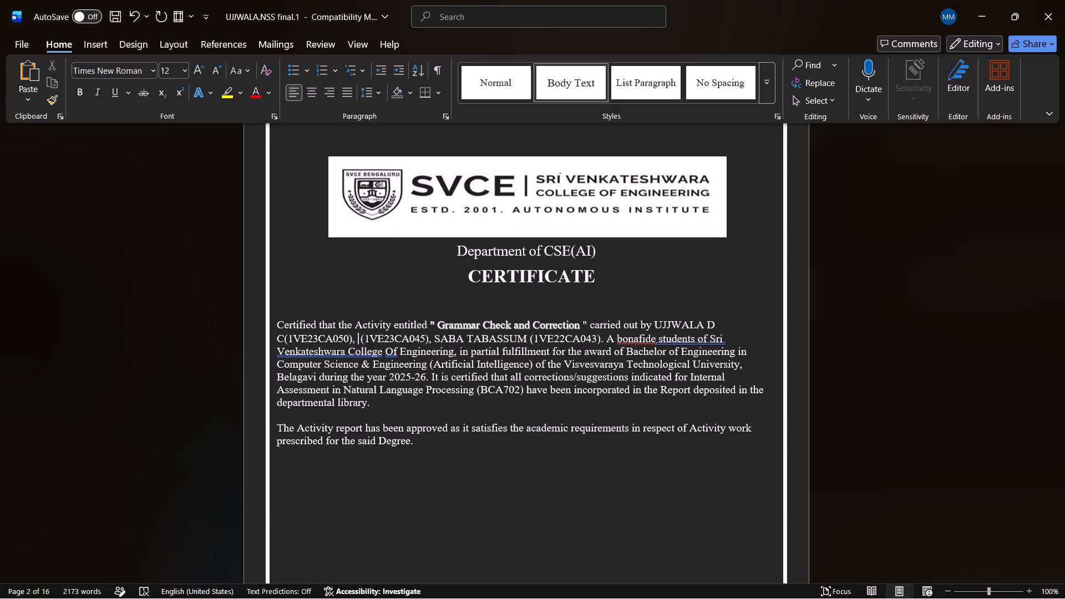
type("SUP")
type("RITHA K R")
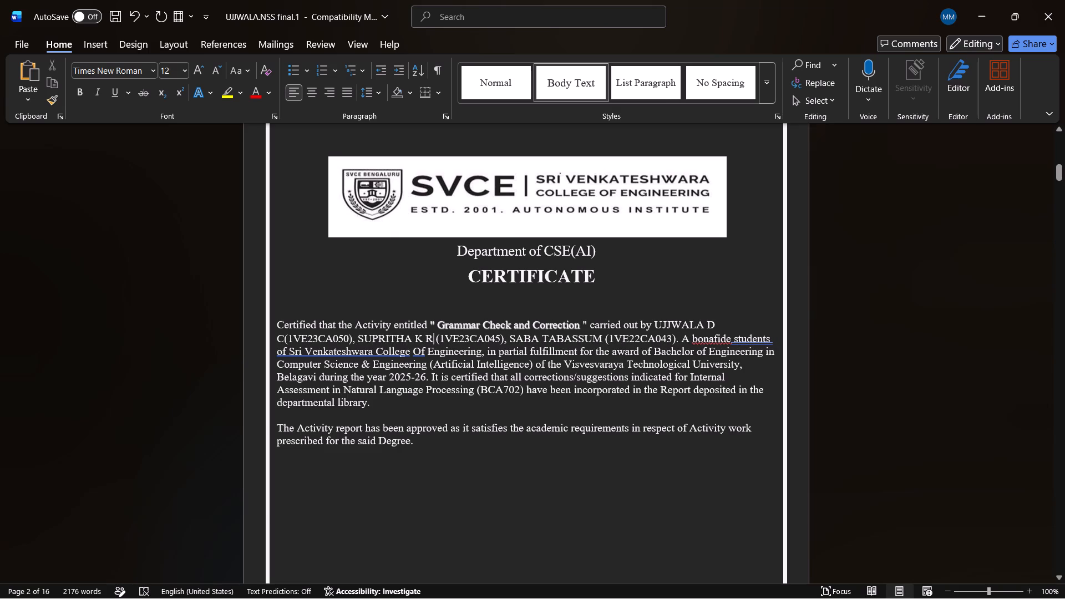
Remove the space between the two initials of the first student's name in the certificate paragraph.
left_click(276, 338)
key("BackSpace")
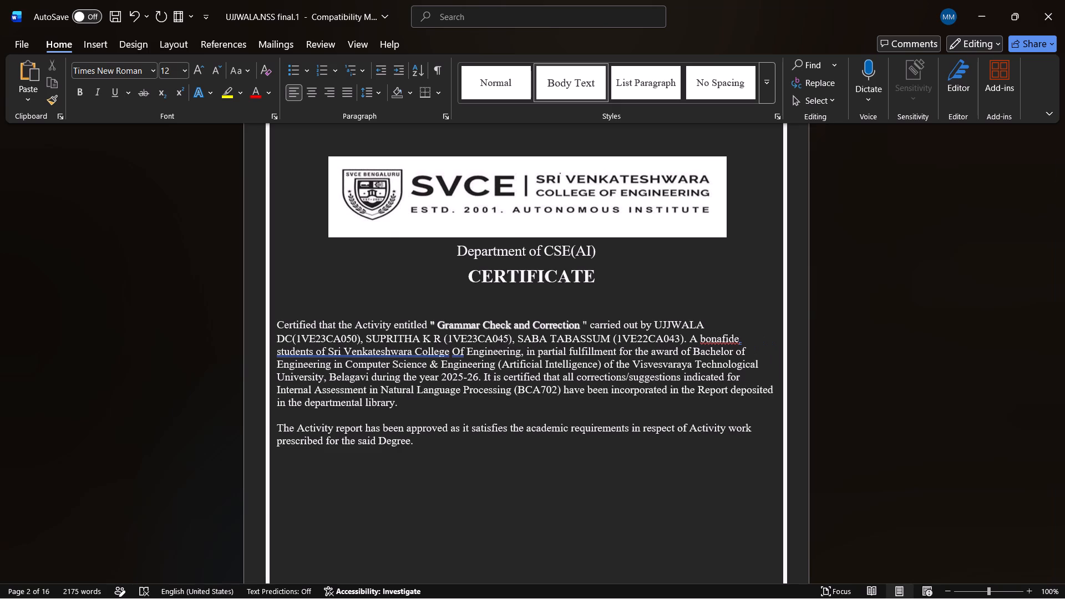
key("space")
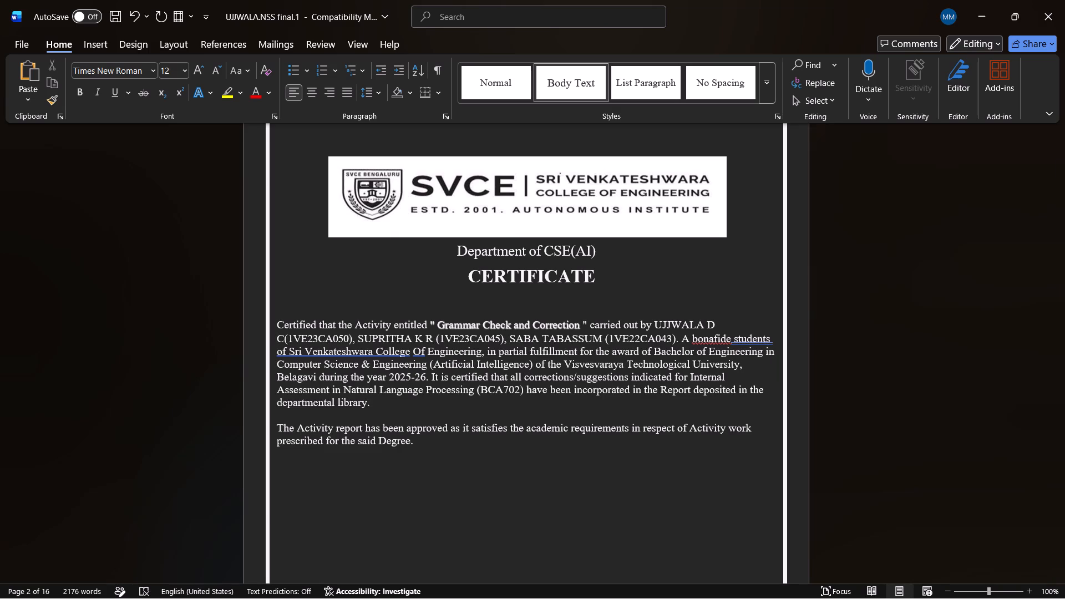
key("BackSpace")
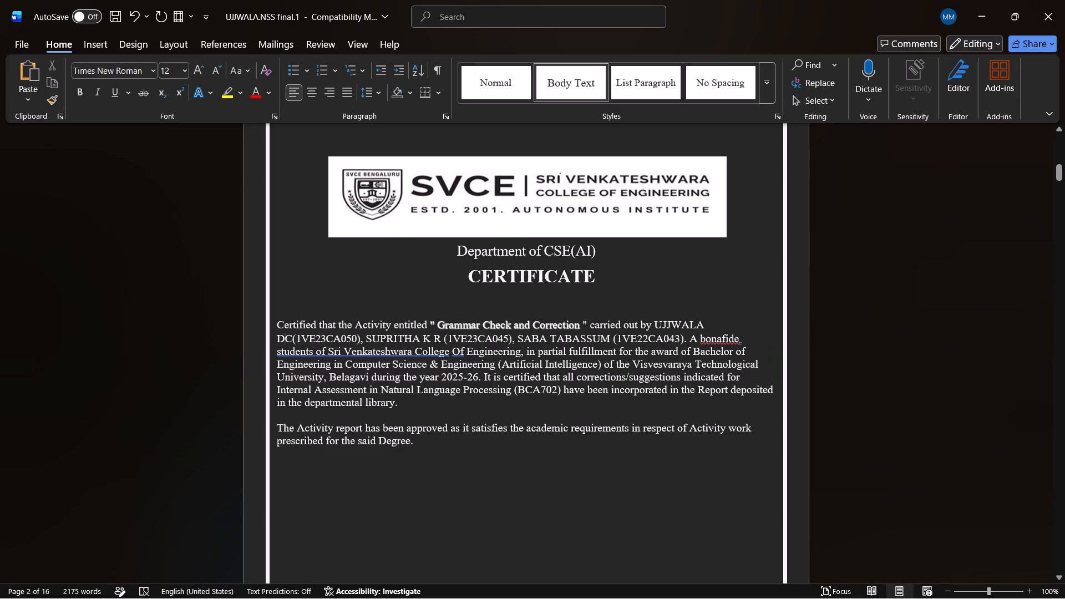
Delete the blank line between the CERTIFICATE heading and the certificate paragraph and insert a new one in its place.
left_click(275, 327)
key("BackSpace")
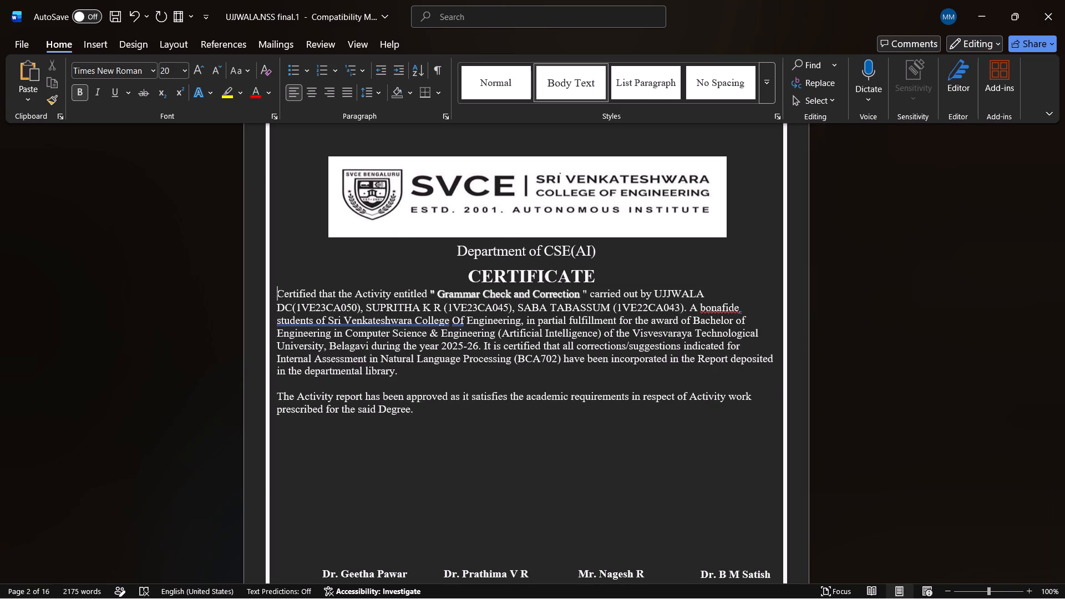
key("Return")
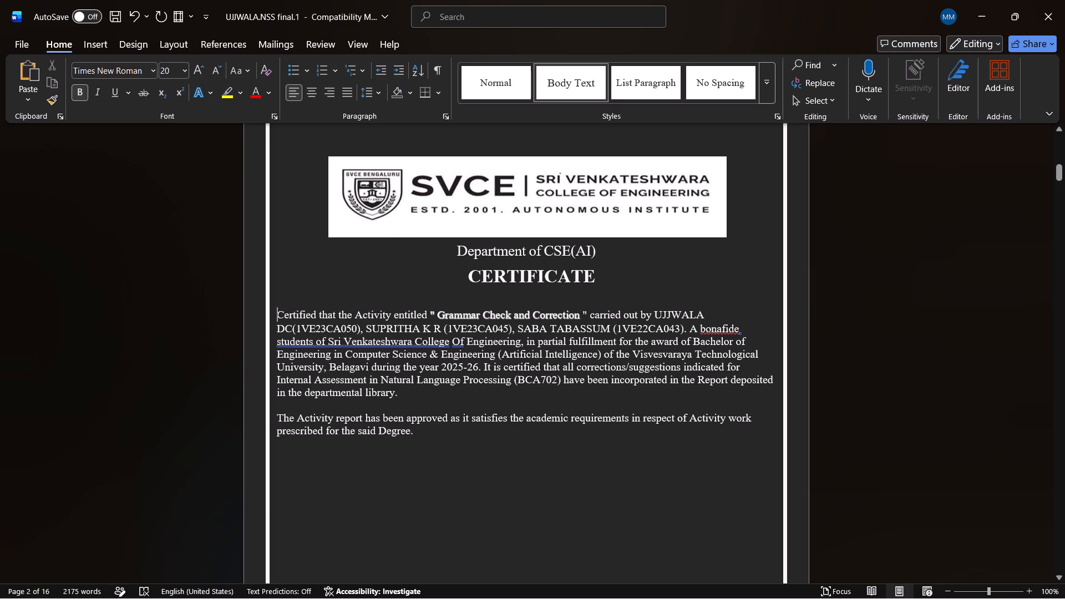
Delete the third student's name and registration number from the certificate paragraph, ending the list after the second student with a full stop.
left_click_drag(683, 328, 521, 326)
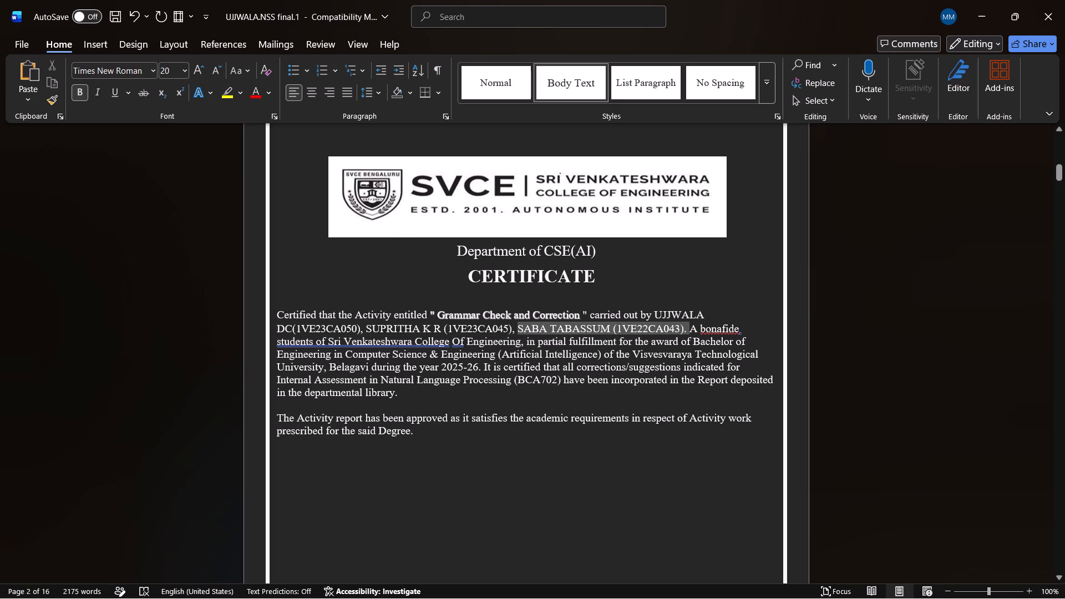
Delete the third student's name and registration number from the certificate paragraph, ending the list after the second student with a full stop and space.
left_click_drag(521, 326, 516, 331)
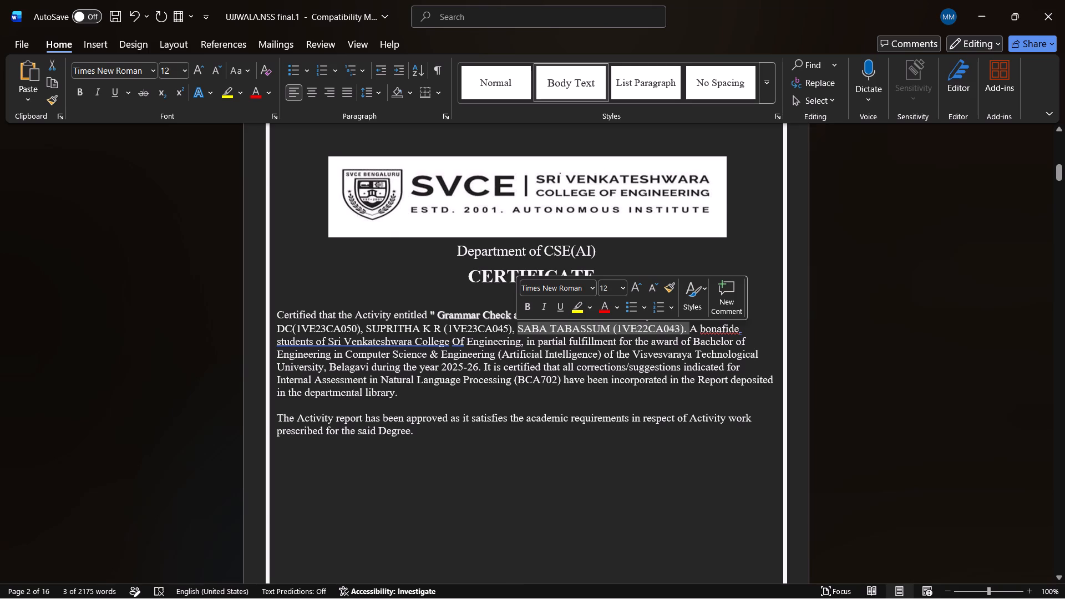
key("BackSpace")
key("BackSpace")
key("BackSpace")
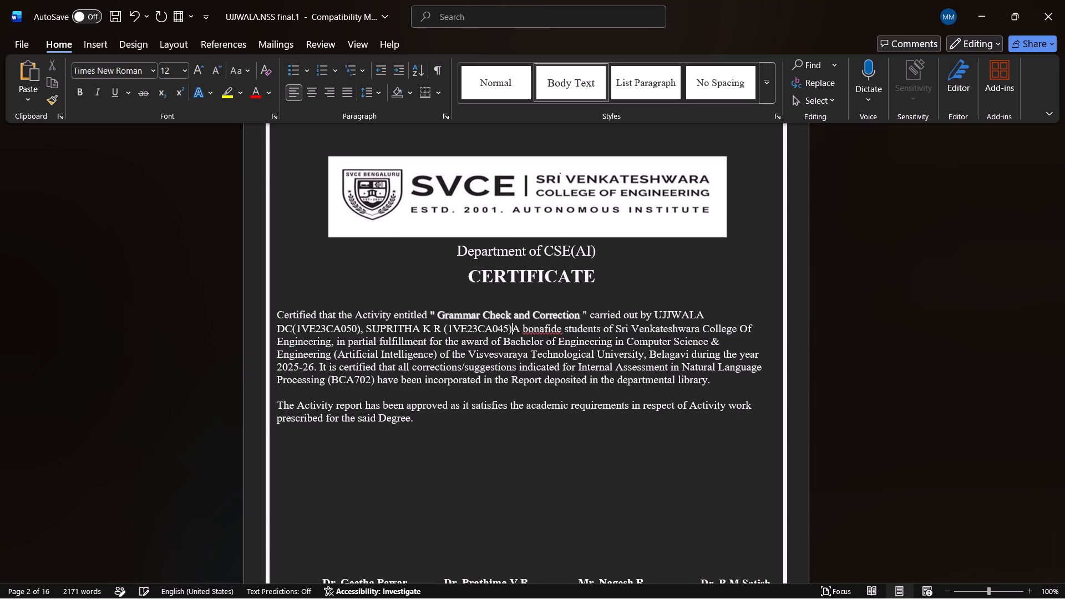
key("apostrophe")
key("BackSpace")
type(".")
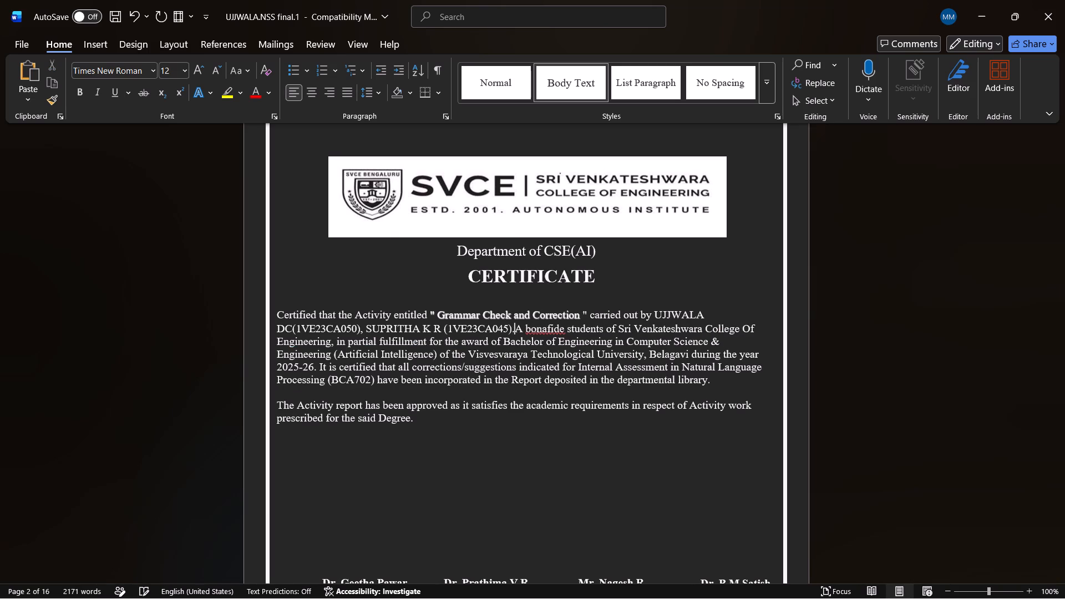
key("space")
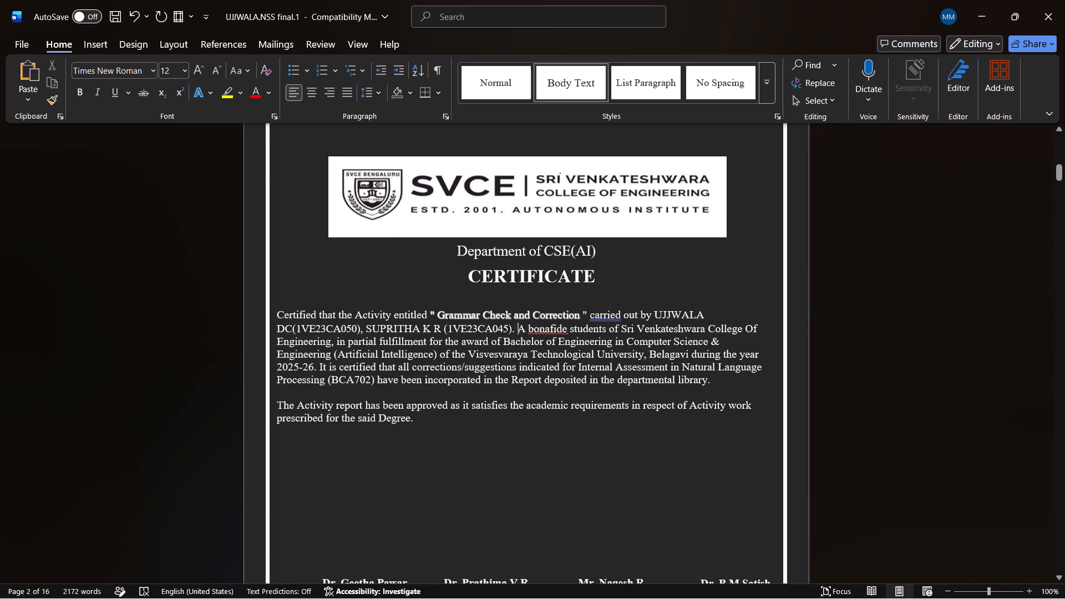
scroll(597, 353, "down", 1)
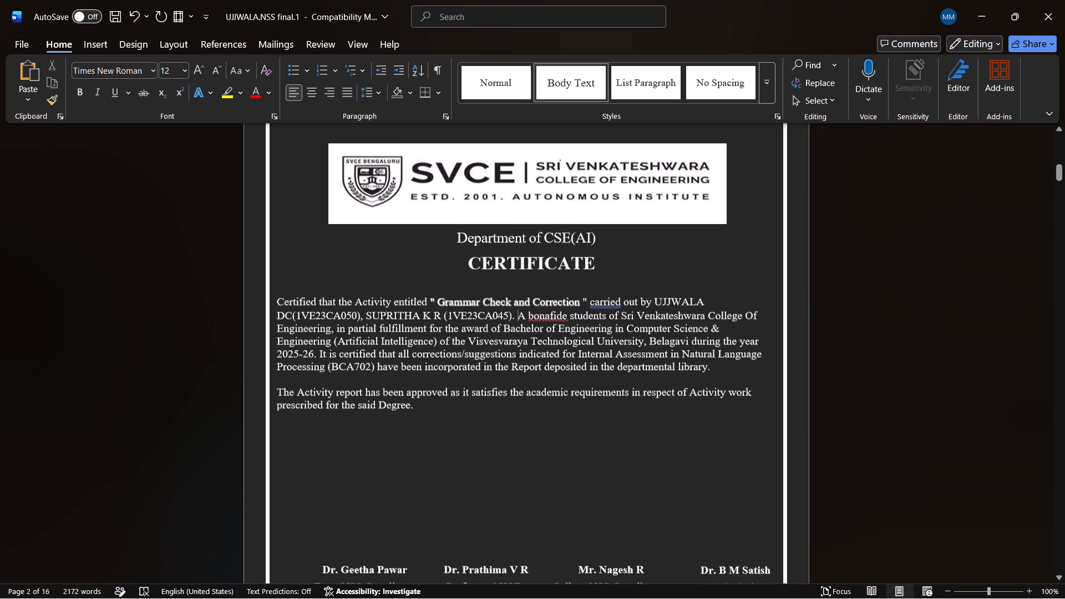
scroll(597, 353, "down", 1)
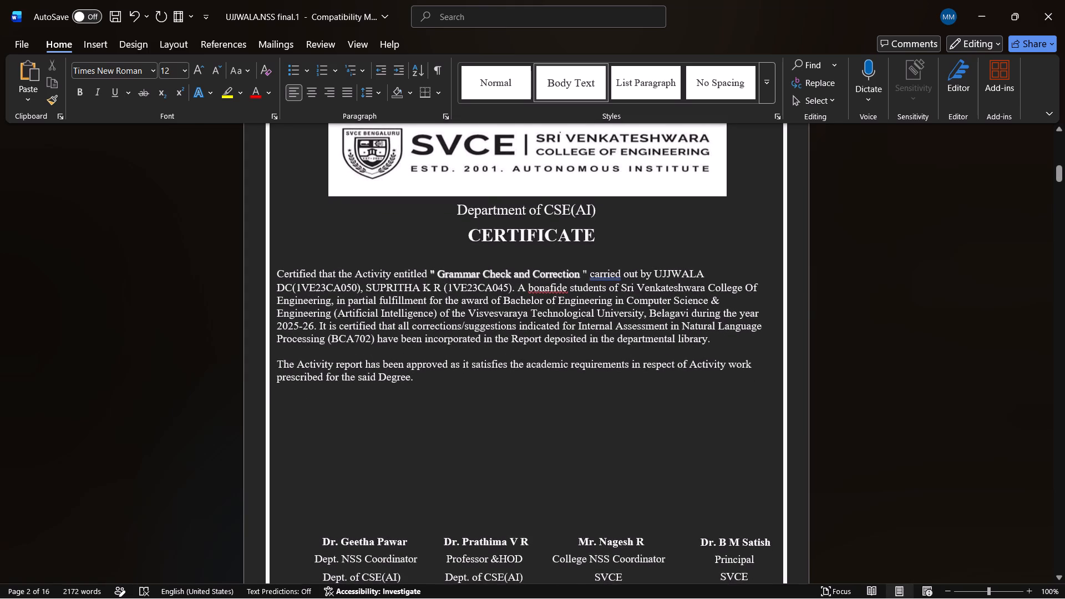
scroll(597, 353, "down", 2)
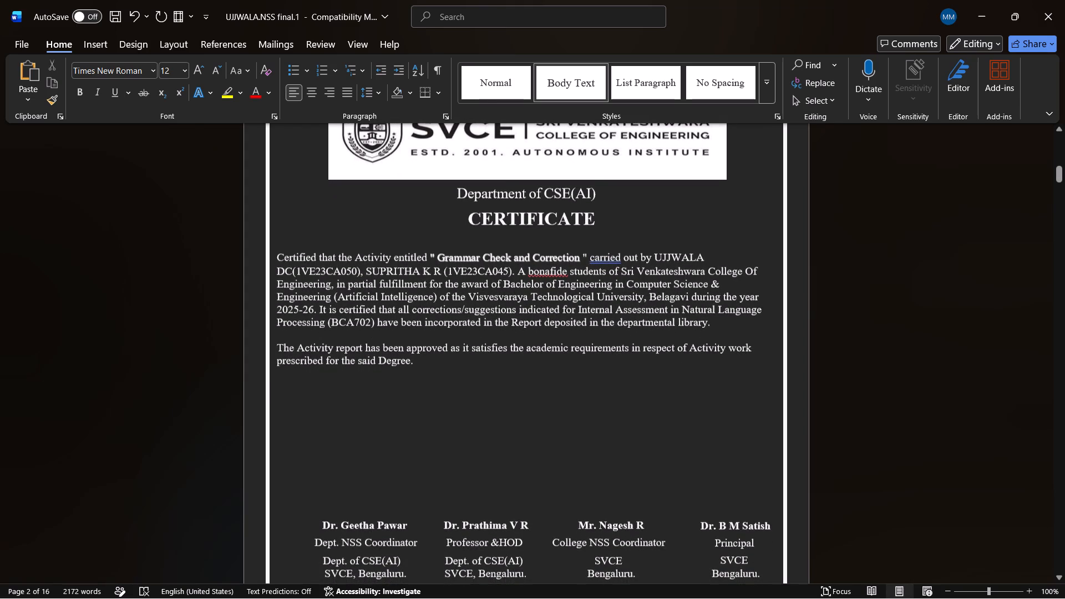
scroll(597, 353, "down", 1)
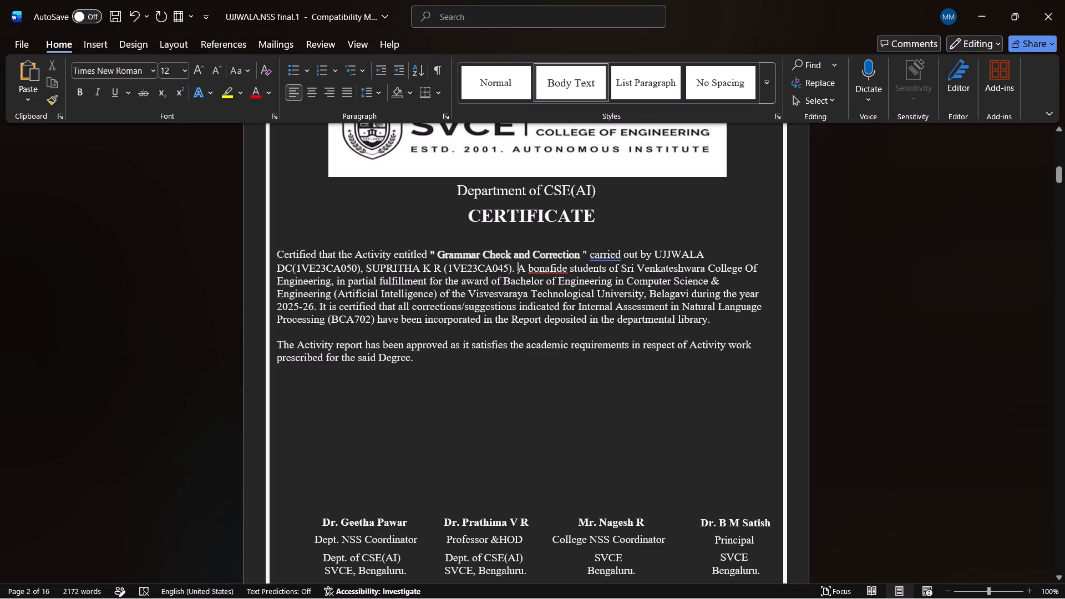
Make "Visvesvaraya Technological University, Belagavi" bold in the certificate paragraph.
left_click_drag(689, 295, 478, 290)
left_click(488, 268)
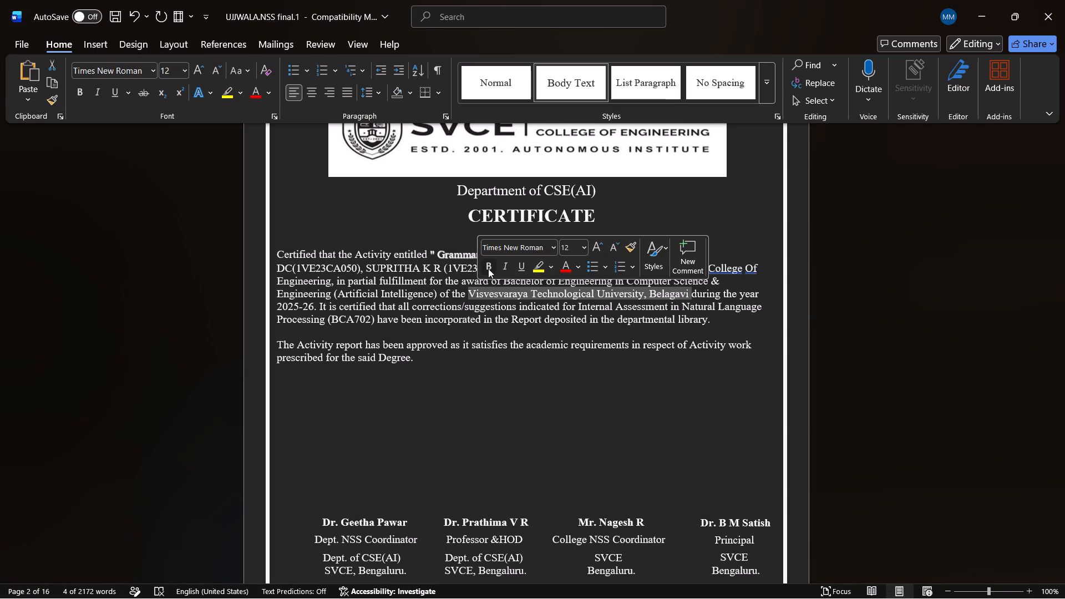
left_click(536, 454)
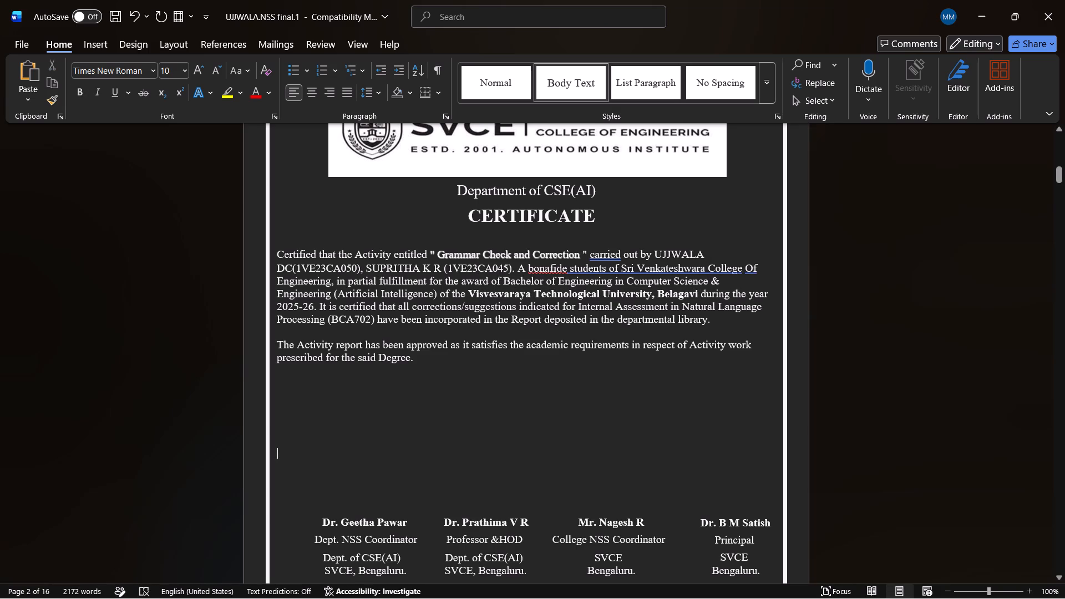
left_click(608, 403)
Make both students' names and registration numbers bold in the certificate paragraph.
left_click_drag(651, 250, 709, 250)
left_click(709, 250)
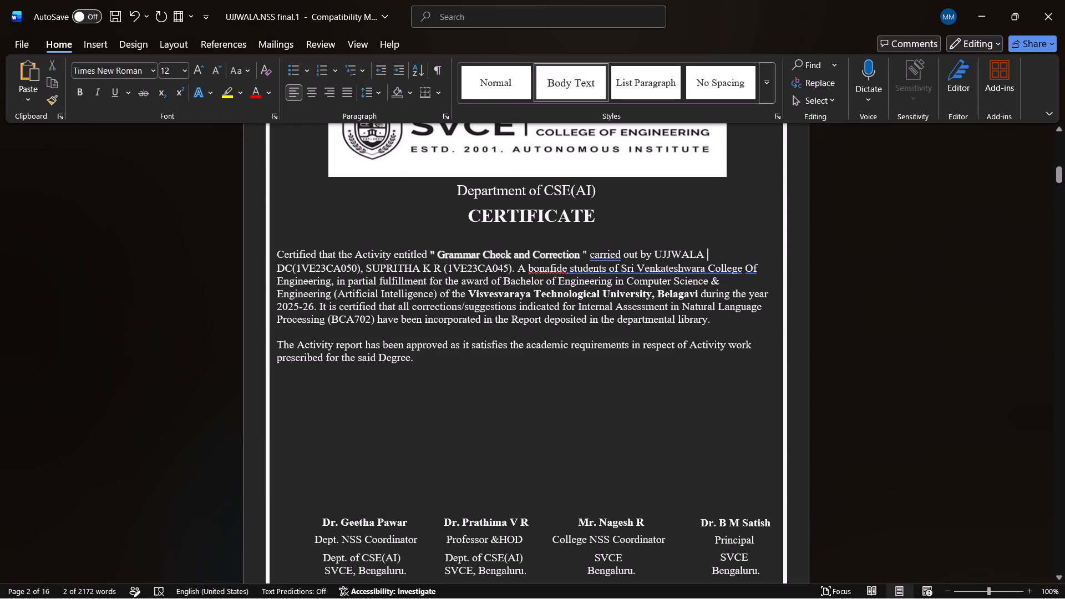
left_click_drag(709, 250, 655, 252)
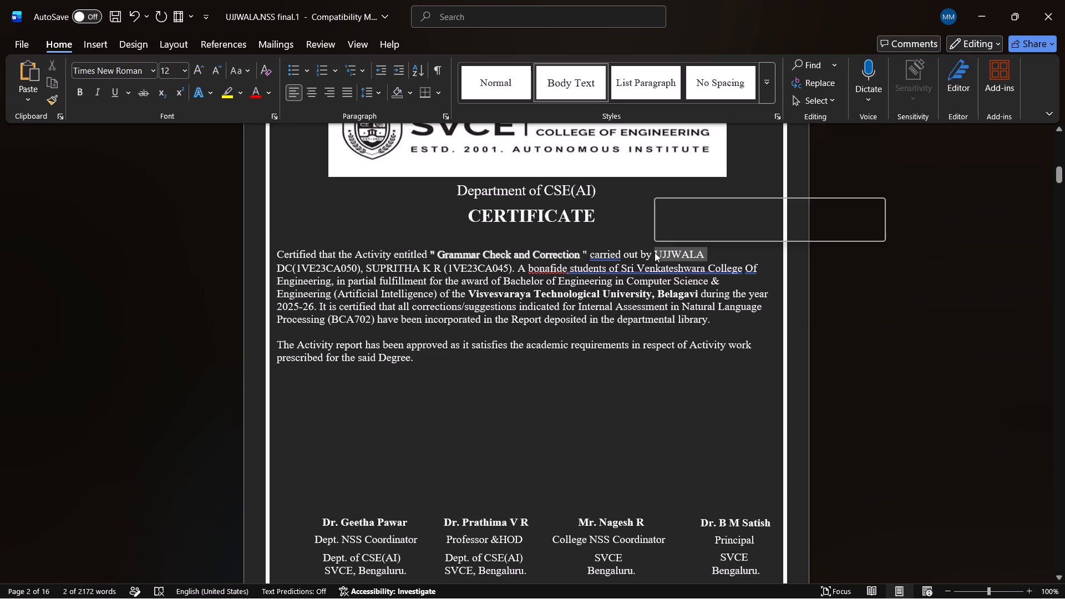
left_click(663, 237)
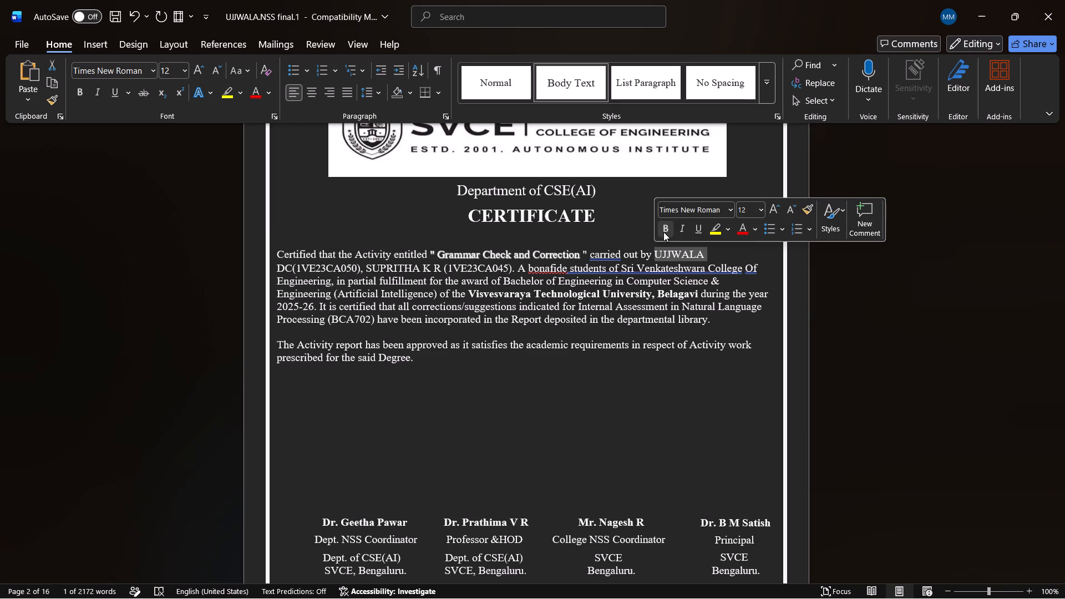
left_click(663, 232)
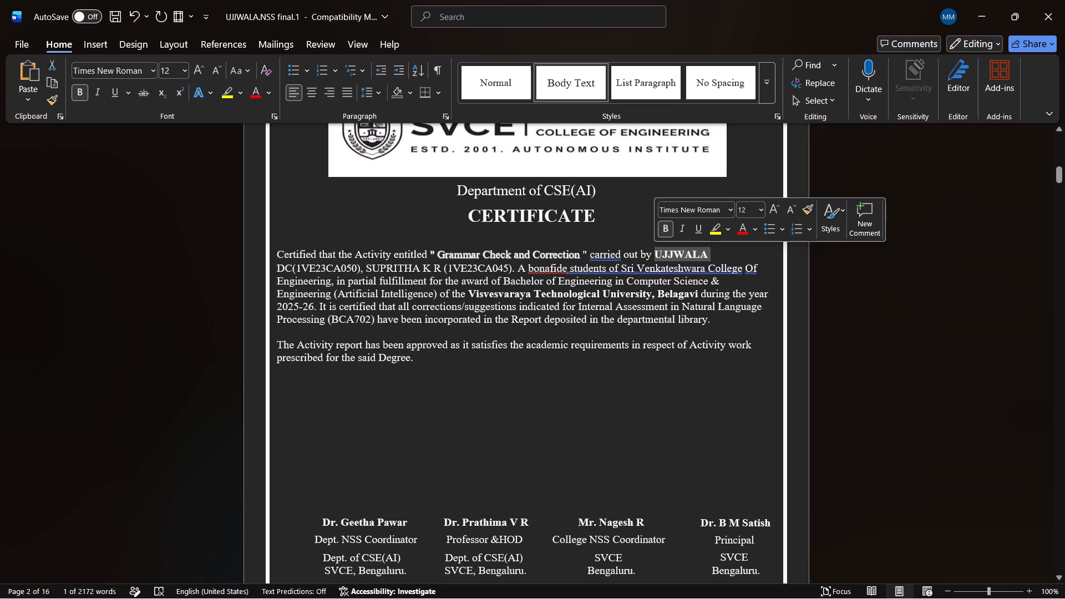
left_click_drag(275, 267, 496, 278)
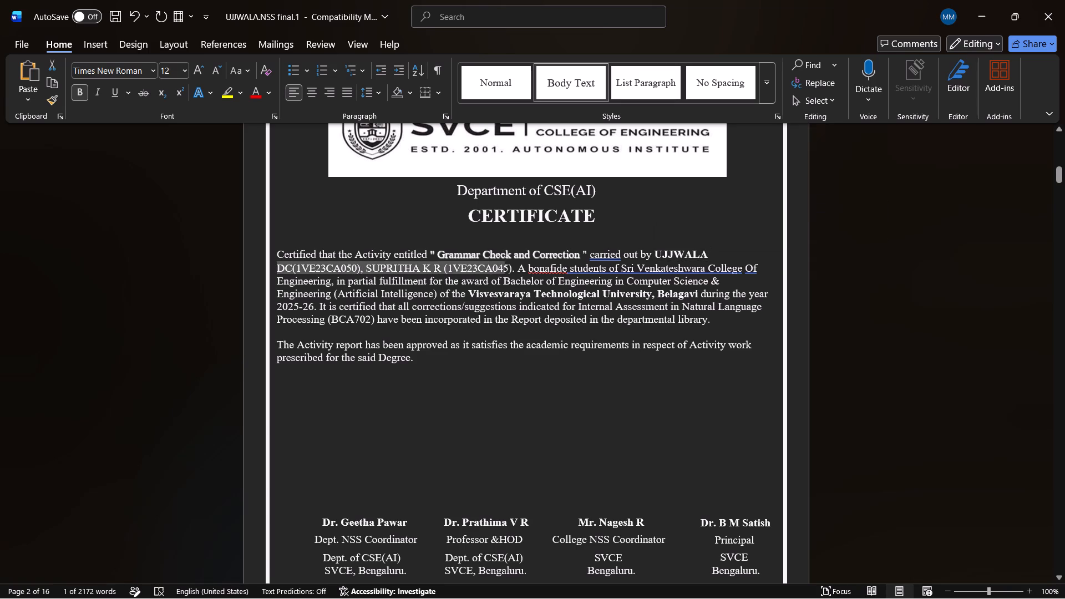
left_click_drag(496, 278, 505, 265)
left_click_drag(505, 265, 514, 268)
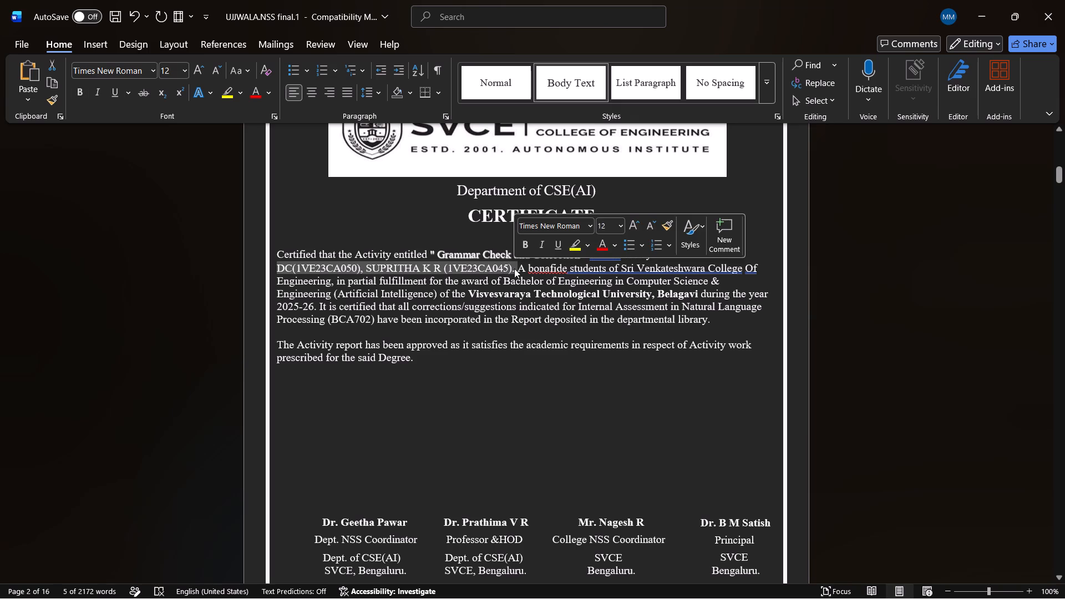
left_click(519, 245)
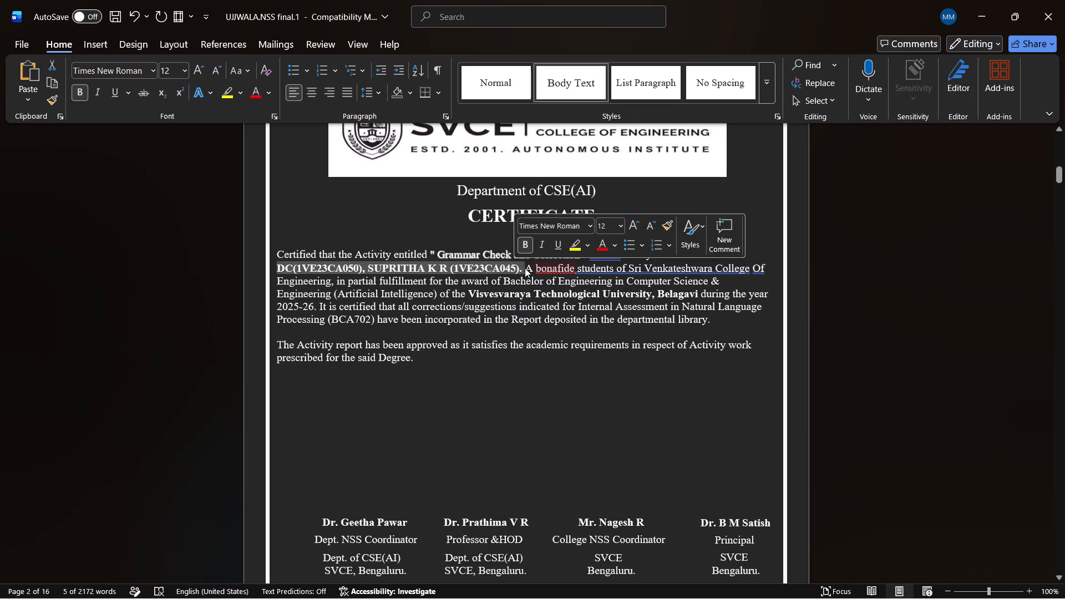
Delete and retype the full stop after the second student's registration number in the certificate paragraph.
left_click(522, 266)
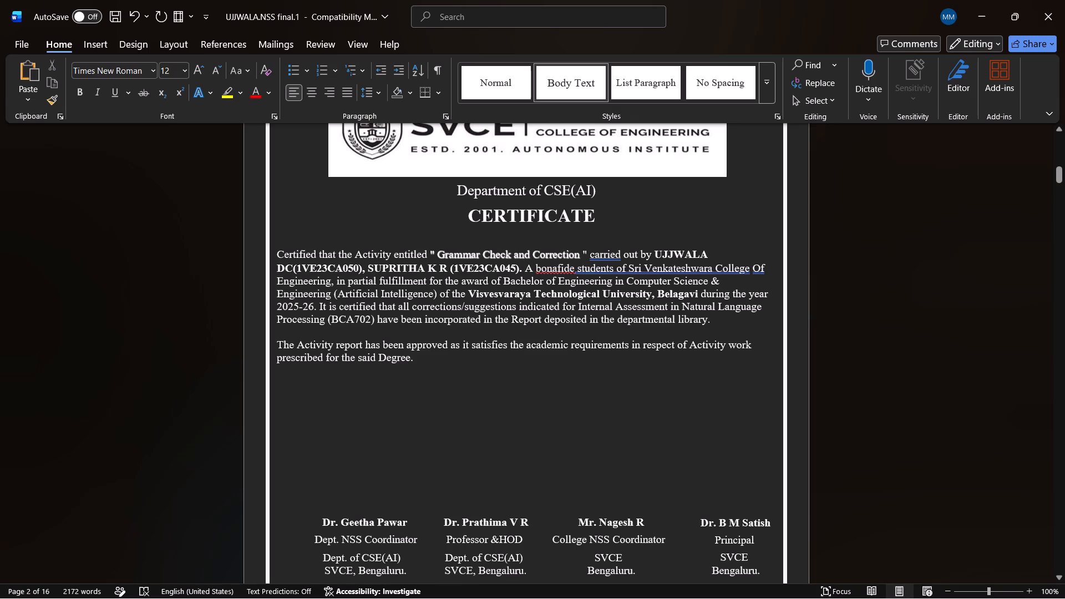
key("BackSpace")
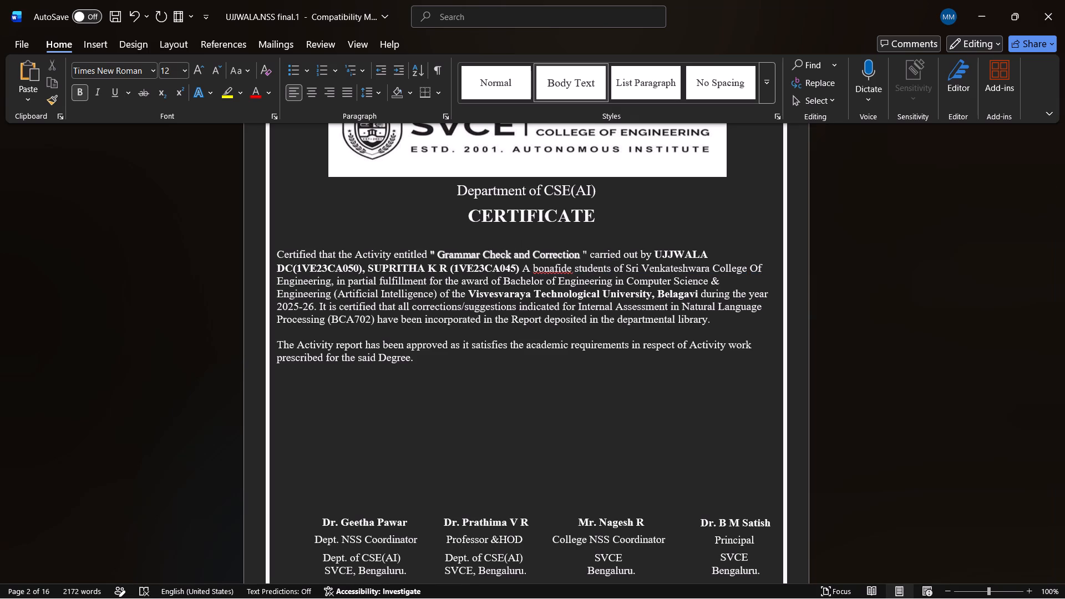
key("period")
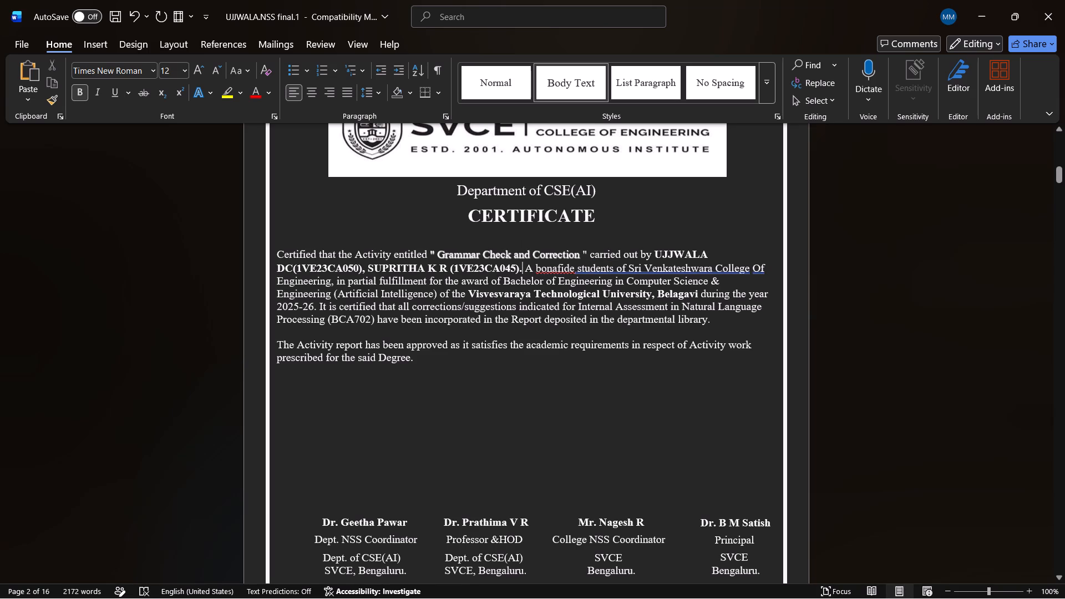
Apply the grammar suggestion "bonafide student of Sri Venkateshwara College" to the flagged phrase in the certificate paragraph.
left_click(644, 267)
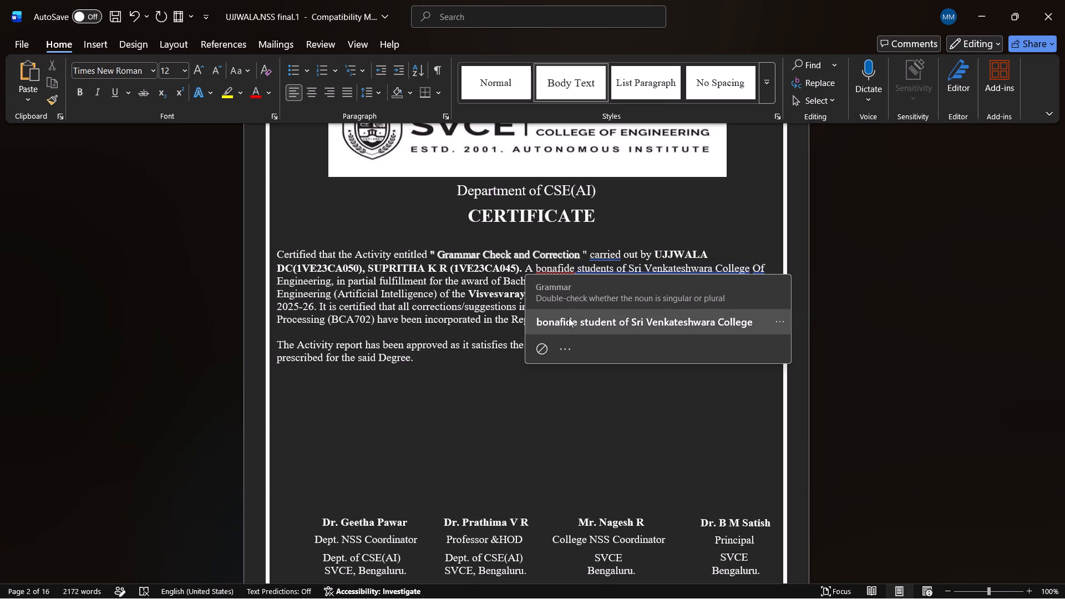
left_click(569, 318)
left_click(600, 444)
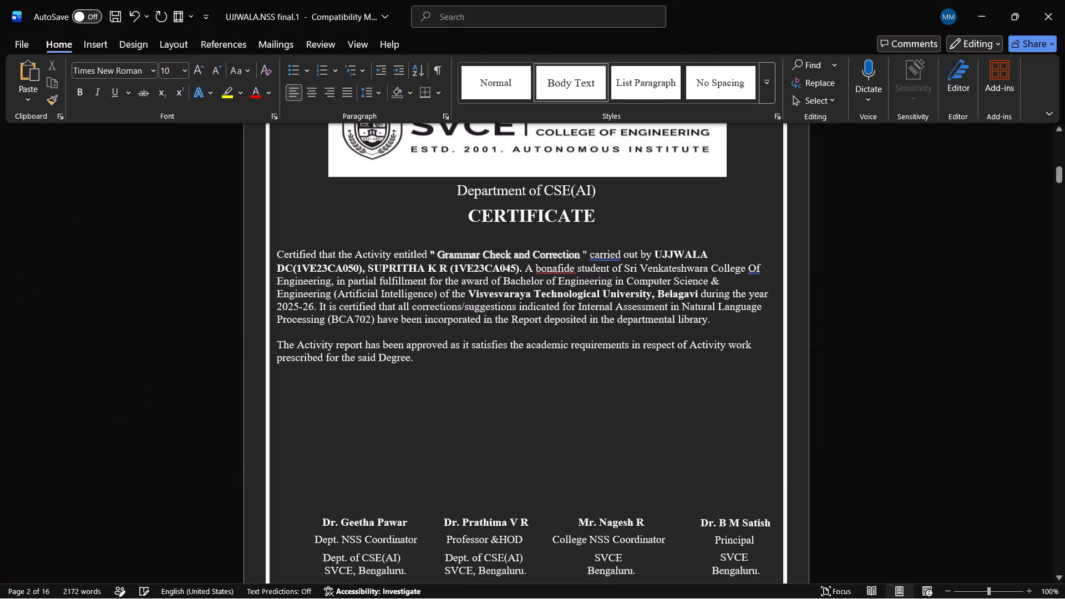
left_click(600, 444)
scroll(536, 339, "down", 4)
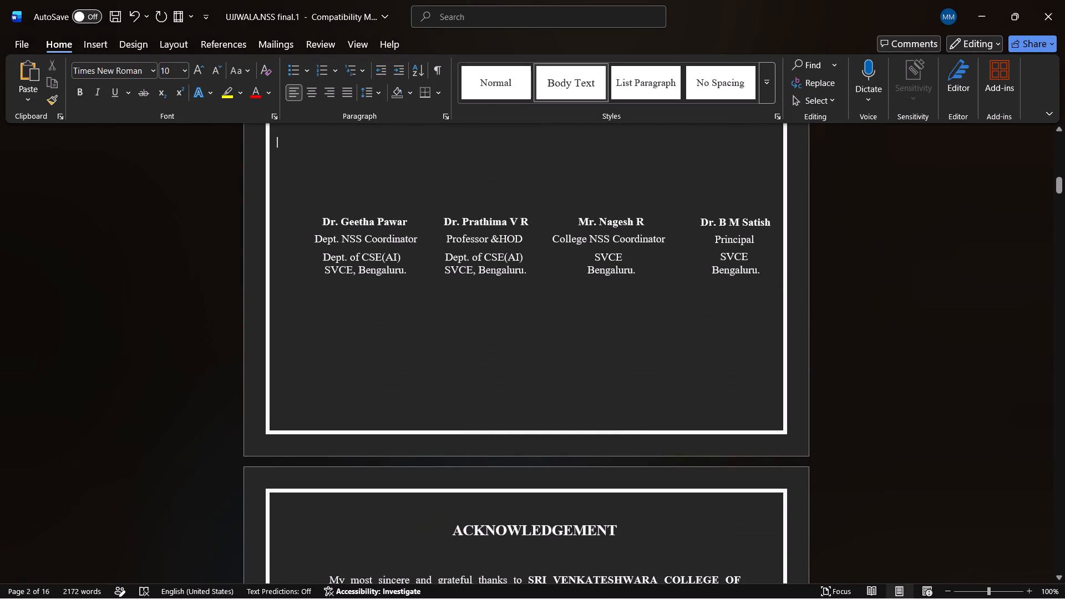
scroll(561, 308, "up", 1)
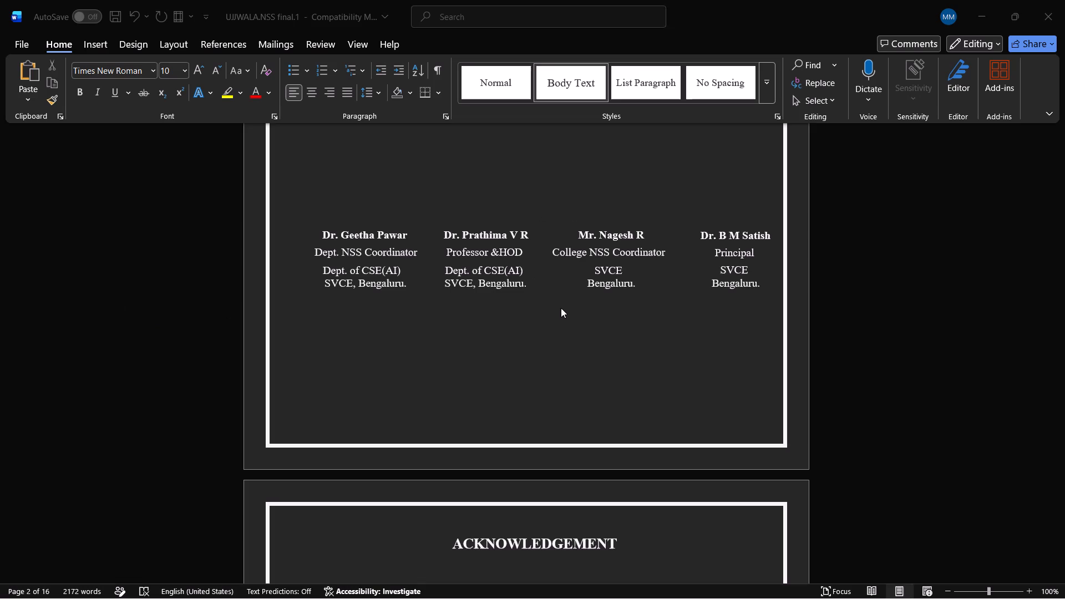
Delete the Dept. NSS Coordinator, College NSS Coordinator and Principal columns from the certificate's signature block.
left_click_drag(422, 284, 370, 267)
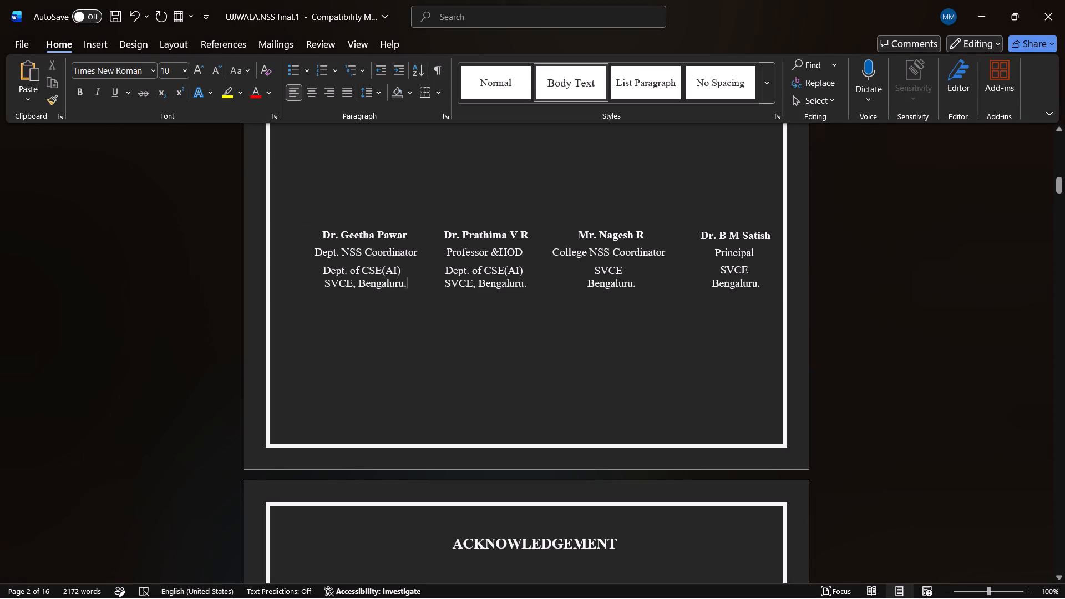
left_click_drag(370, 267, 301, 240)
key("BackSpace")
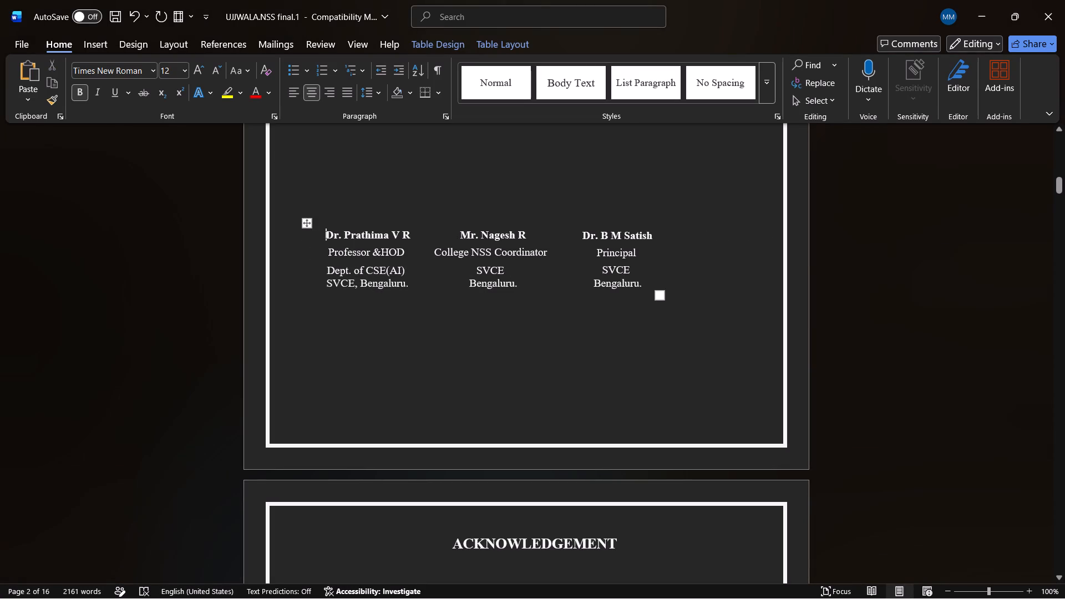
left_click_drag(643, 286, 440, 221)
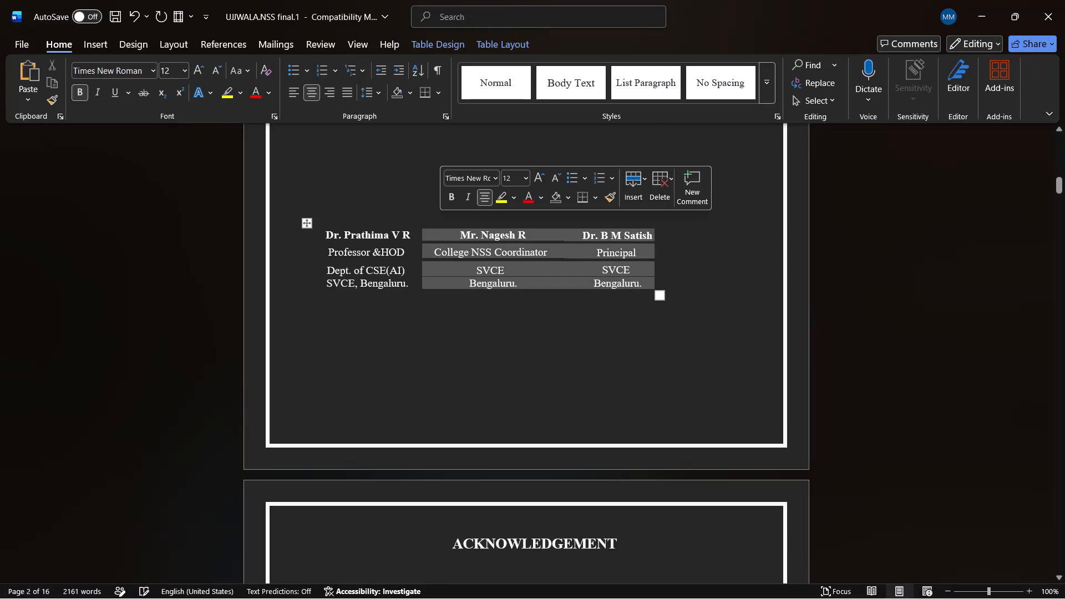
Delete the College NSS Coordinator and Principal columns from the certificate's signature table, keeping only the HOD column.
key("BackSpace")
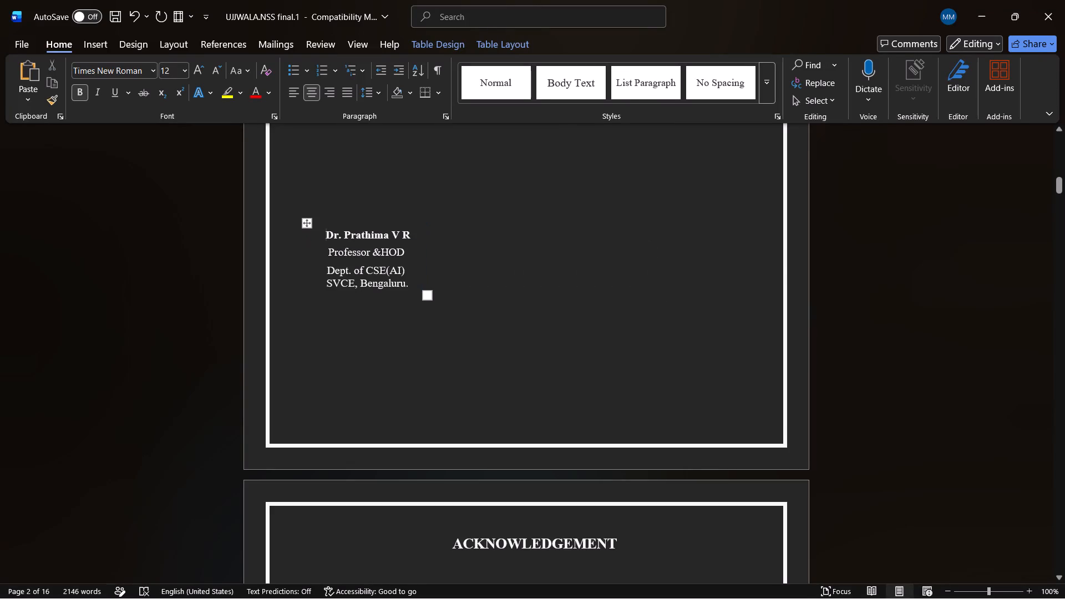
Add three empty rows beneath the HOD's details in the certificate's signature table.
key("Tab")
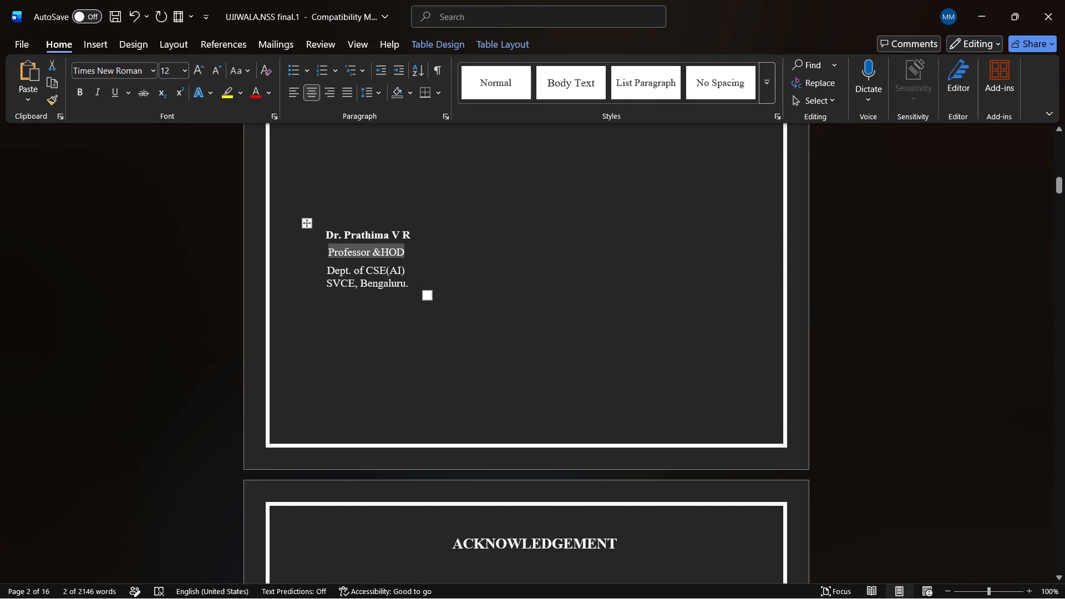
left_click(317, 238)
key("Tab")
key("Tab")
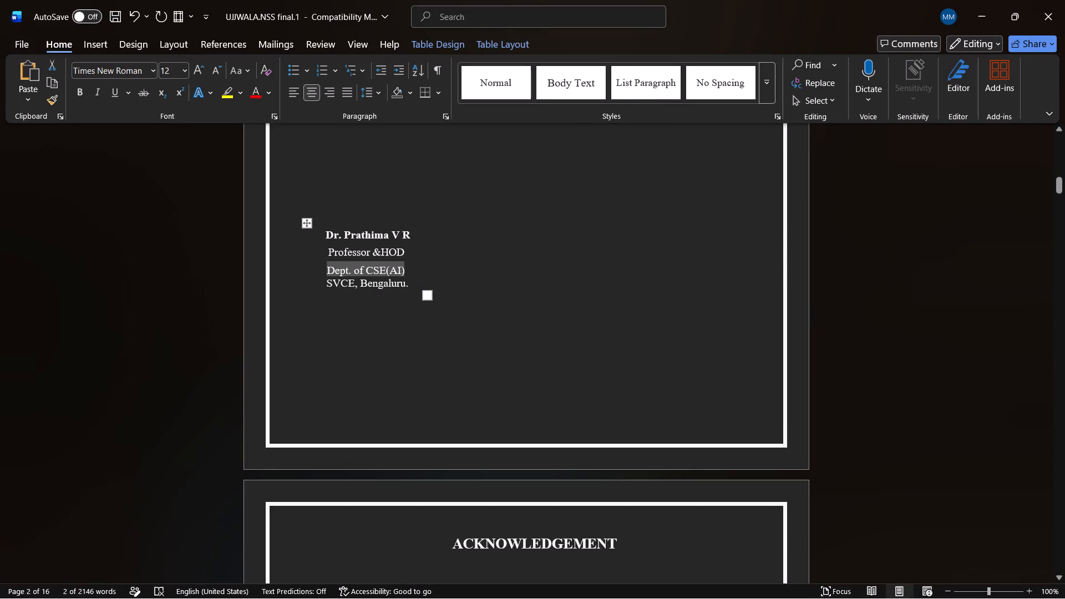
key("Tab")
key("Tab")
key("Tab")
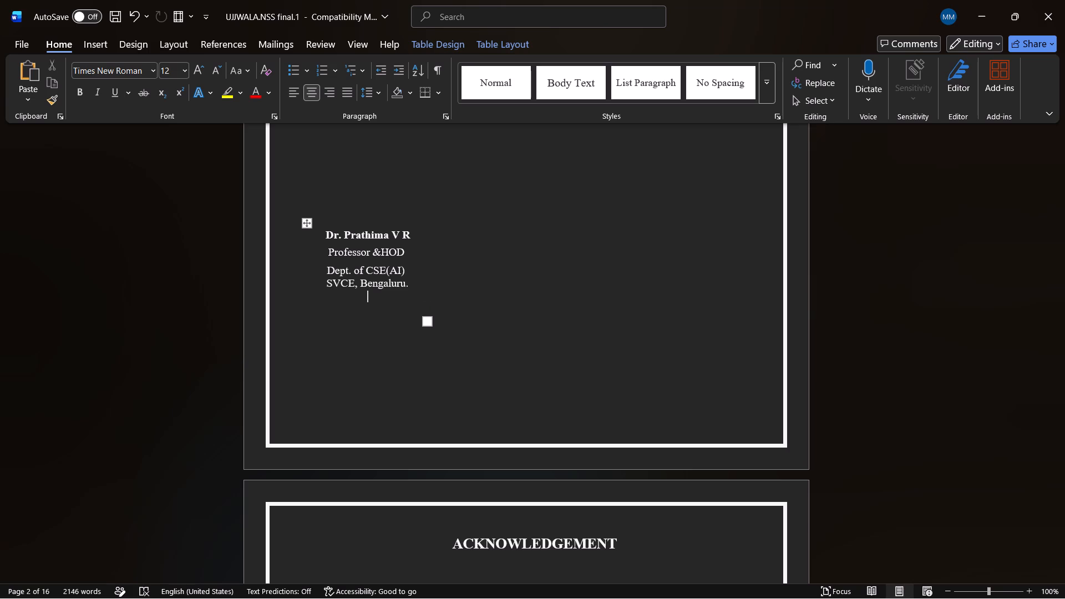
key("Tab")
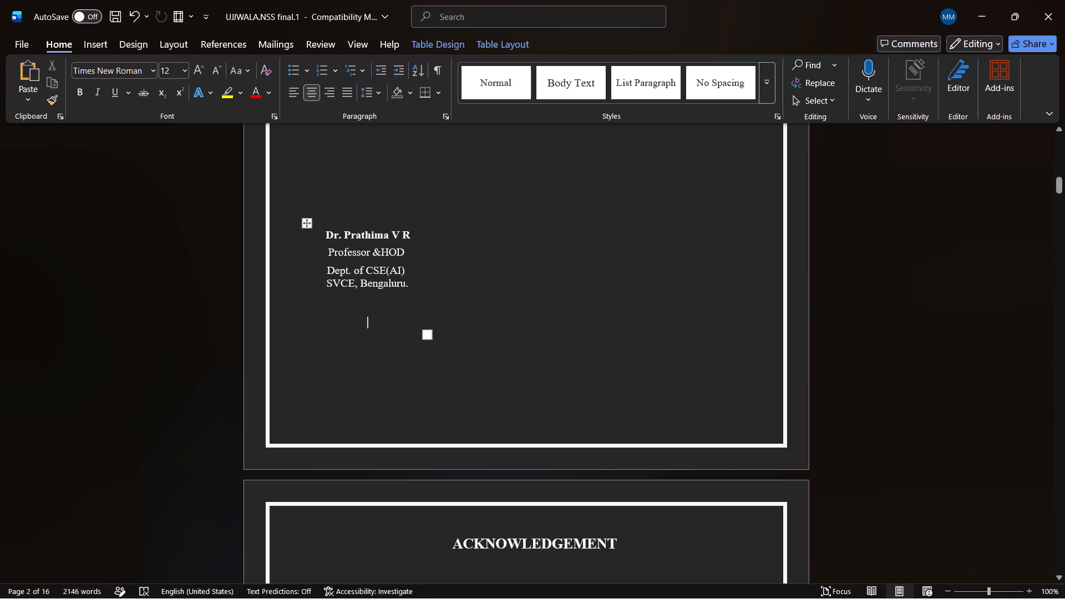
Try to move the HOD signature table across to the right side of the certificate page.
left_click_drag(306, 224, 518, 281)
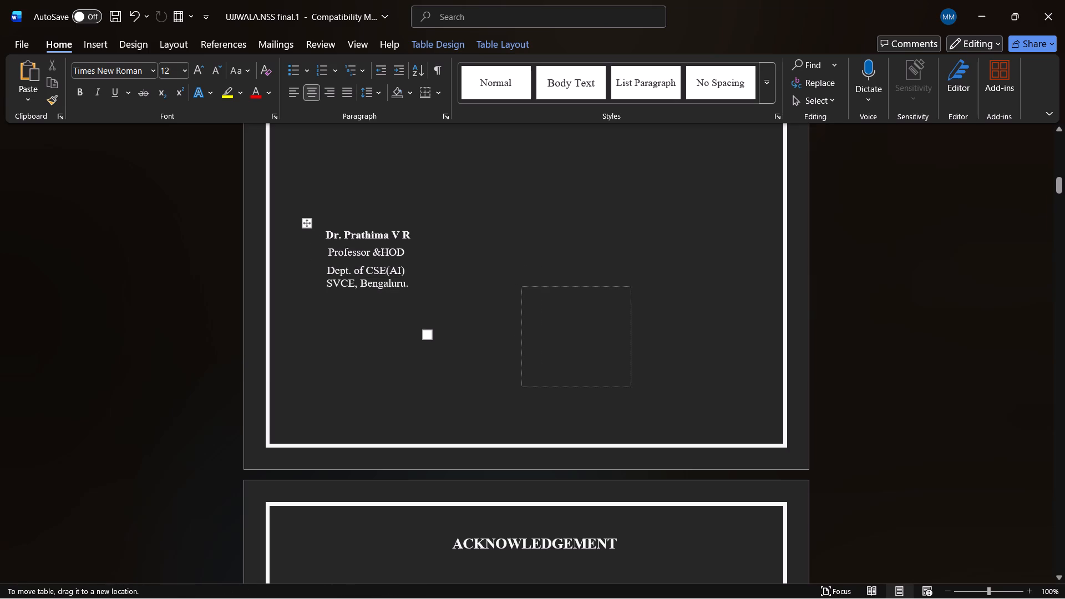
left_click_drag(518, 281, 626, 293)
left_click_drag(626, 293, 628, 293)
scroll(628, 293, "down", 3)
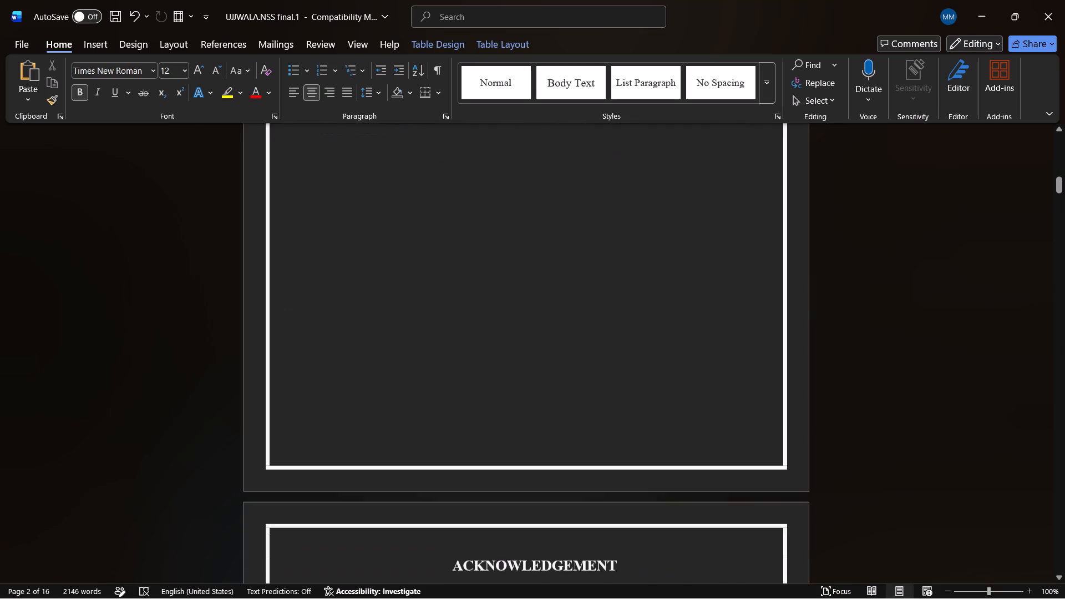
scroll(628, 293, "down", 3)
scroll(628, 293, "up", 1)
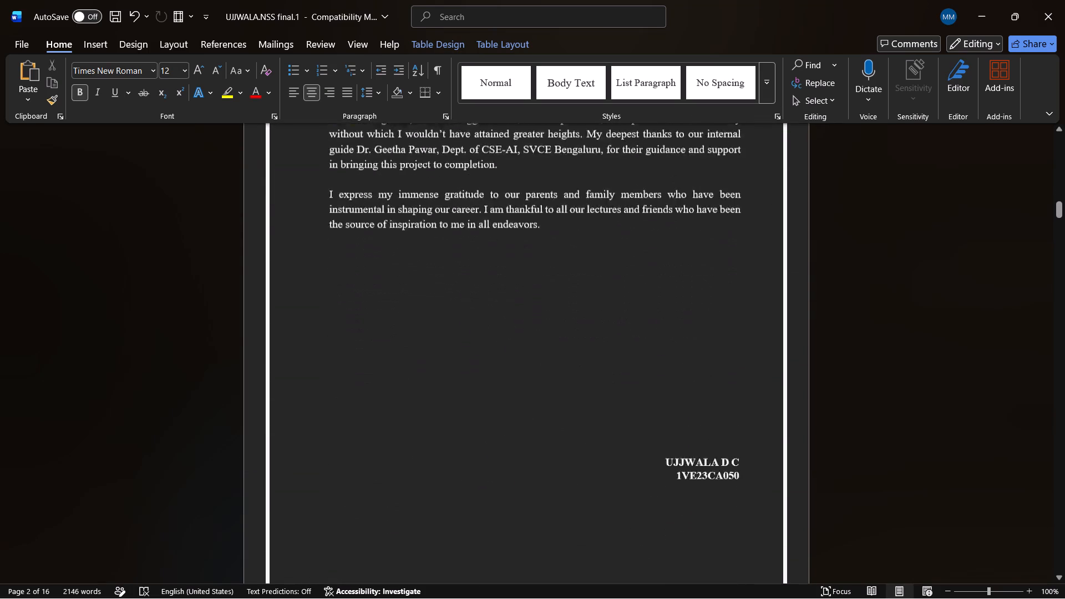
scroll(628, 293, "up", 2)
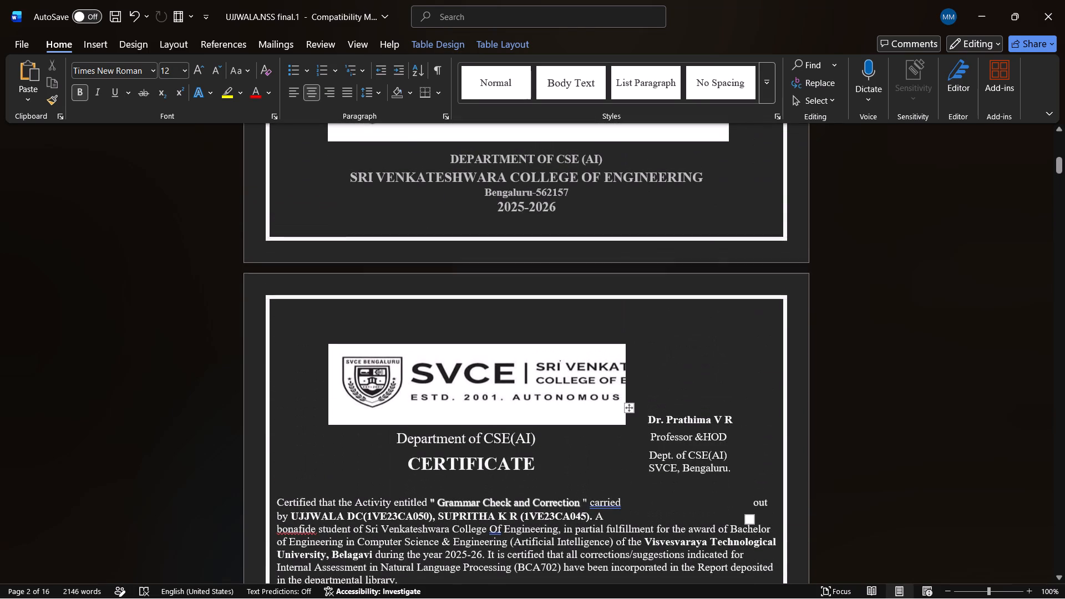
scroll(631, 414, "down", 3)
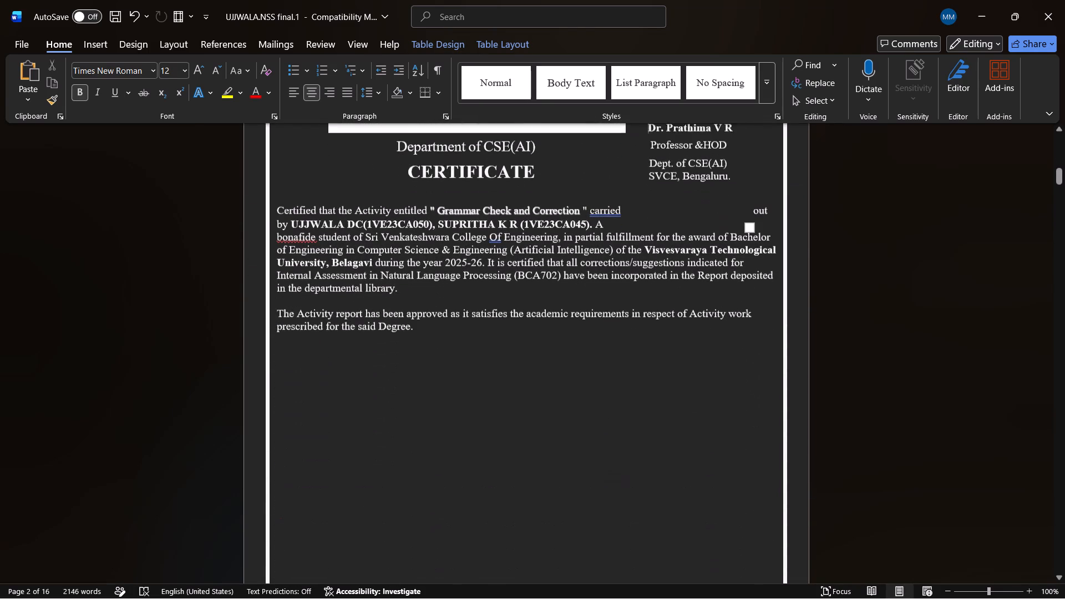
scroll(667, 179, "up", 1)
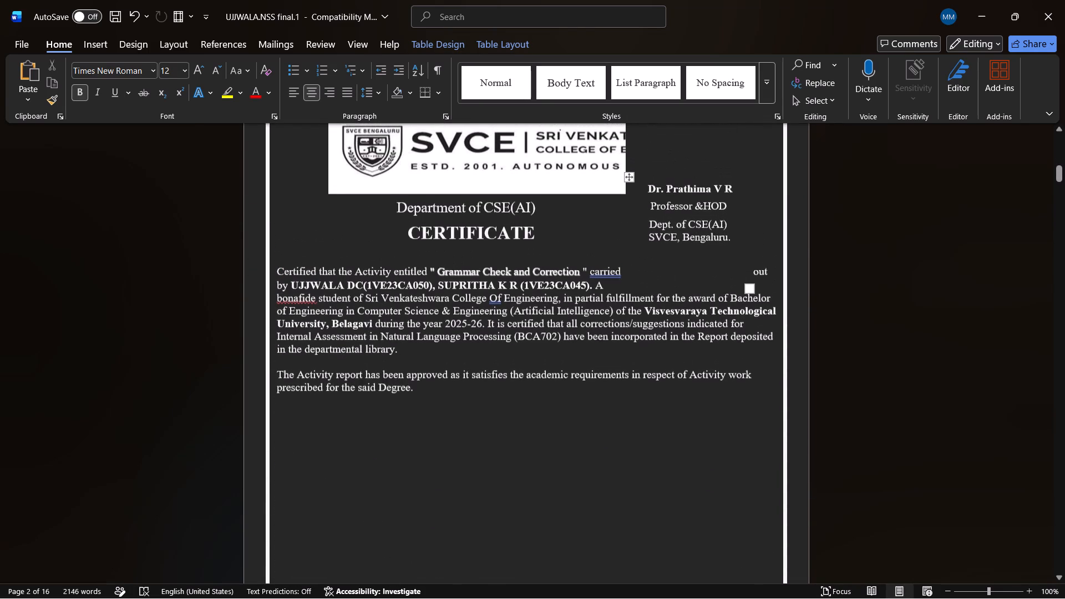
Move the HOD signature table below the certificate text to the lower right of the page, just above the bottom border.
left_click_drag(626, 176, 664, 394)
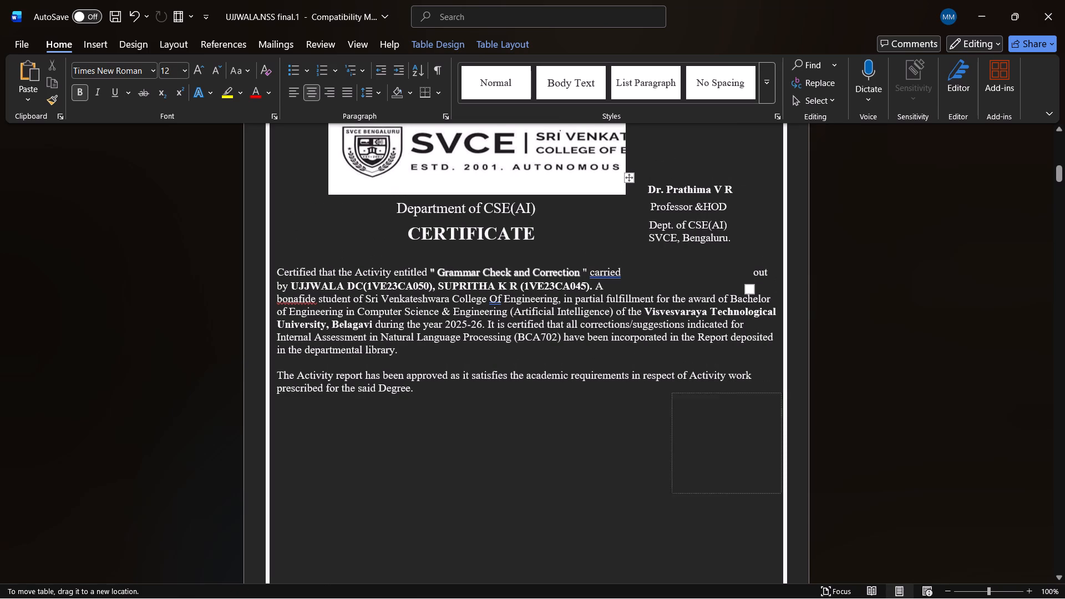
left_click_drag(664, 394, 621, 460)
left_click_drag(621, 460, 622, 472)
scroll(622, 472, "down", 1)
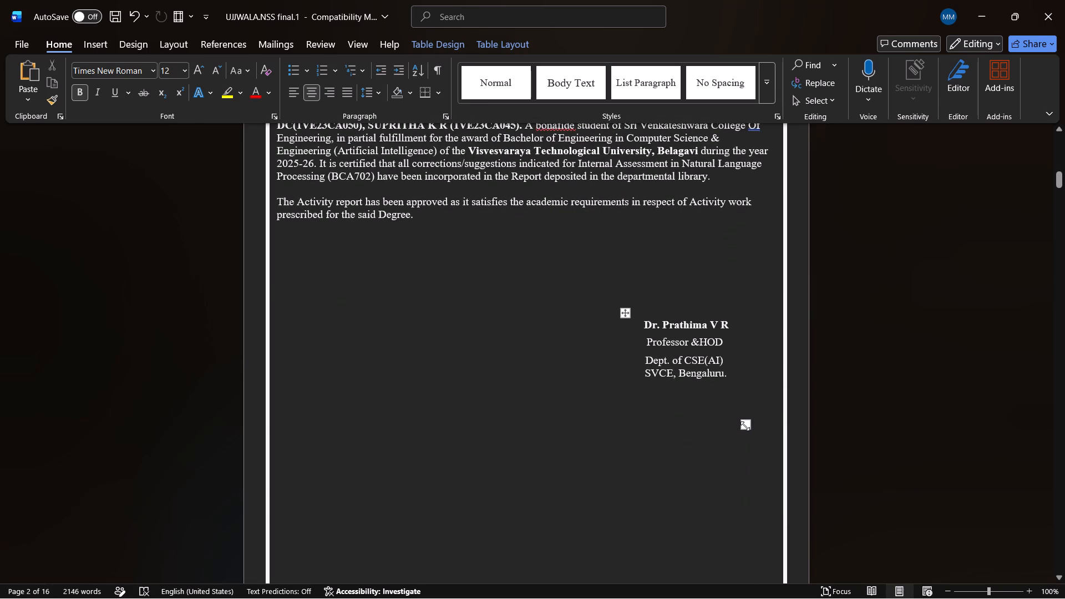
left_click_drag(626, 313, 624, 360)
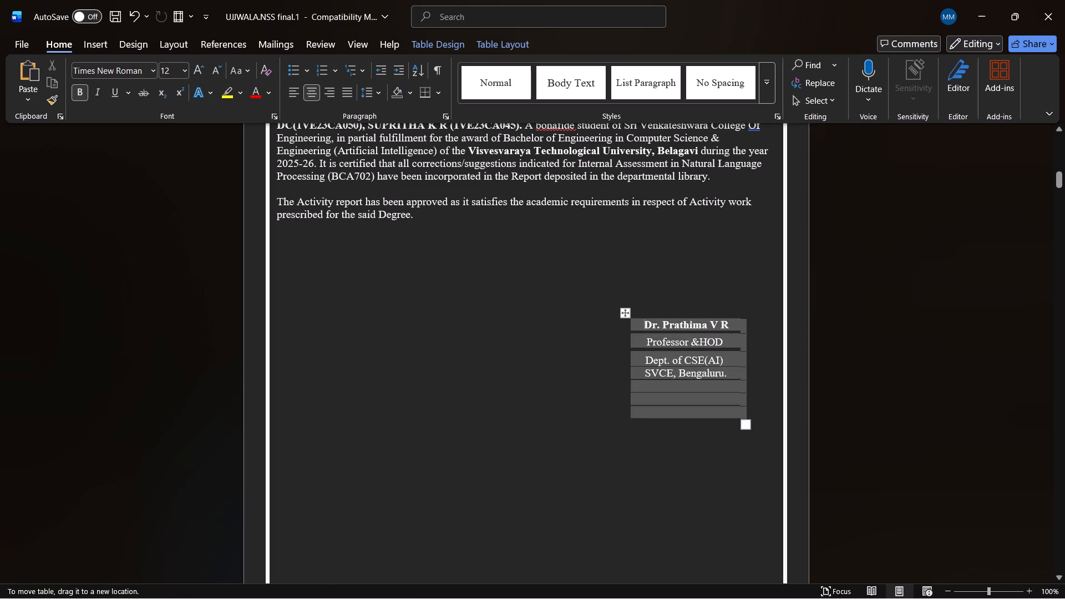
left_click_drag(624, 360, 626, 410)
scroll(626, 410, "down", 1)
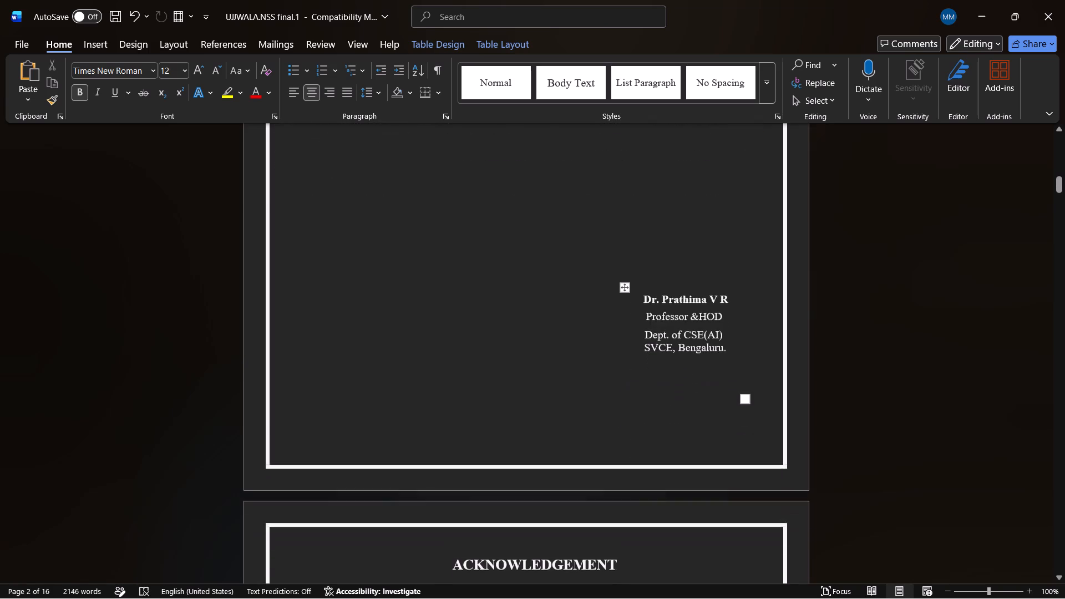
scroll(626, 410, "down", 1)
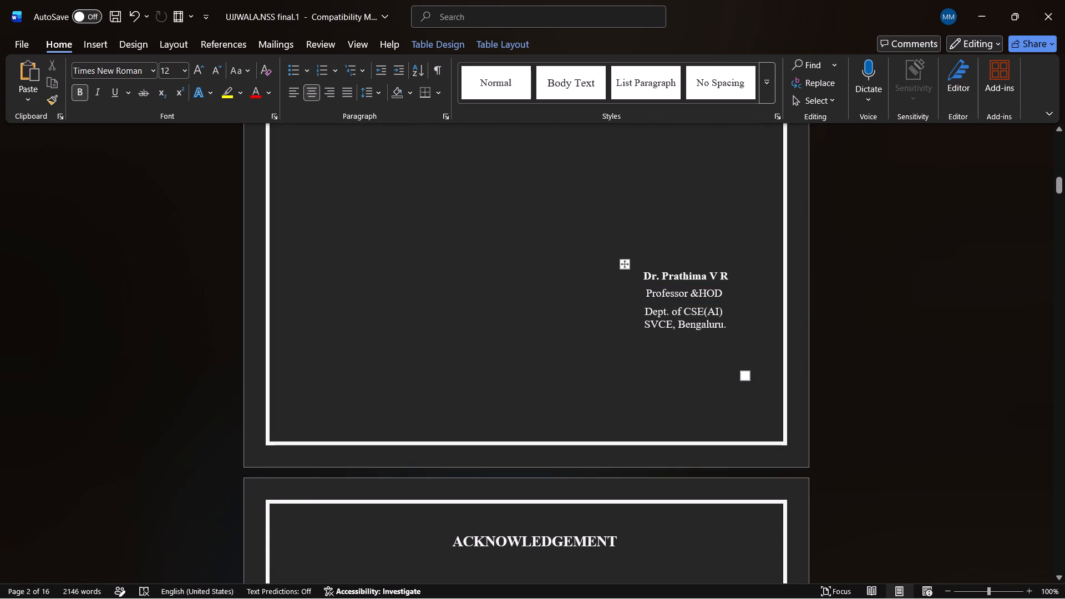
left_click_drag(622, 261, 606, 286)
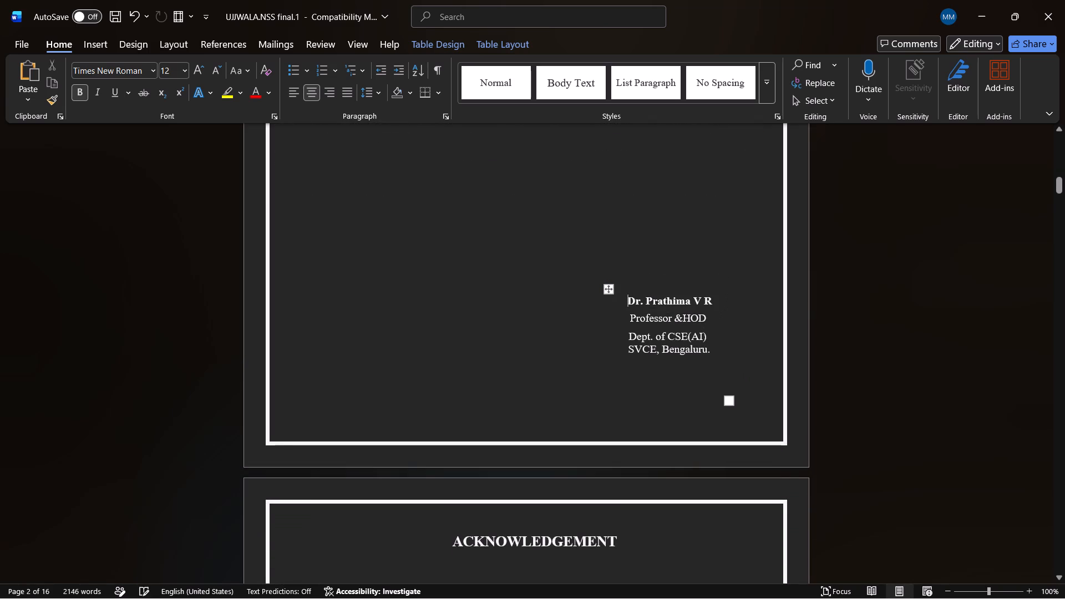
left_click(727, 231)
Justify the two certificate paragraphs below the CERTIFICATE heading.
scroll(727, 231, "up", 2)
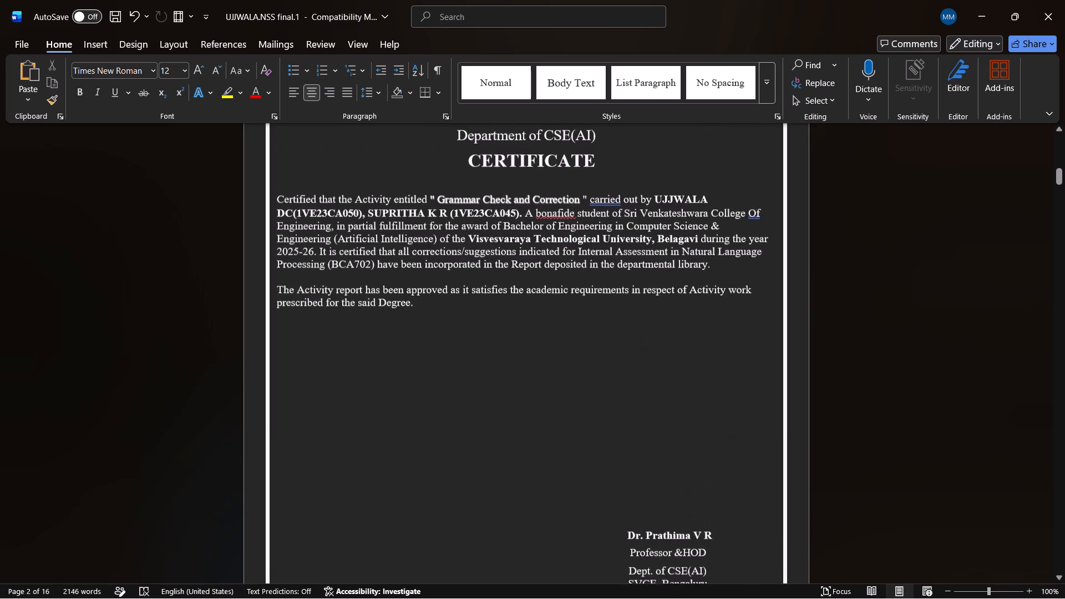
scroll(602, 292, "up", 1)
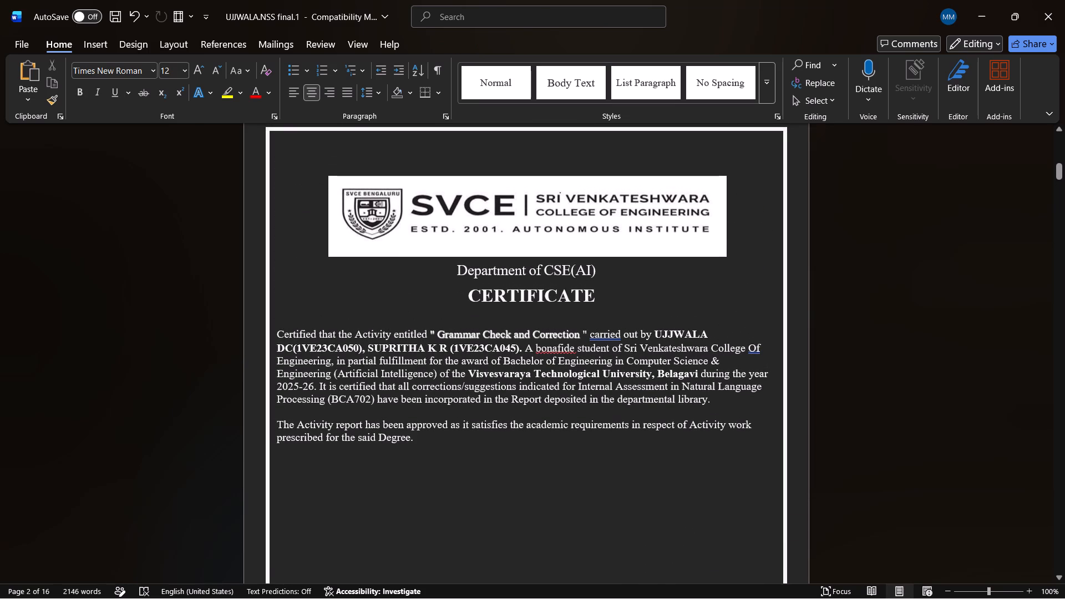
left_click_drag(273, 324, 469, 445)
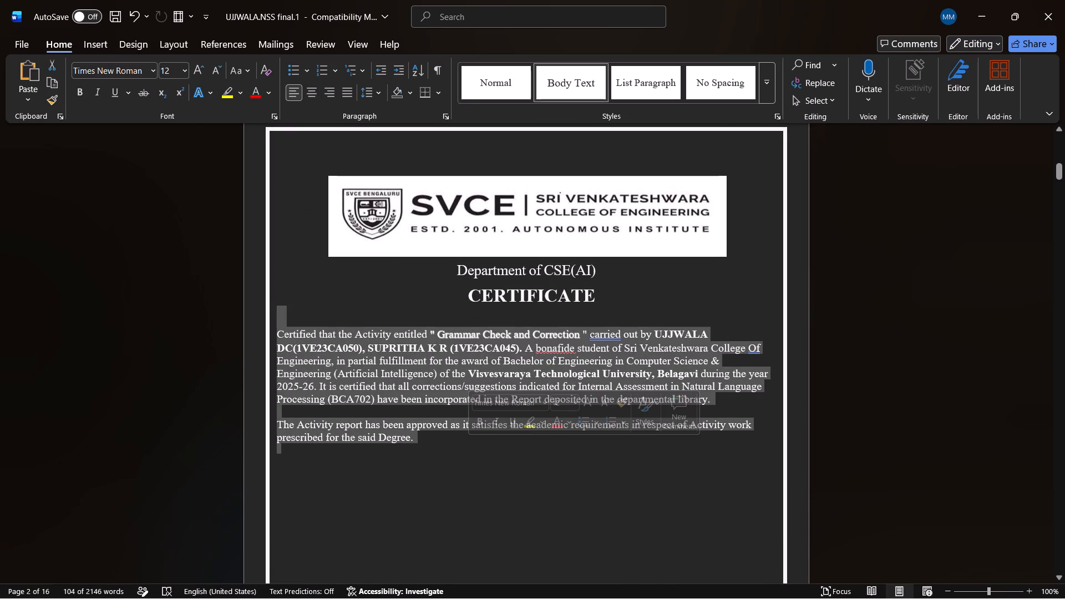
left_click(355, 94)
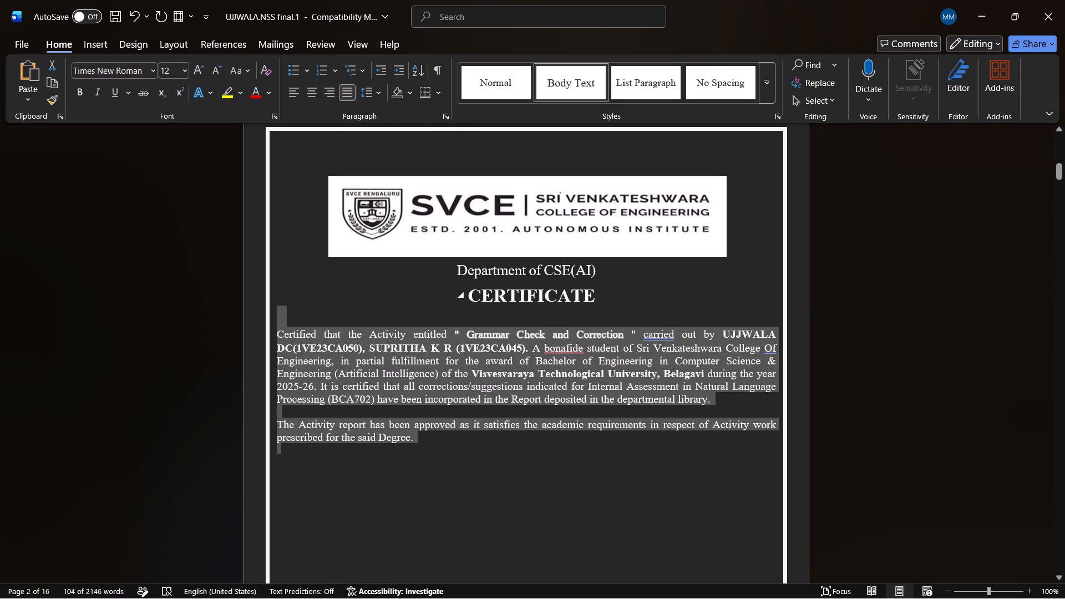
Open the line spacing choices for the selected certificate paragraphs.
left_click(371, 89)
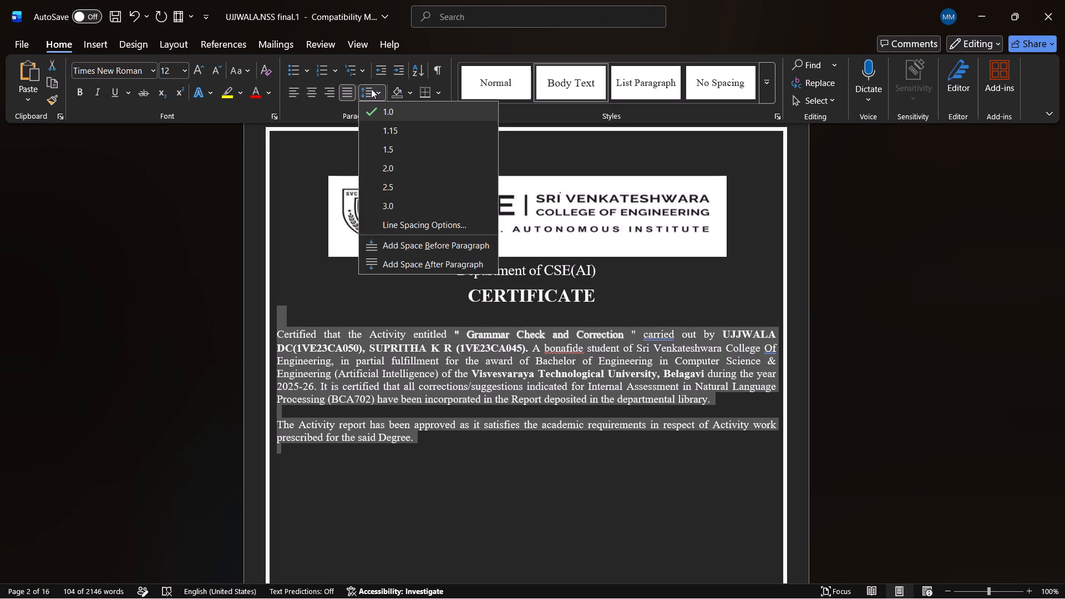
Set the line spacing of the selected certificate body text to 1.15.
left_click(384, 136)
left_click(480, 521)
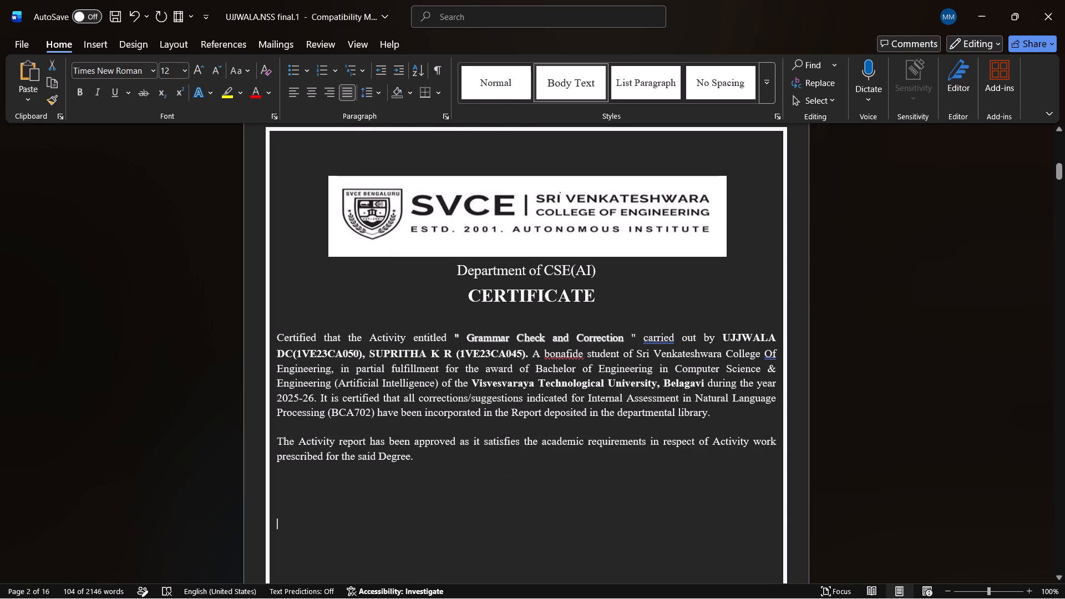
Check the acknowledgement page, then switch to Edge and examine the scanned NLP Project Report's certificate and declaration pages.
scroll(480, 521, "down", 2)
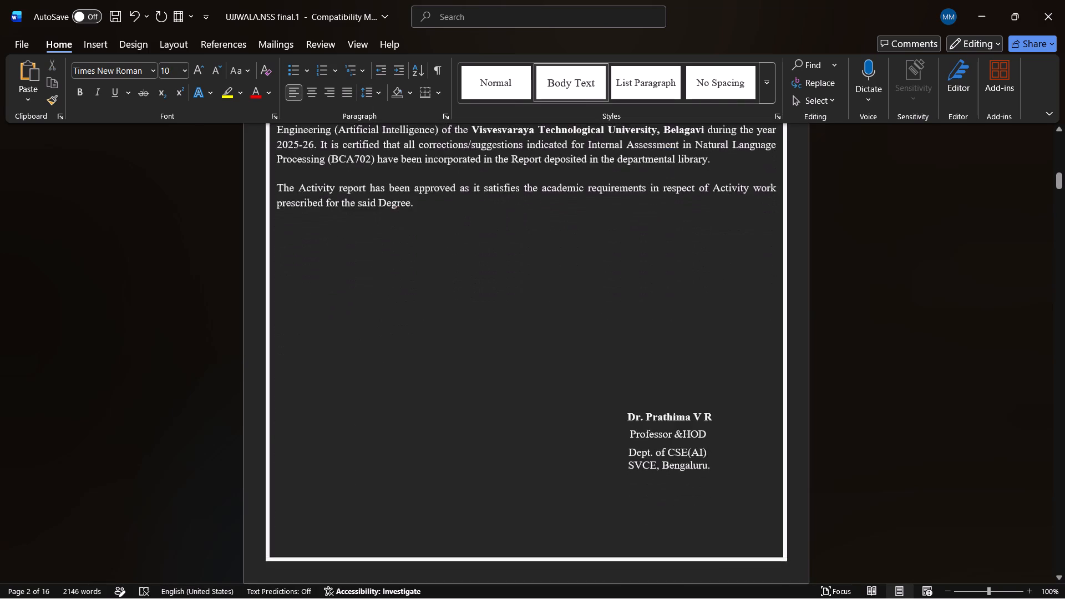
scroll(480, 521, "down", 3)
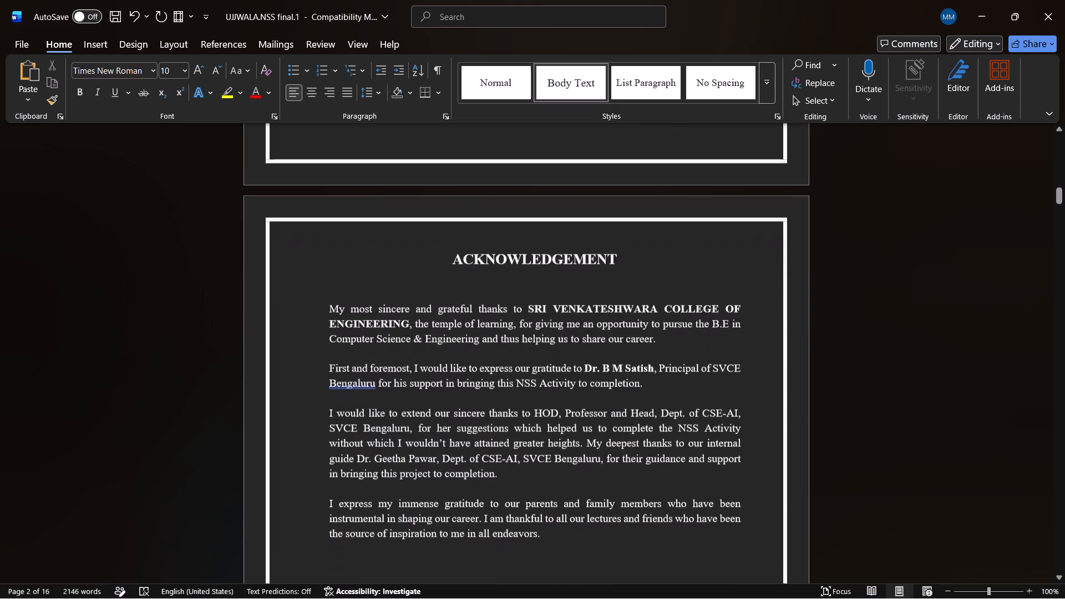
scroll(480, 521, "down", 1)
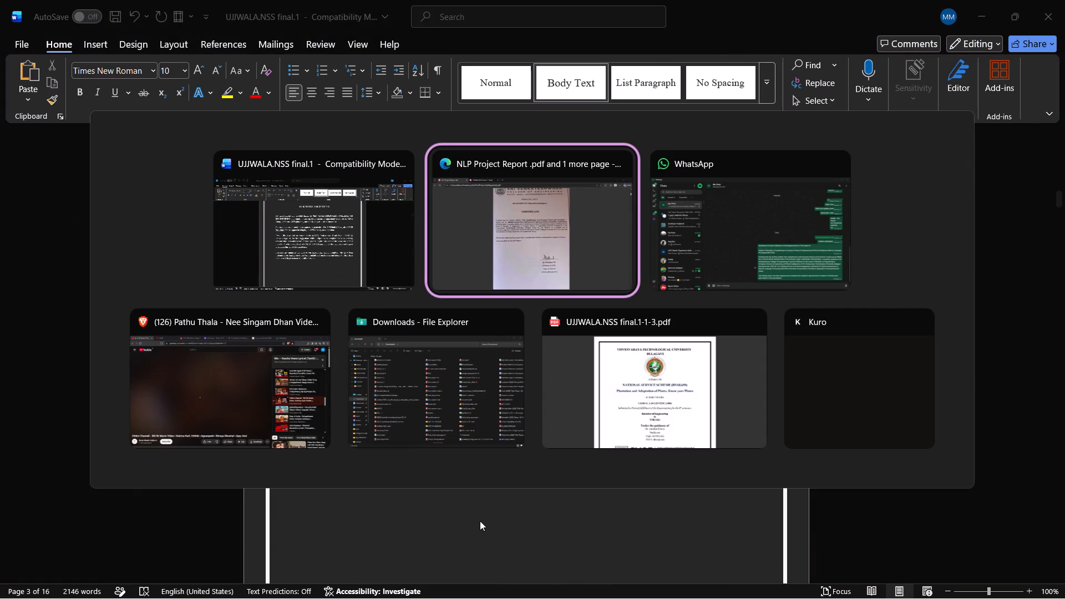
scroll(494, 509, "down", 1)
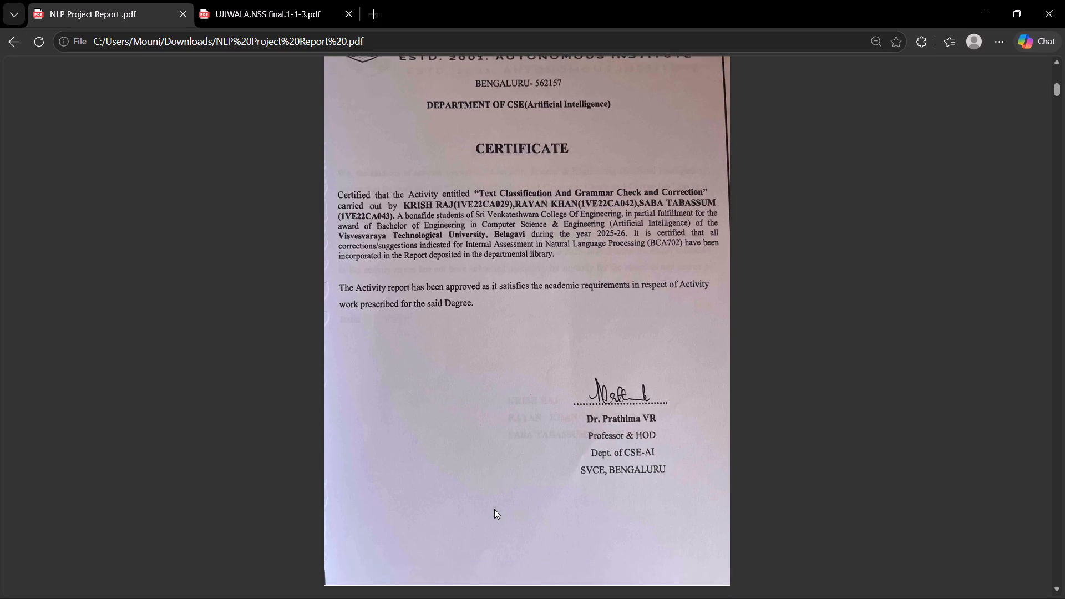
scroll(494, 509, "down", 4)
scroll(494, 509, "up", 2)
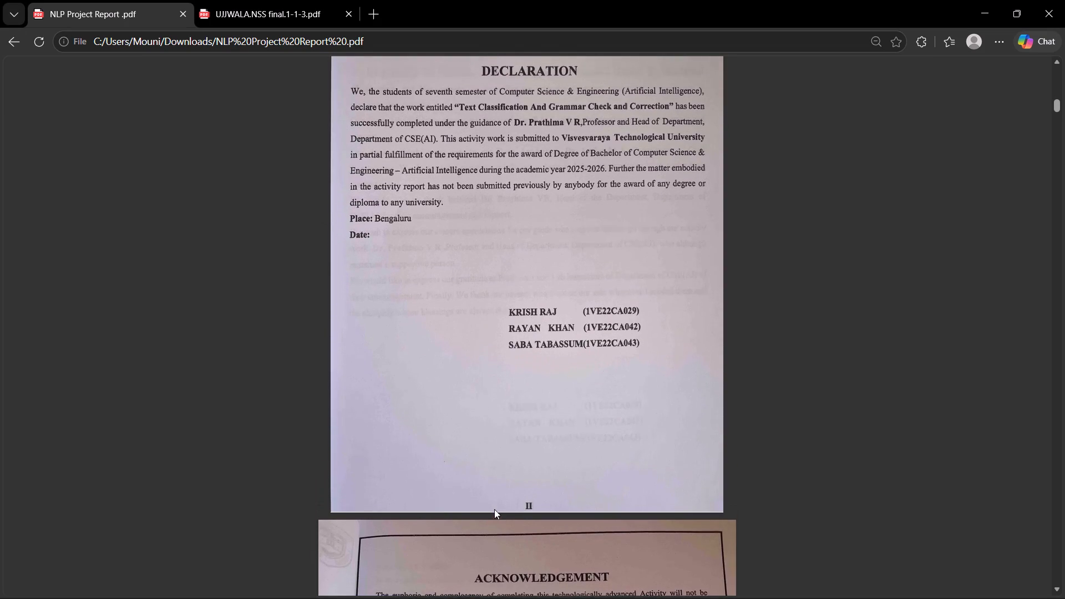
scroll(494, 509, "up", 2)
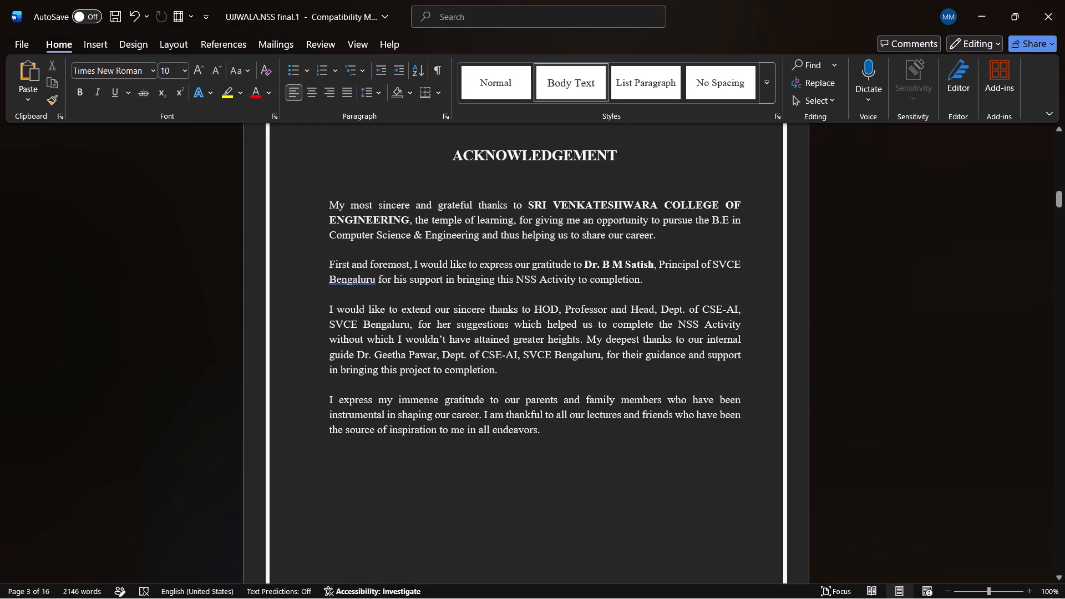
Back in Word, review the certificate through Table of Contents pages and compare them with the scan's declaration and acknowledgement in Edge.
scroll(494, 509, "up", 1)
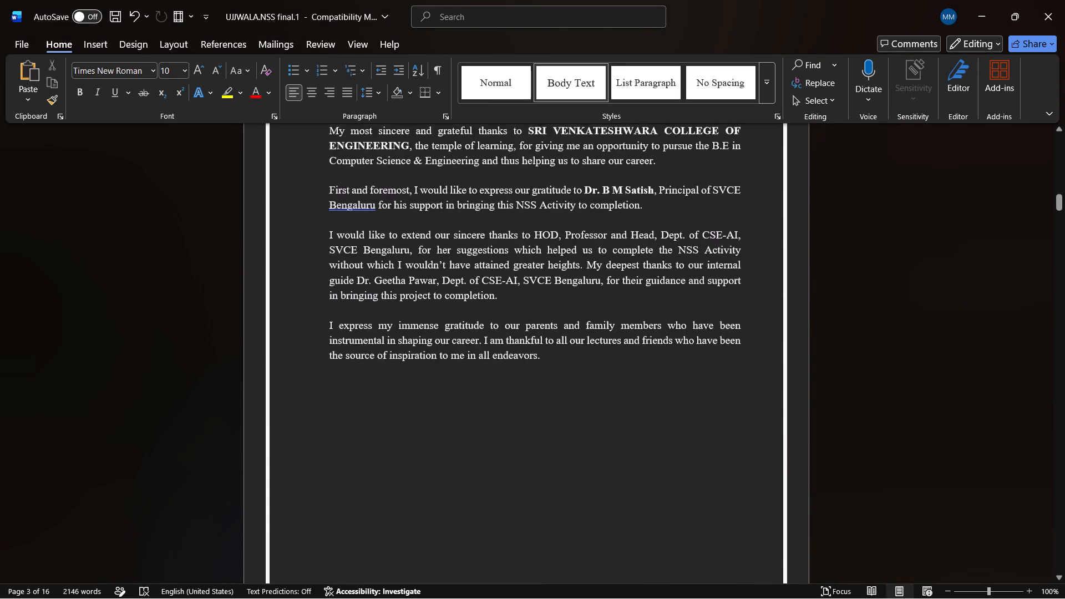
scroll(494, 509, "down", 5)
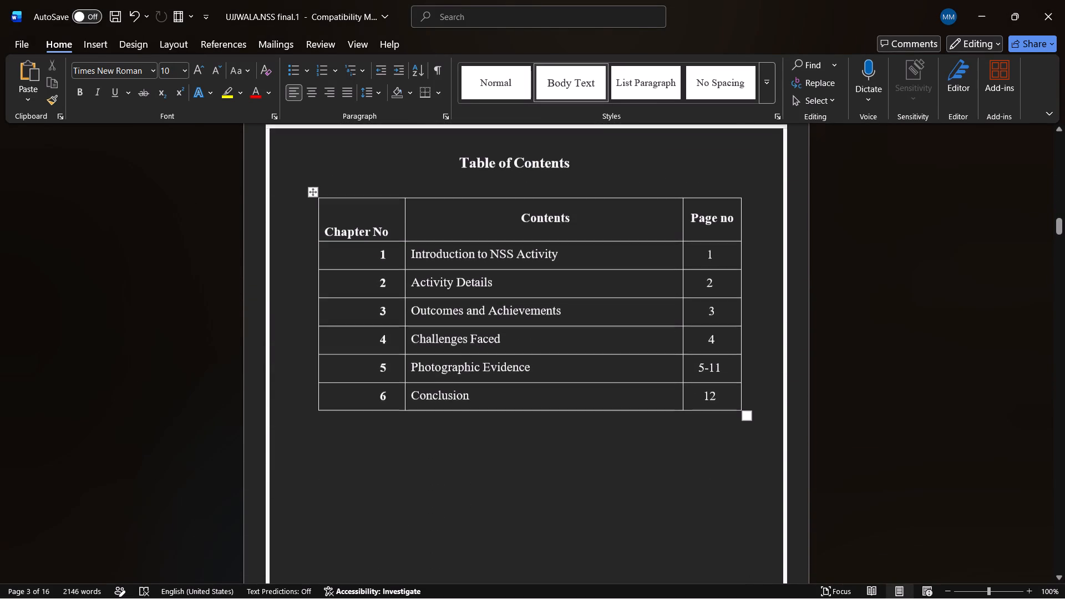
scroll(494, 509, "up", 5)
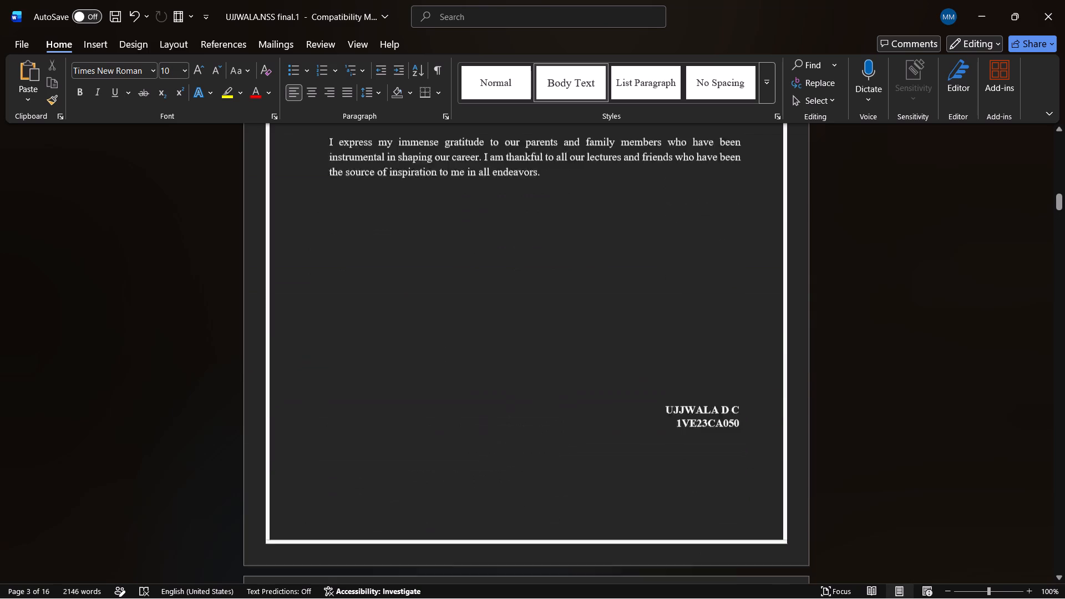
scroll(494, 509, "up", 4)
scroll(494, 509, "down", 3)
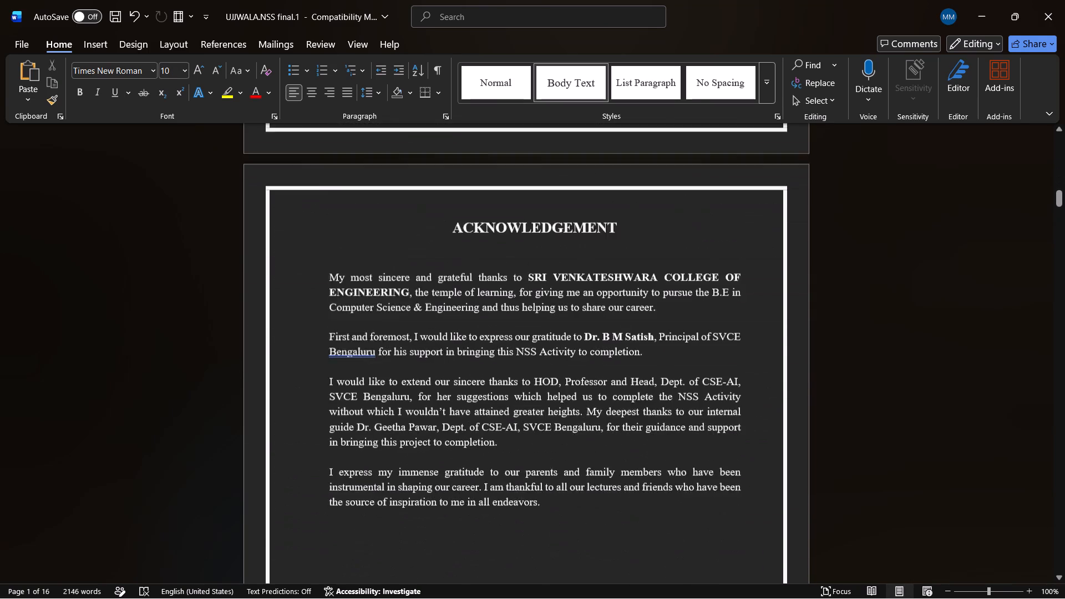
scroll(494, 509, "up", 5)
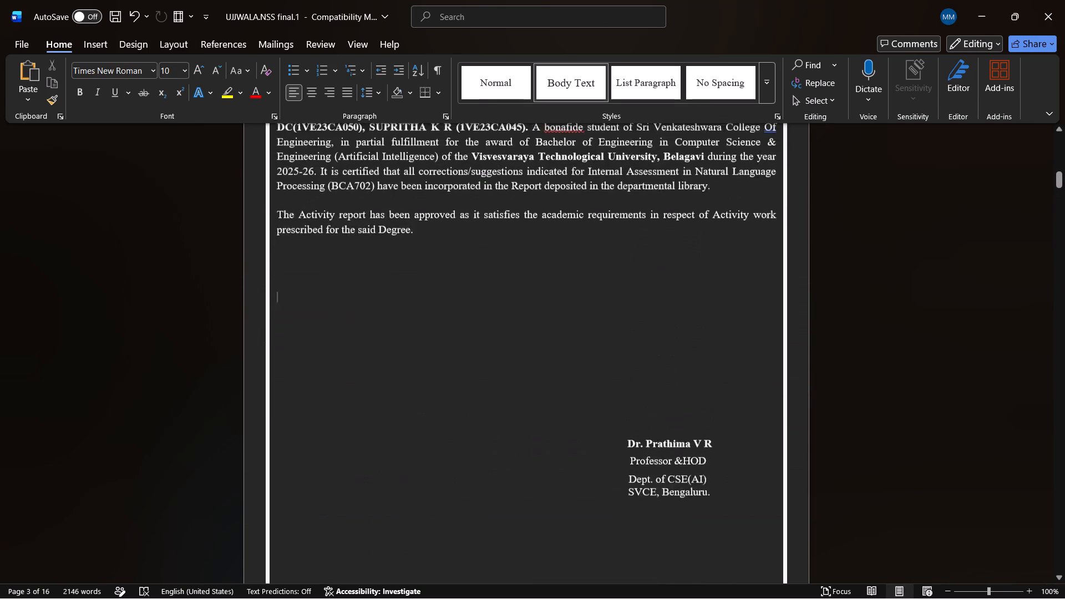
scroll(494, 509, "up", 2)
scroll(494, 509, "down", 3)
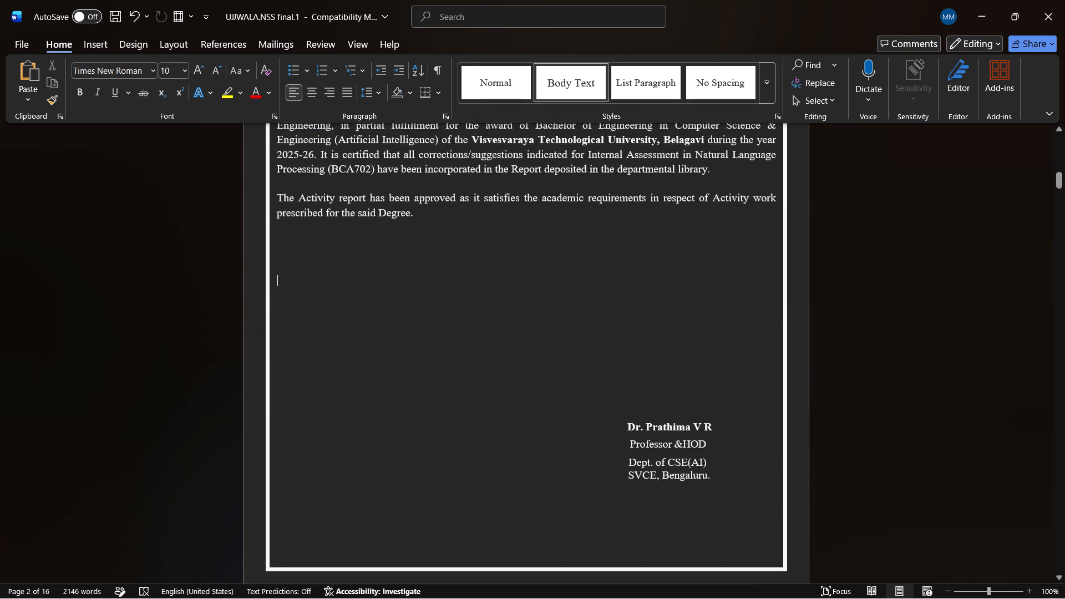
scroll(494, 509, "down", 4)
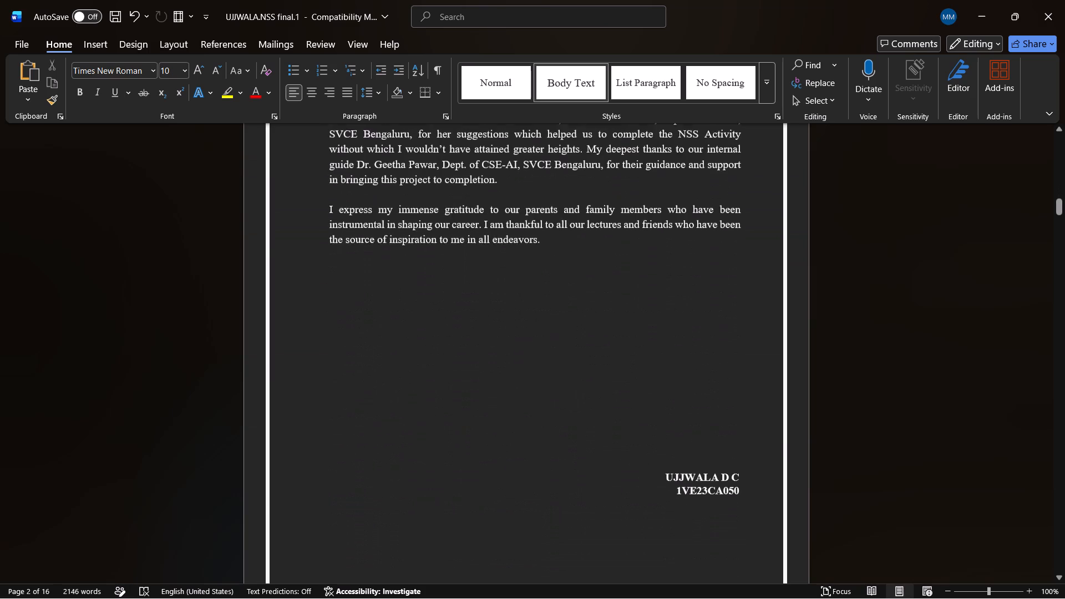
scroll(494, 509, "down", 2)
scroll(494, 509, "up", 1)
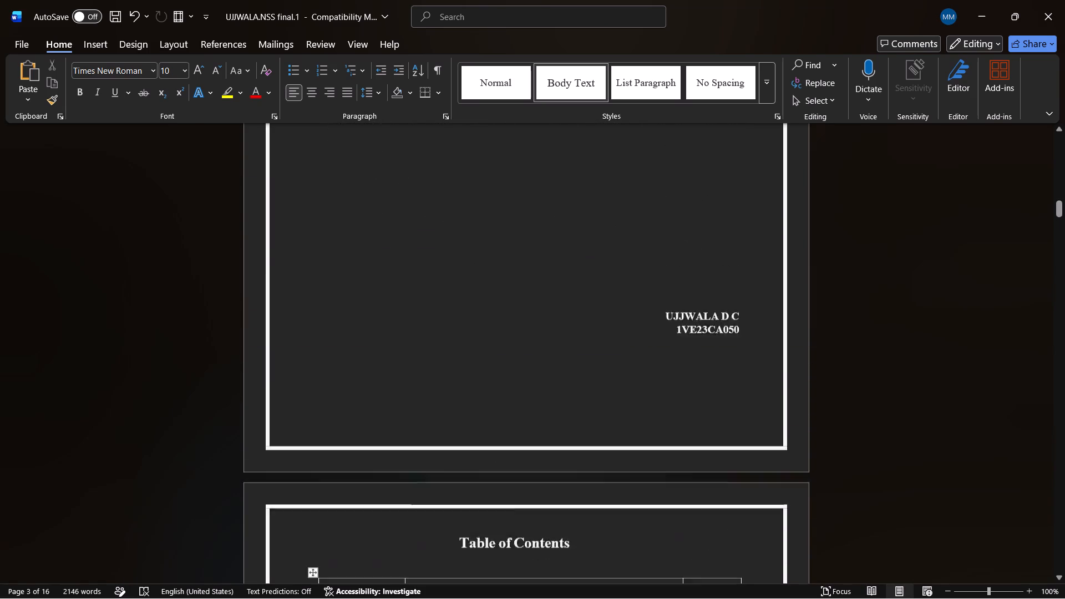
scroll(494, 509, "up", 1)
scroll(494, 509, "down", 3)
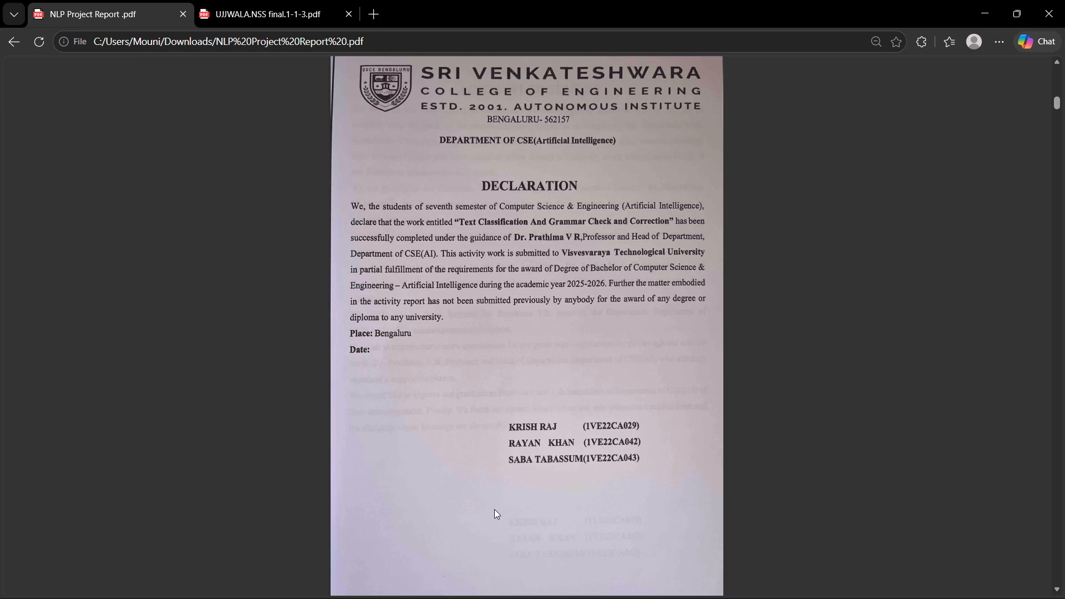
scroll(494, 509, "down", 6)
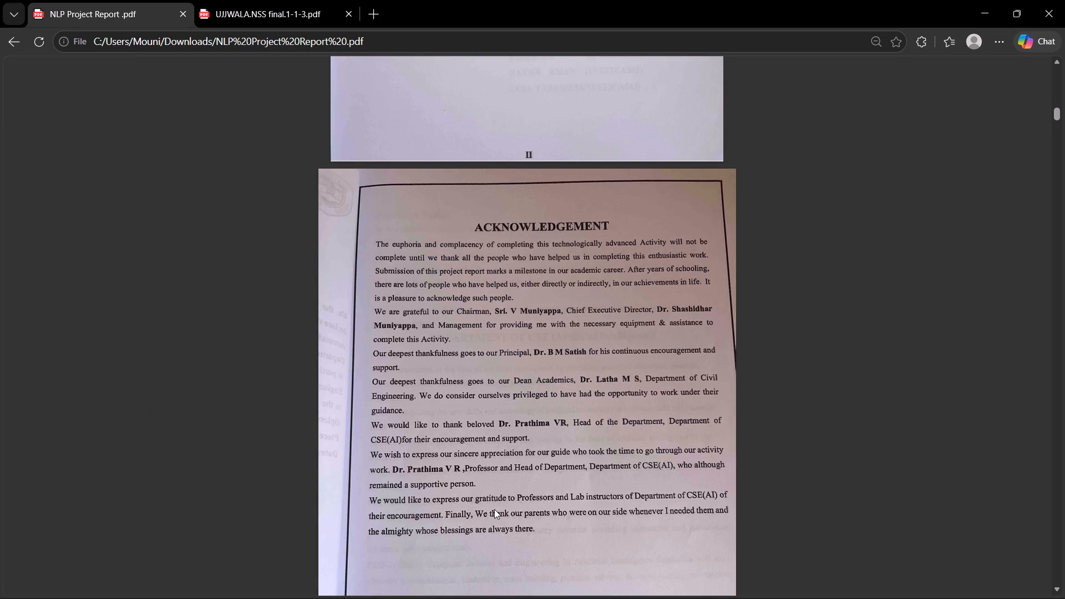
scroll(494, 509, "up", 2)
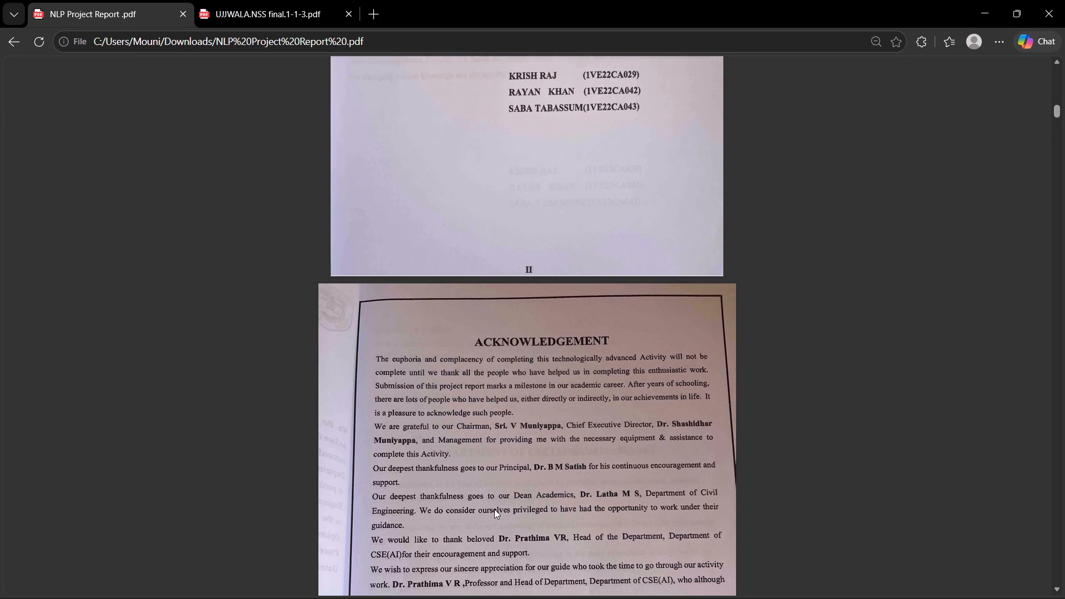
In Word, insert a new page between the certificate and the acknowledgement.
scroll(494, 509, "up", 4)
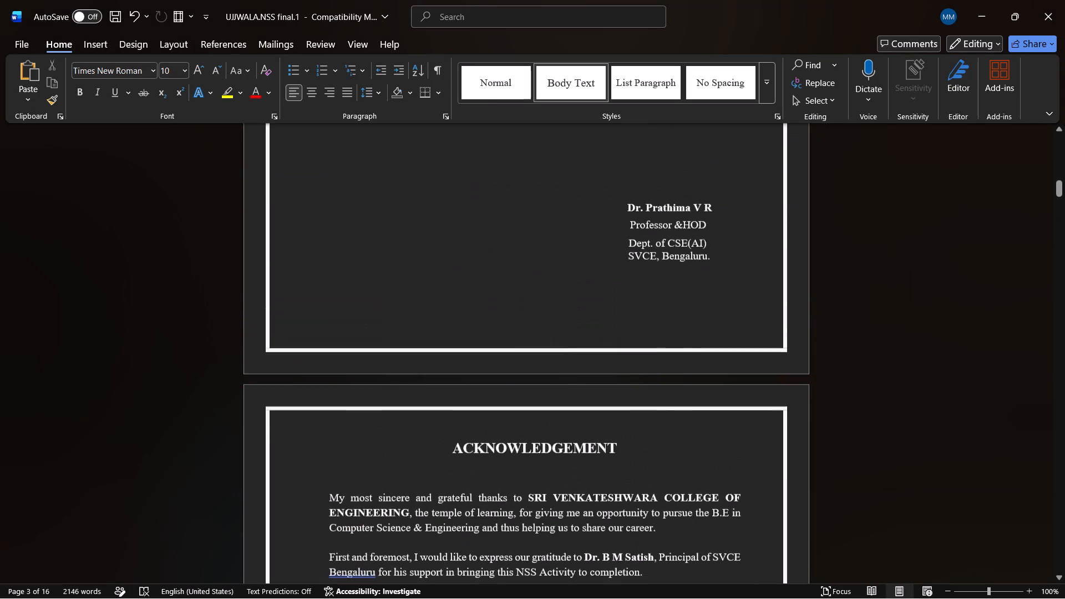
left_click(286, 366)
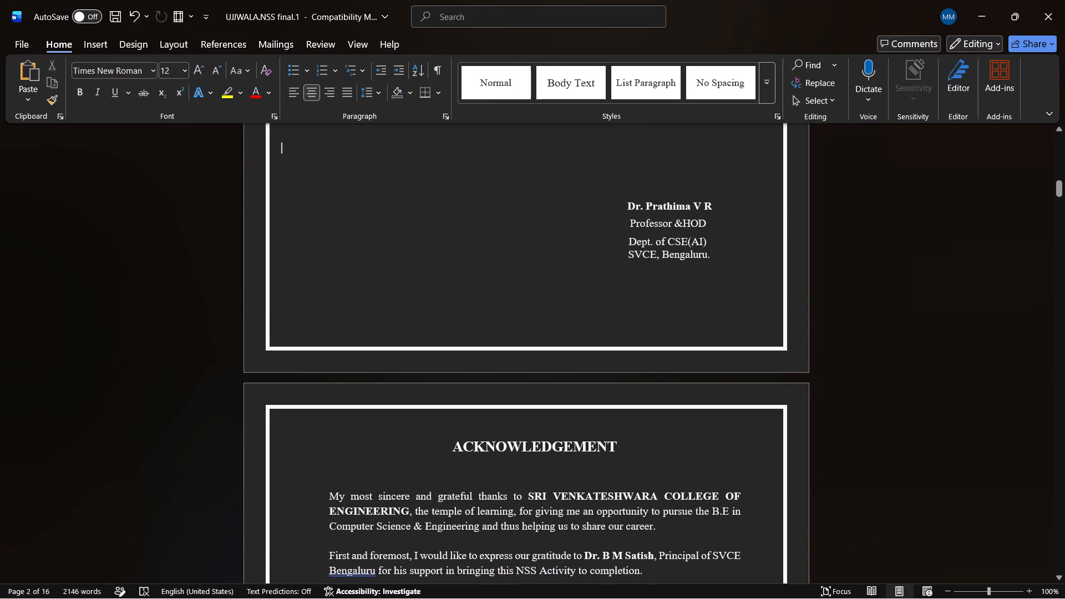
left_click(273, 384)
left_click(188, 368)
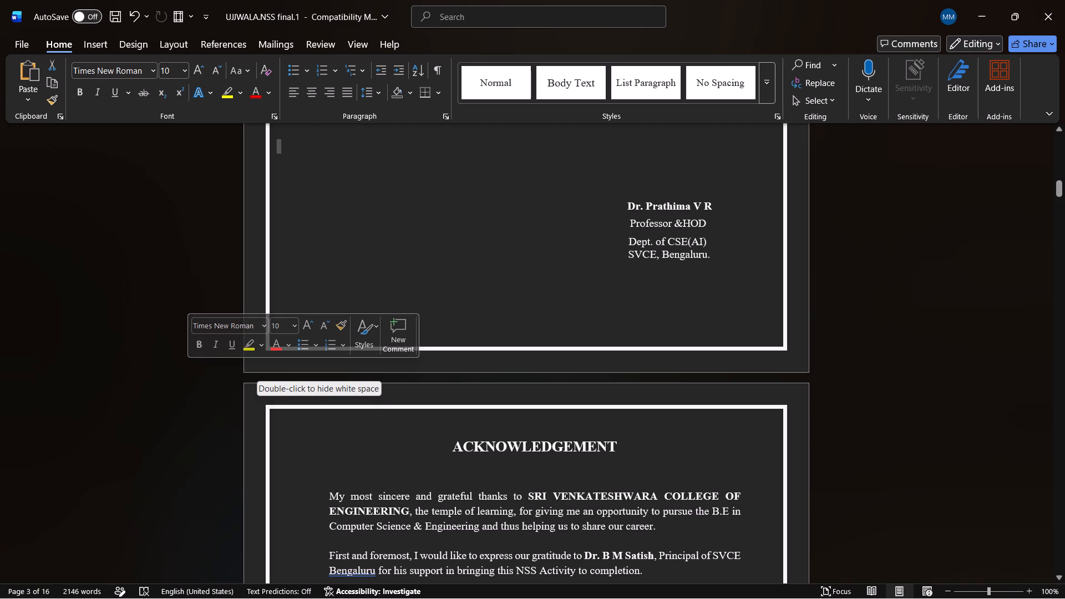
left_click(302, 433)
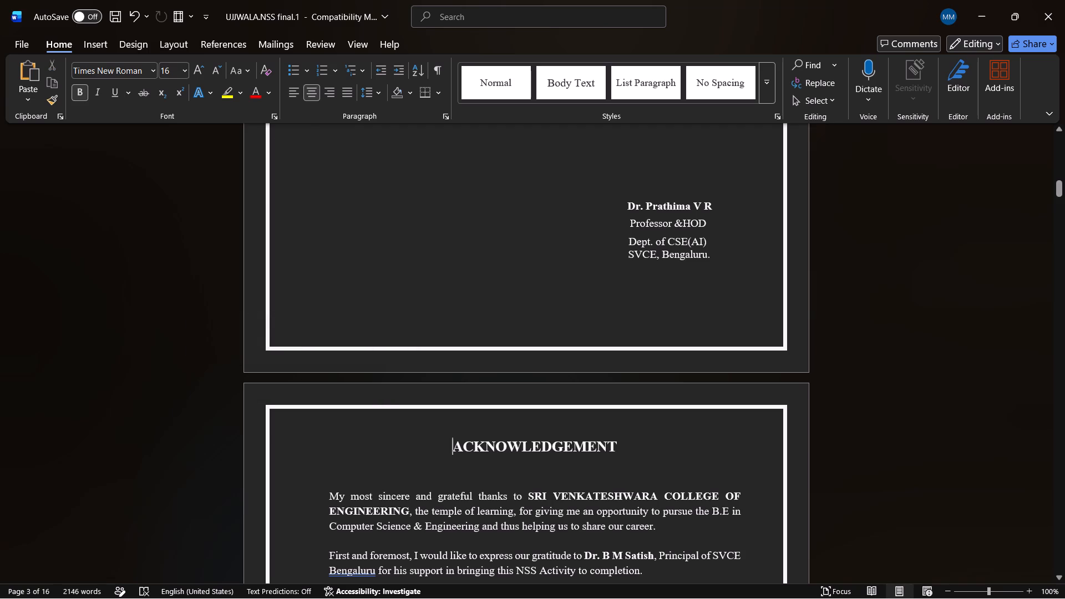
left_click(289, 378)
left_click(94, 43)
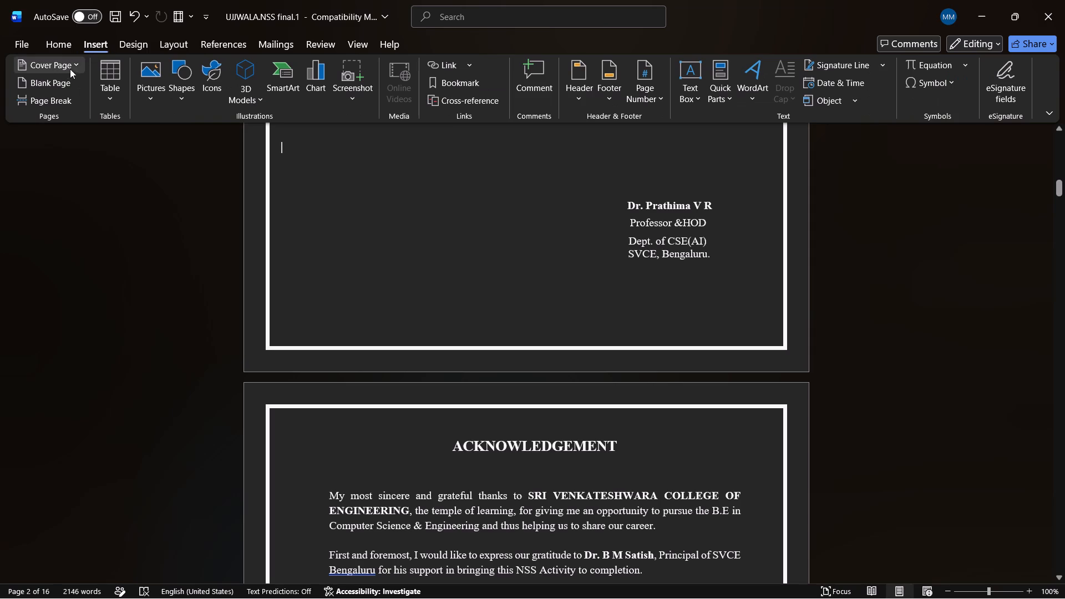
Insert a blank page after the certificate's HOD signature block, ahead of the acknowledgement page.
left_click(57, 80)
left_click(257, 379)
left_click(242, 370)
left_click(303, 340)
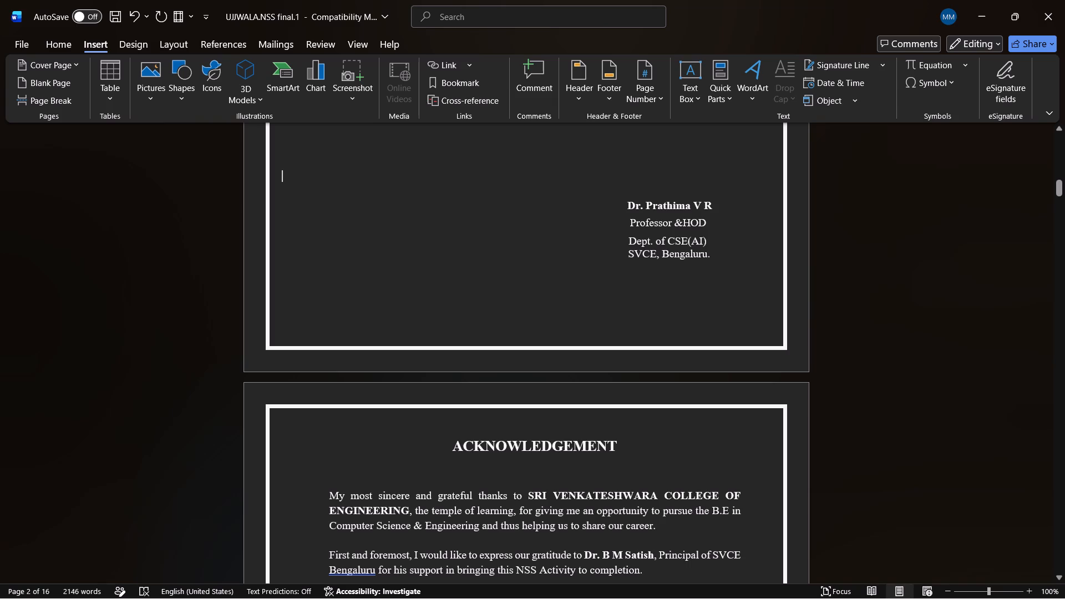
left_click(794, 377)
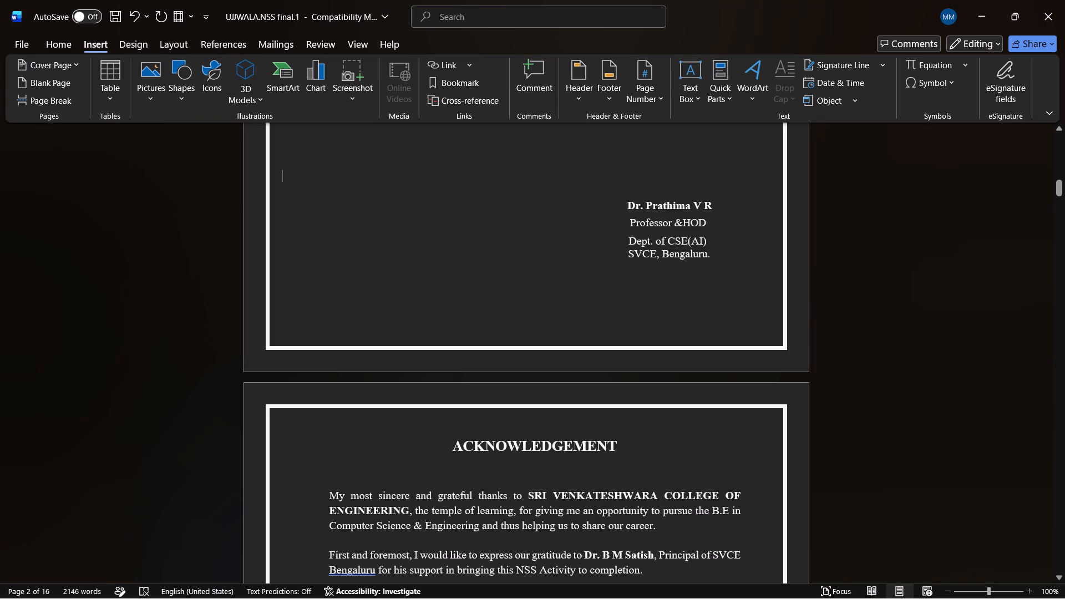
left_click(867, 371)
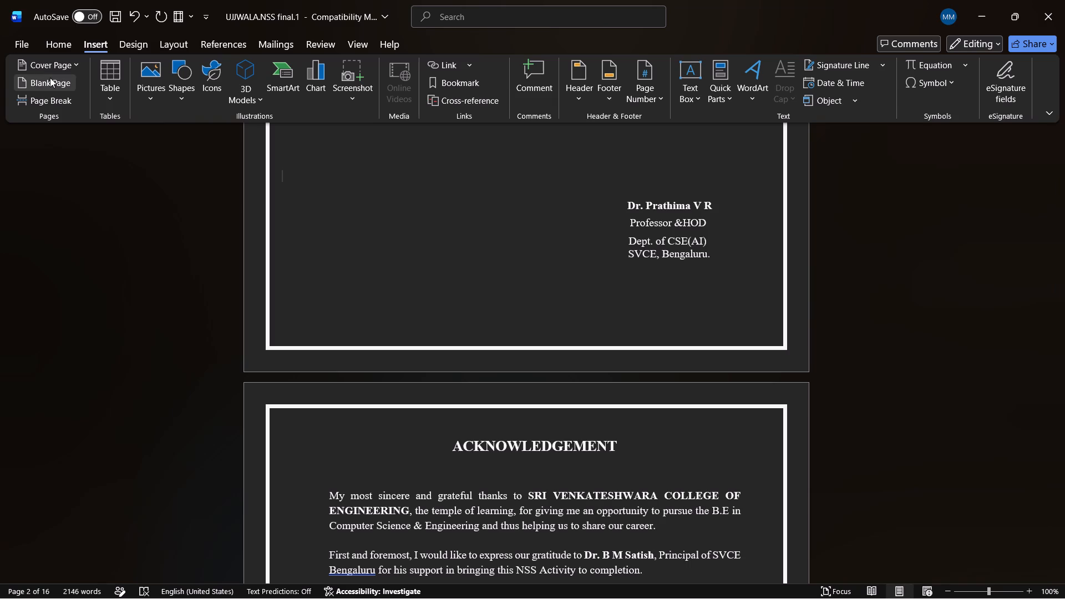
left_click(50, 78)
scroll(348, 322, "down", 4)
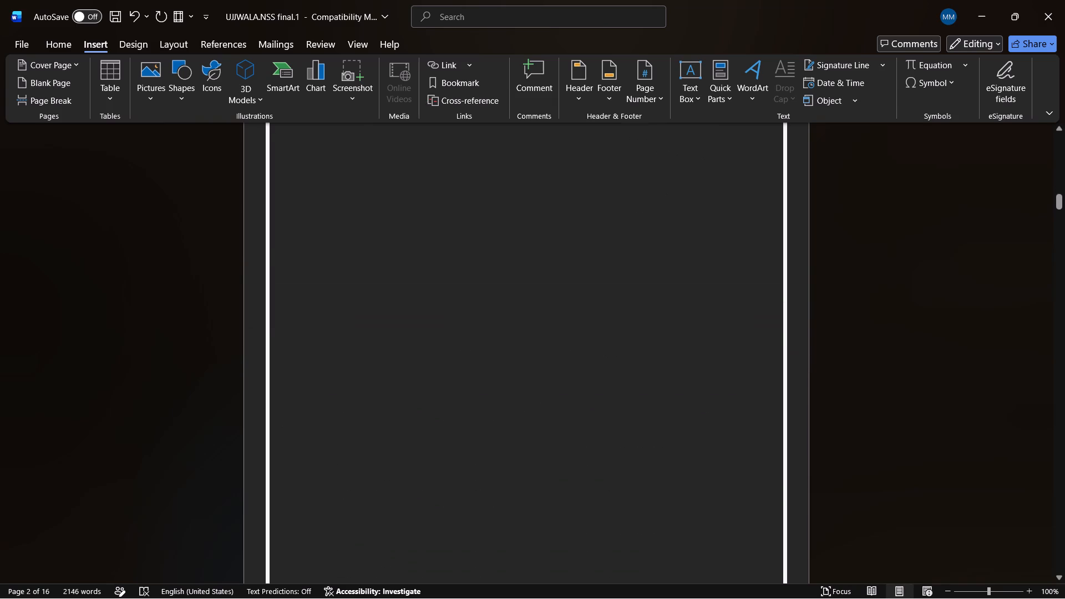
scroll(348, 322, "down", 2)
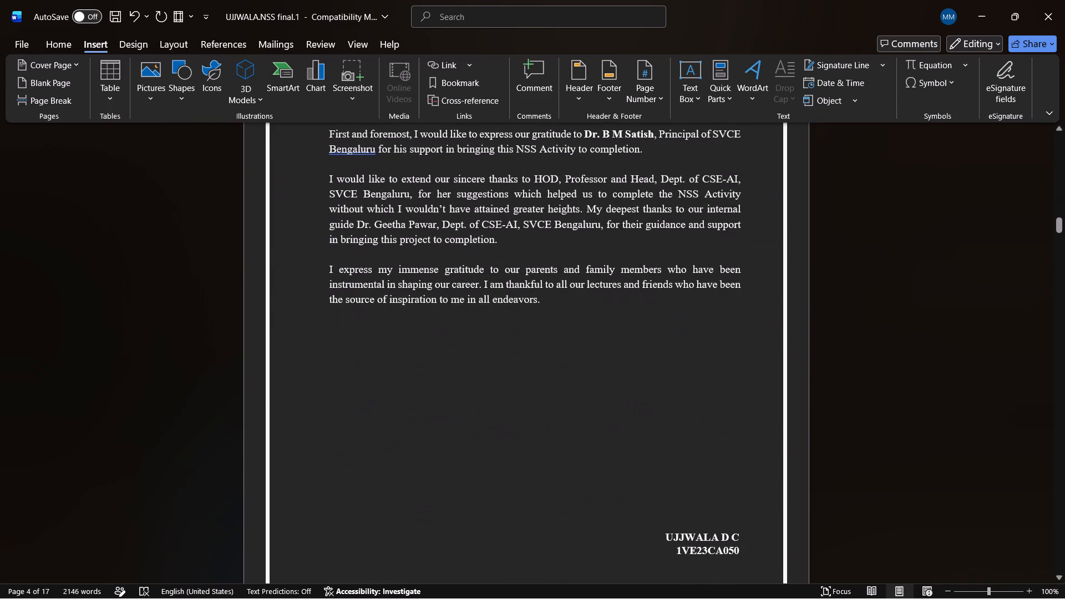
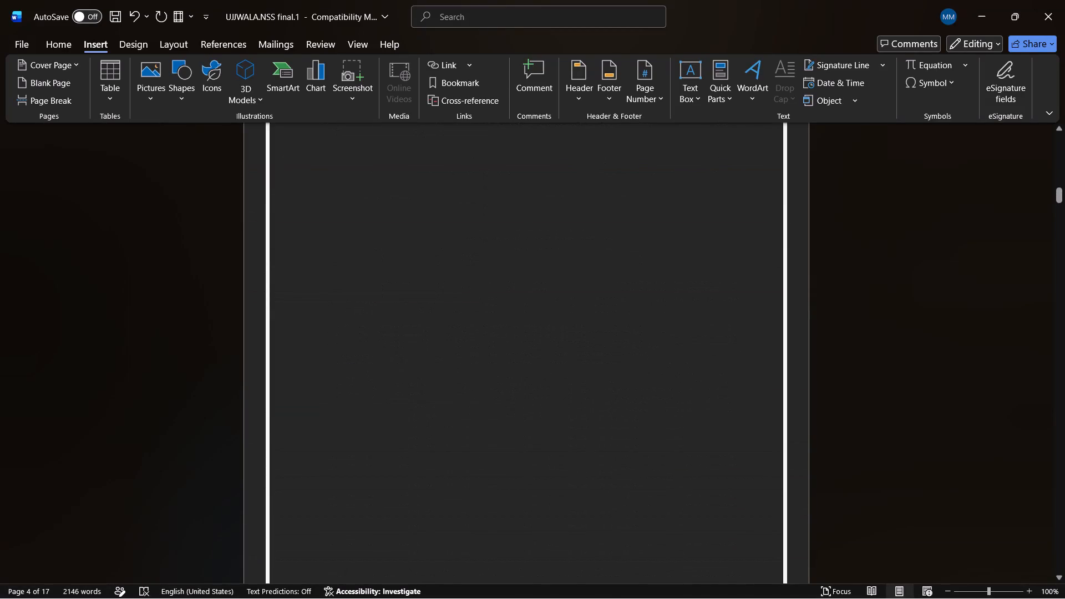
Copy the SVCE college logo from the certificate page and paste it at the top of the blank page after the certificate.
scroll(501, 348, "up", 8)
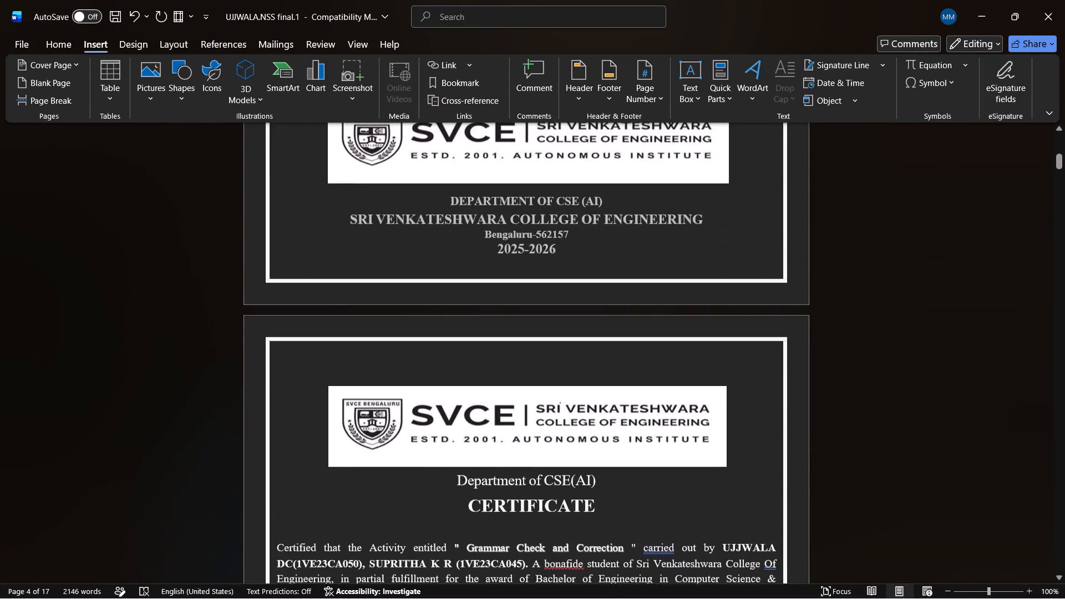
scroll(501, 348, "down", 3)
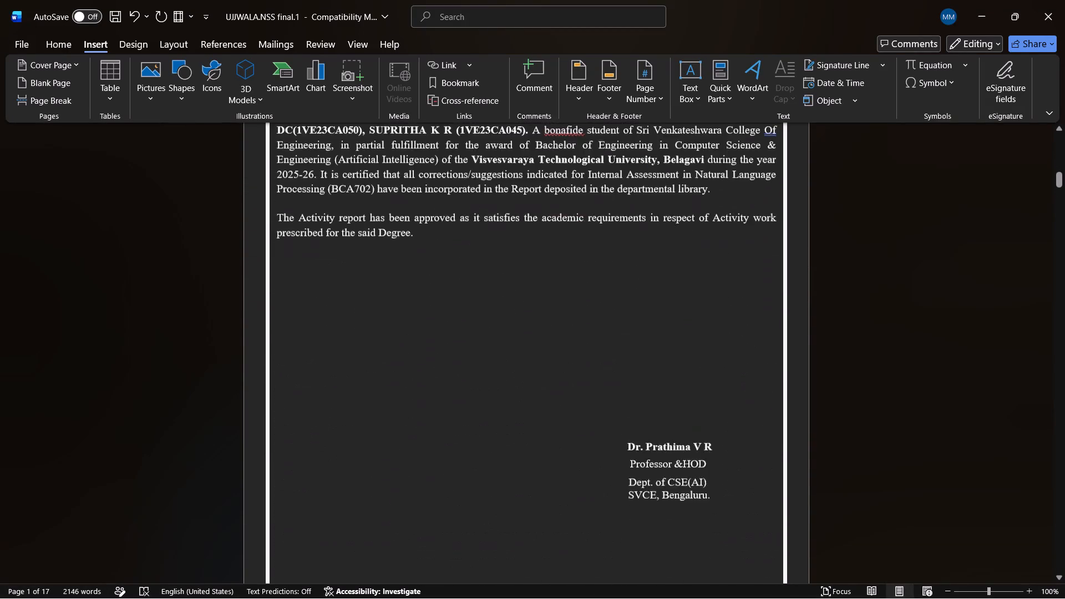
scroll(501, 348, "down", 2)
scroll(501, 348, "up", 2)
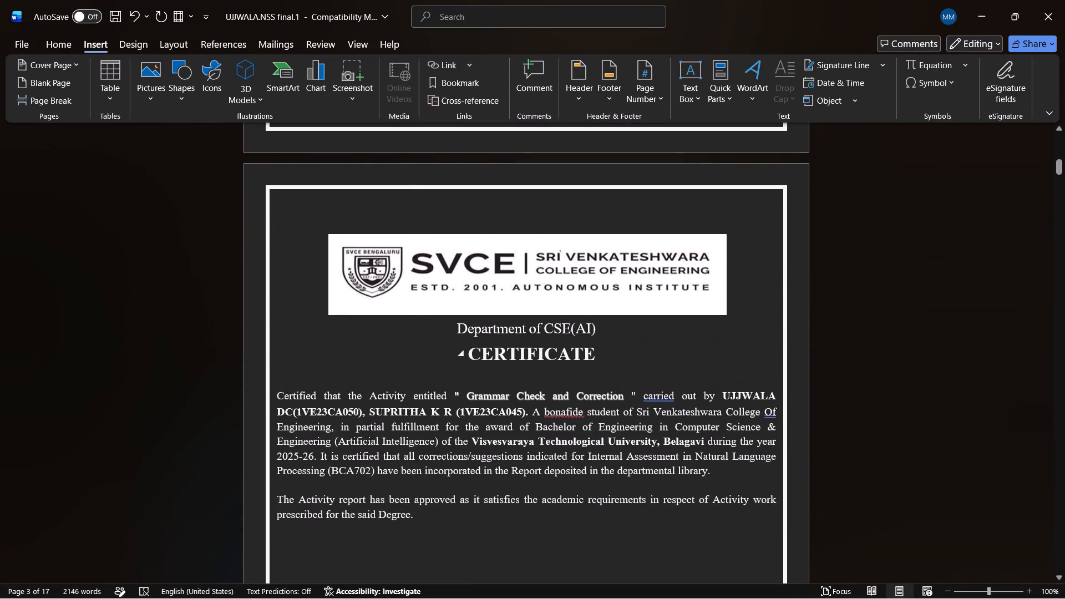
right_click(472, 264)
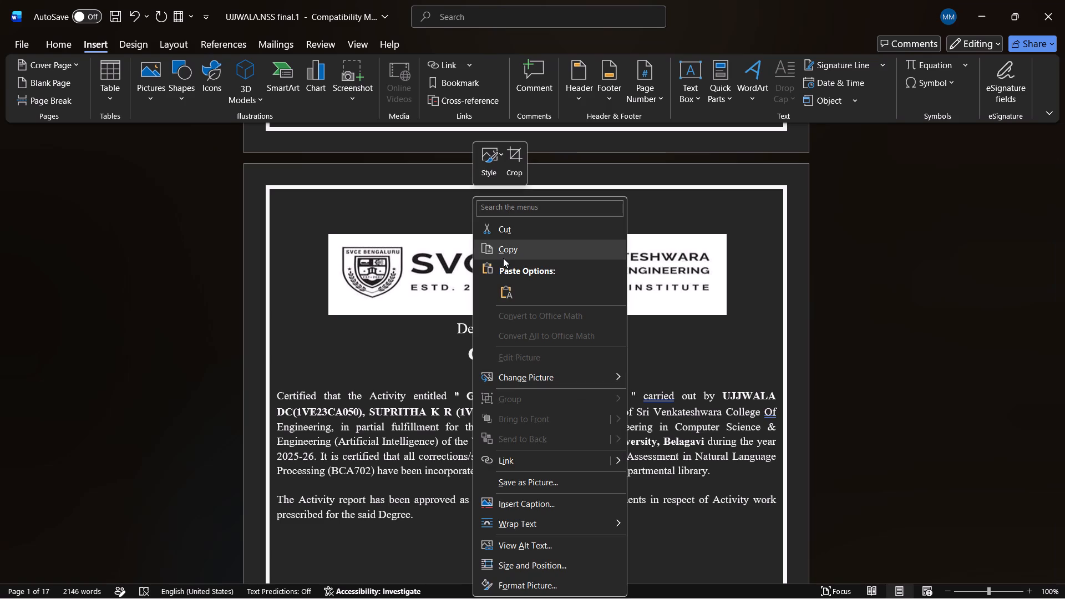
left_click(503, 257)
scroll(503, 257, "down", 6)
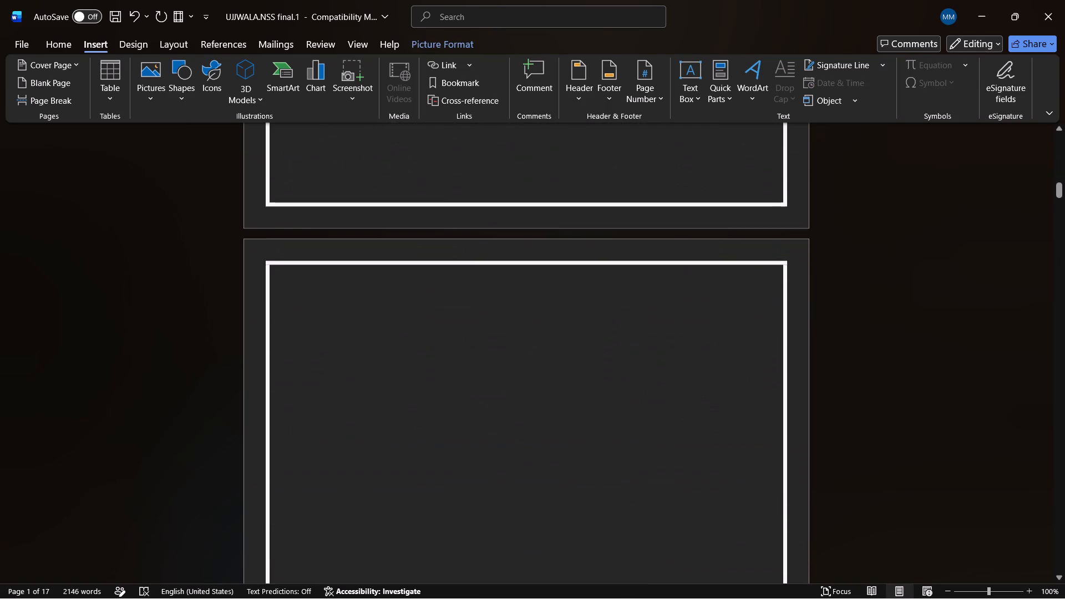
left_click(434, 287)
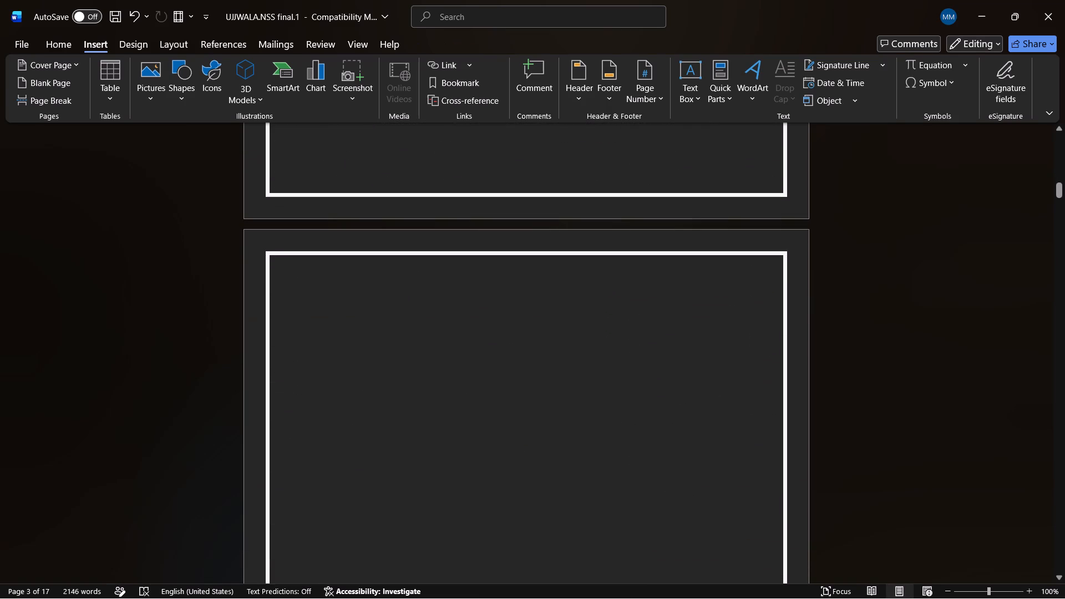
key("ctrl+v")
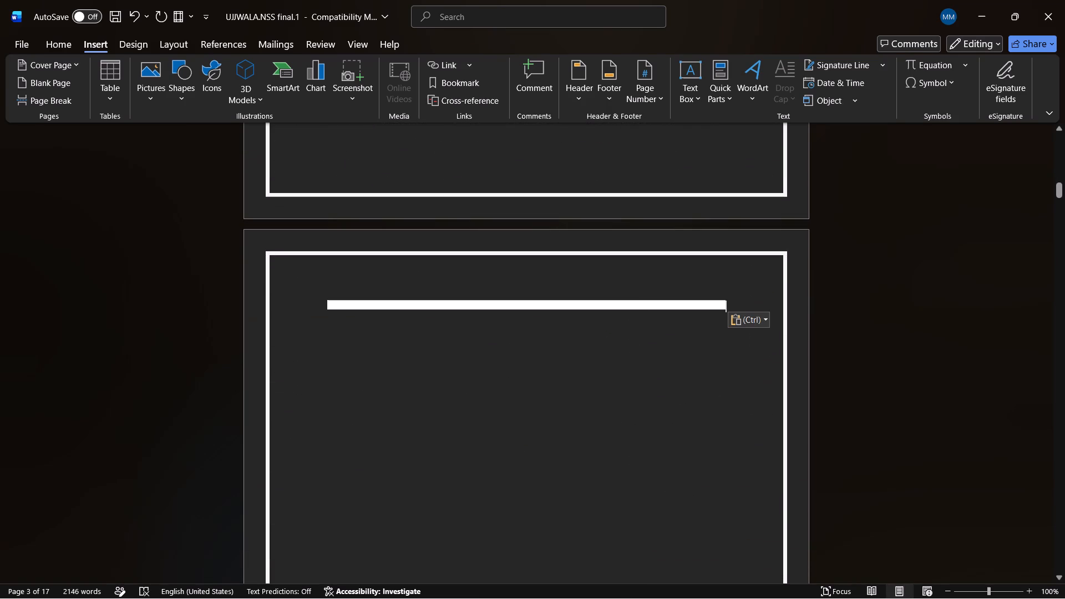
left_click(434, 287)
left_click(434, 287)
key("ctrl+v")
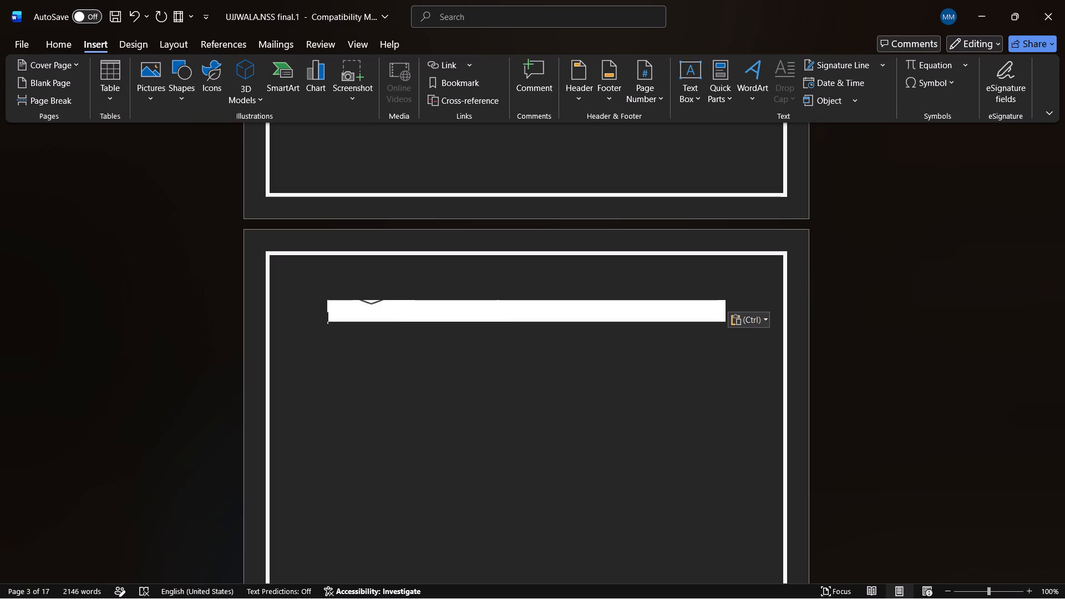
Paste the SVCE college logo banner at the top of the new page and remove the surplus copies.
key("ctrl+v")
key("ctrl+v")
key("ctrl+v")
key("ctrl+v")
key("ctrl+v")
key("ctrl+v")
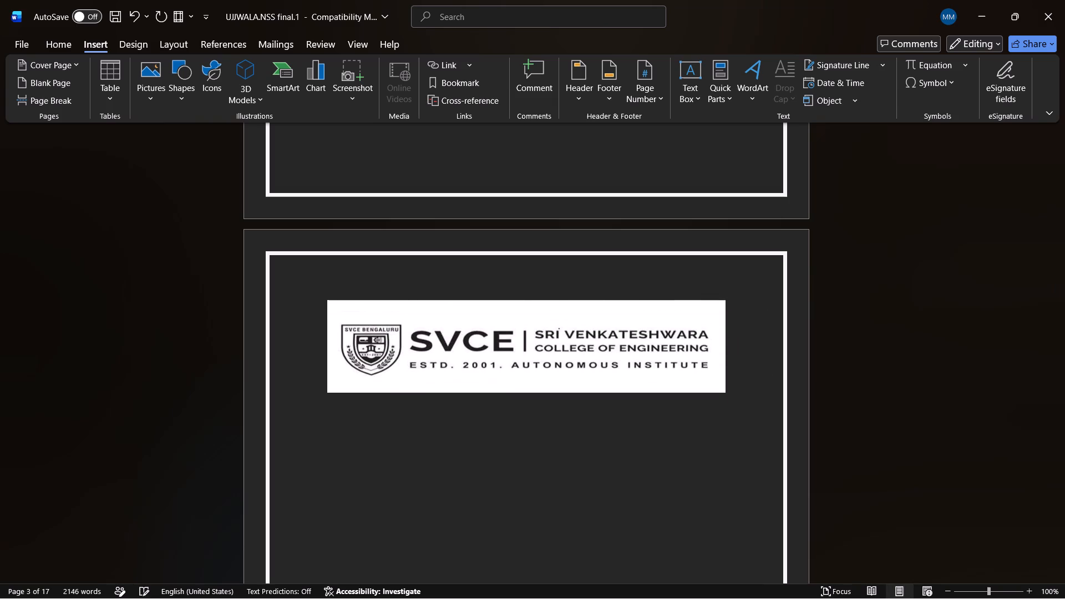
key("ctrl+BackSpace")
key("ctrl+BackSpace")
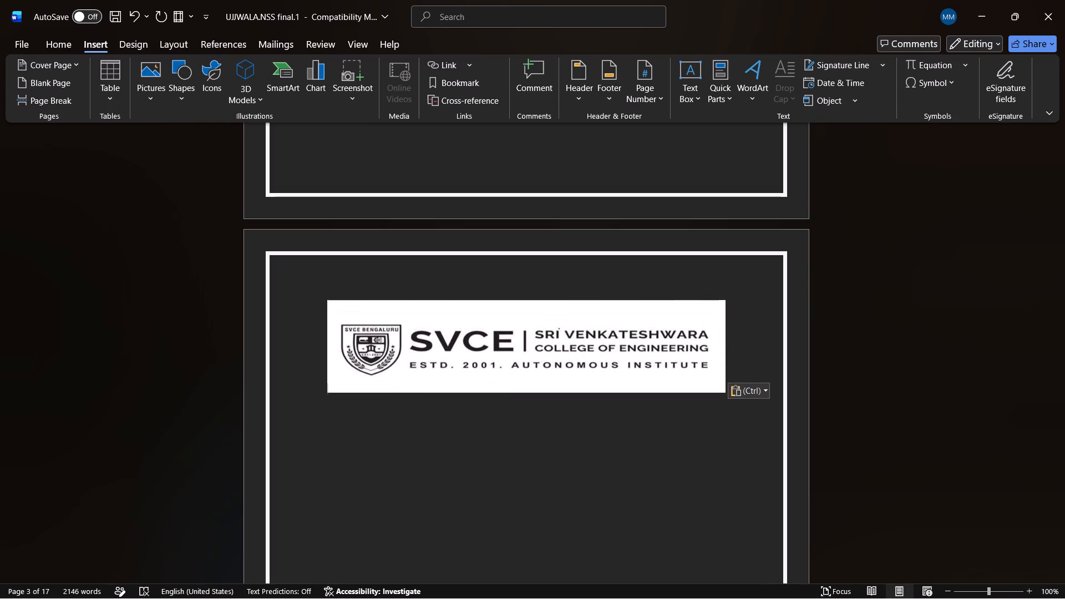
key("BackSpace")
key("BackSpace")
key("BackSpace")
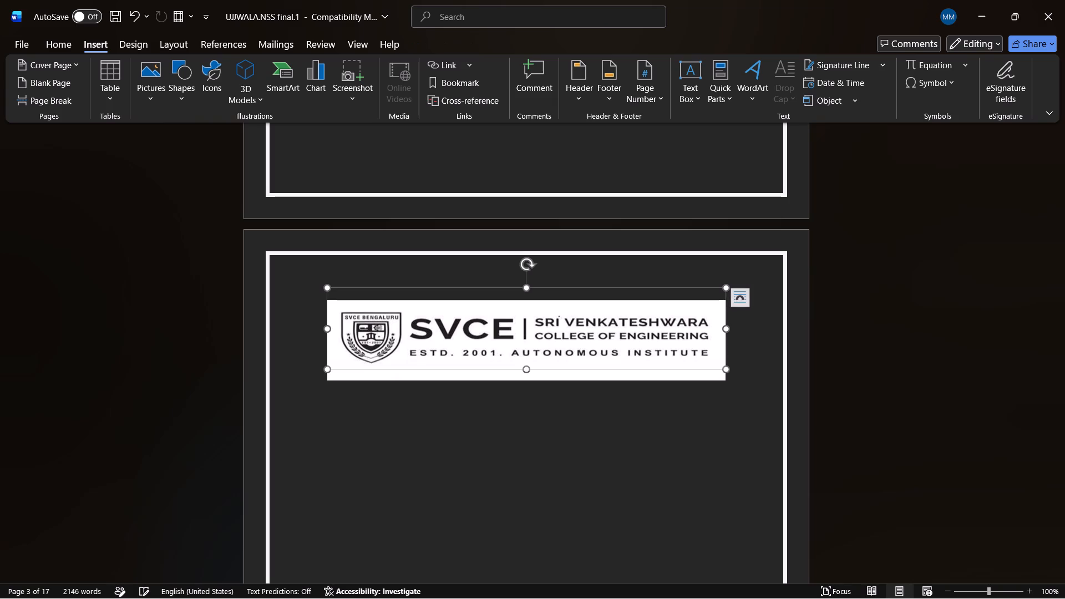
left_click(562, 478)
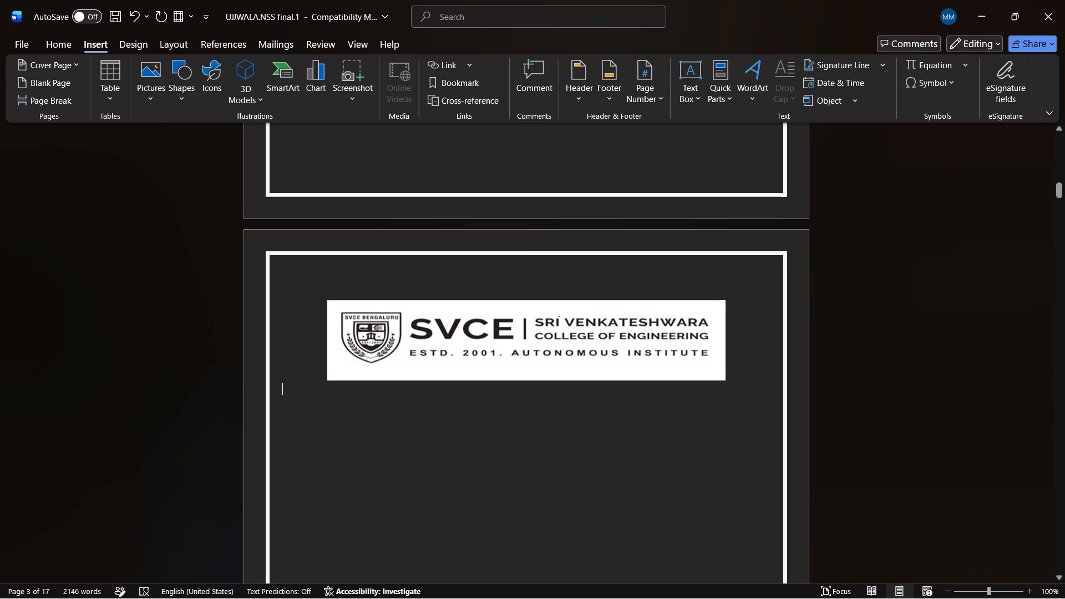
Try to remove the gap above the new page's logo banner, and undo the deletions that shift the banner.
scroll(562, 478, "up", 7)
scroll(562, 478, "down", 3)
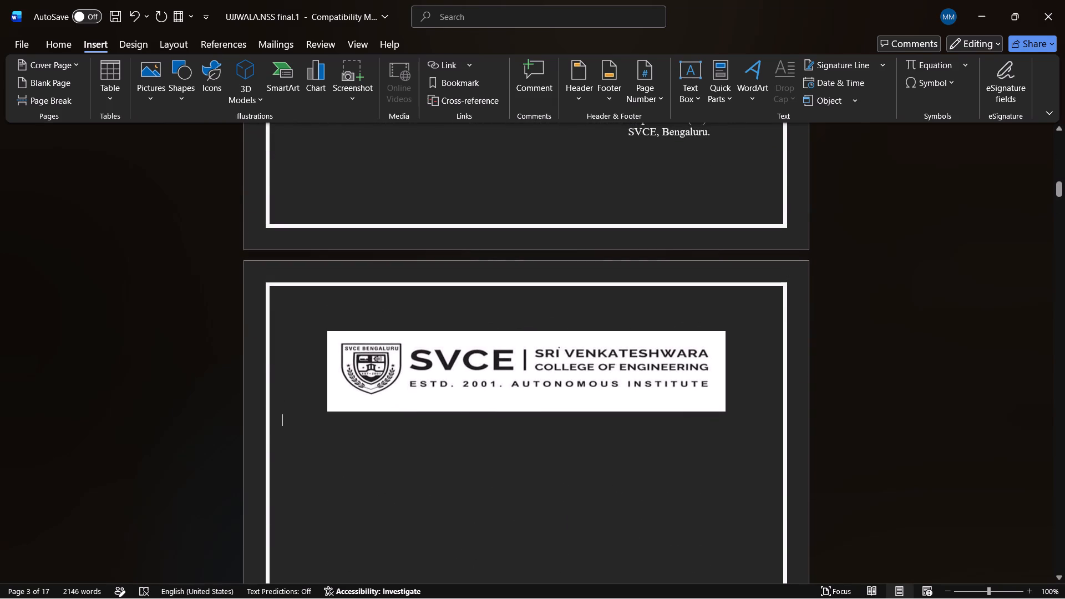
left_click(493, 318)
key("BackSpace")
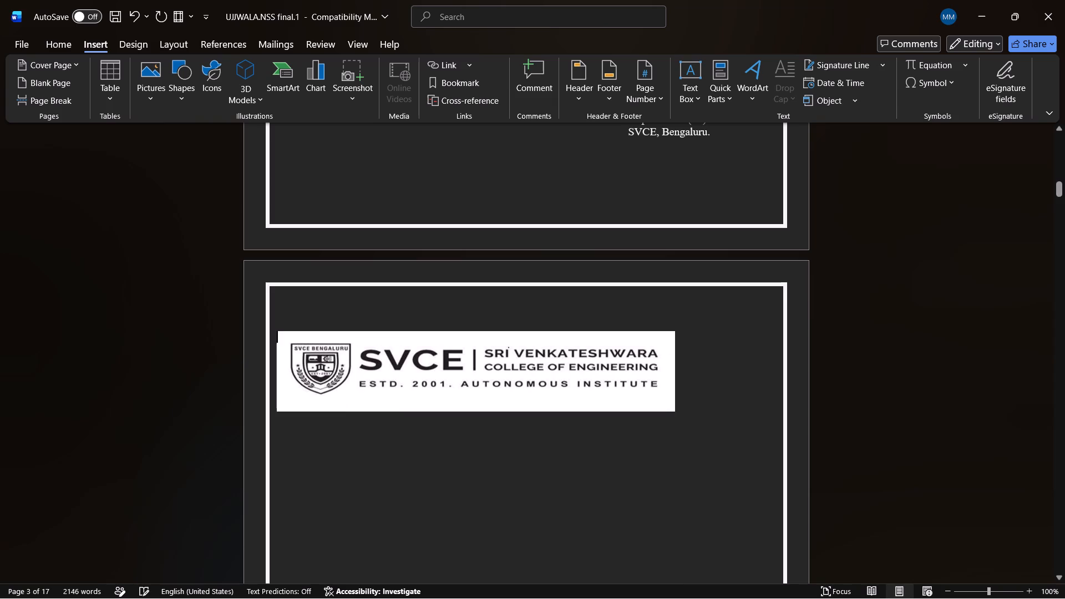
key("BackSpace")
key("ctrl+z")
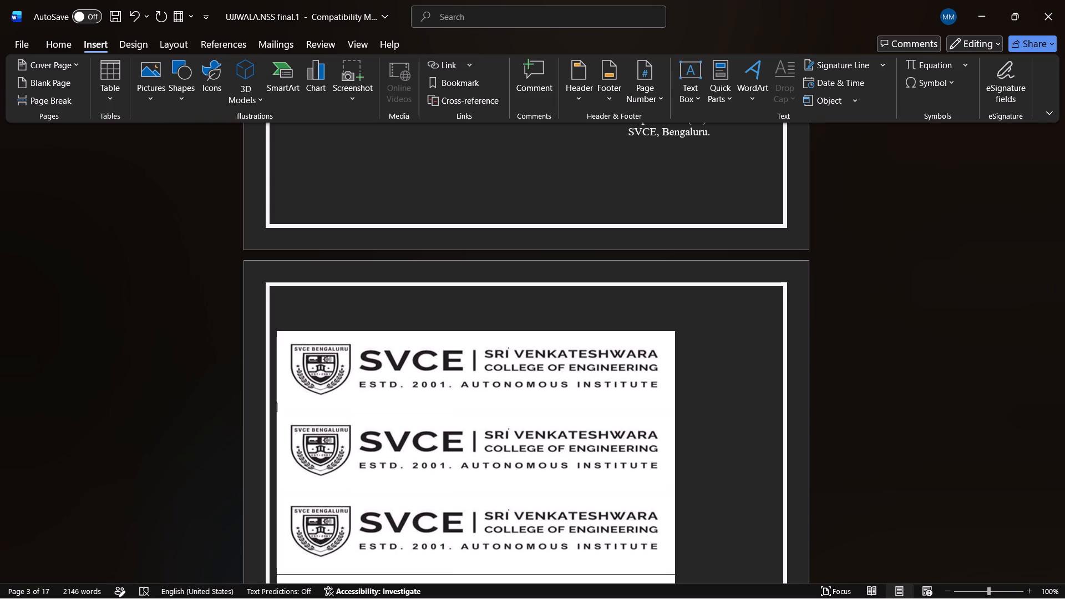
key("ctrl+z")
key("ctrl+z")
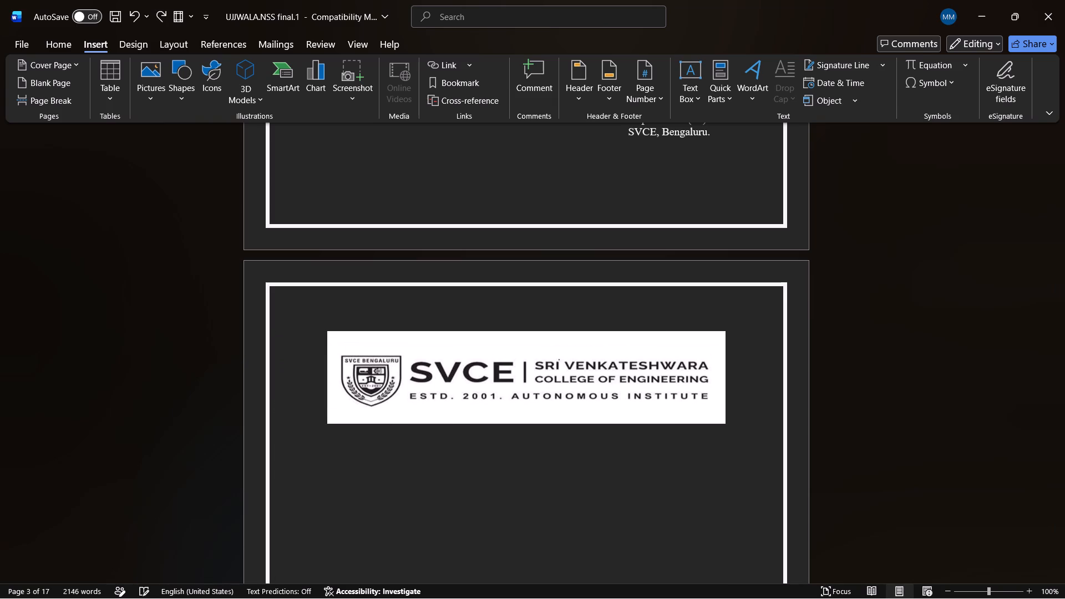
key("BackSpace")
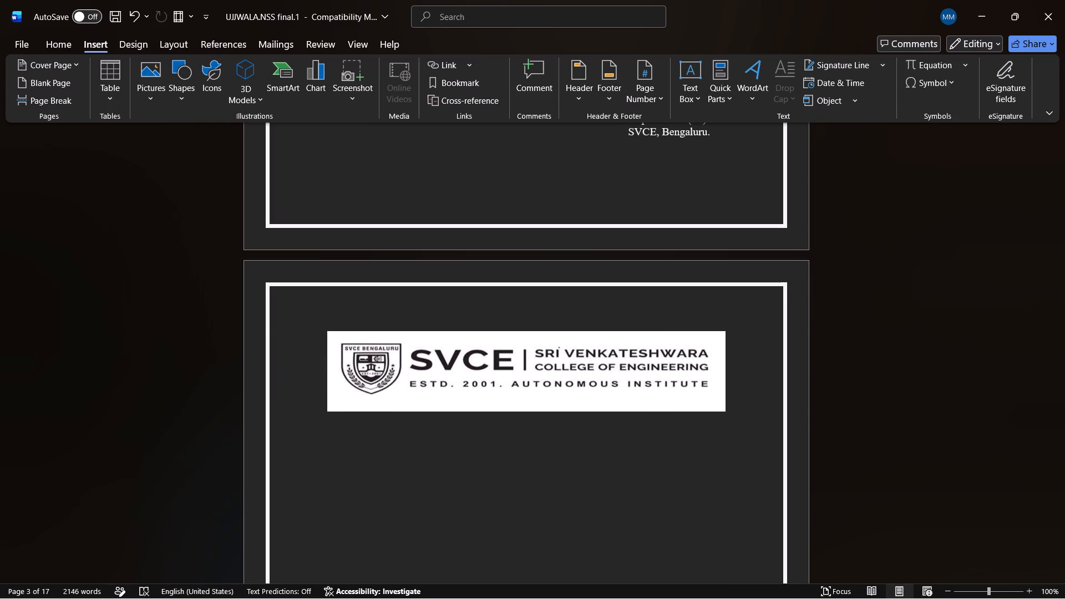
Copy the "Department of CSE(AI)" line from beneath the logo on the certificate page.
left_click(531, 469)
scroll(531, 469, "up", 3)
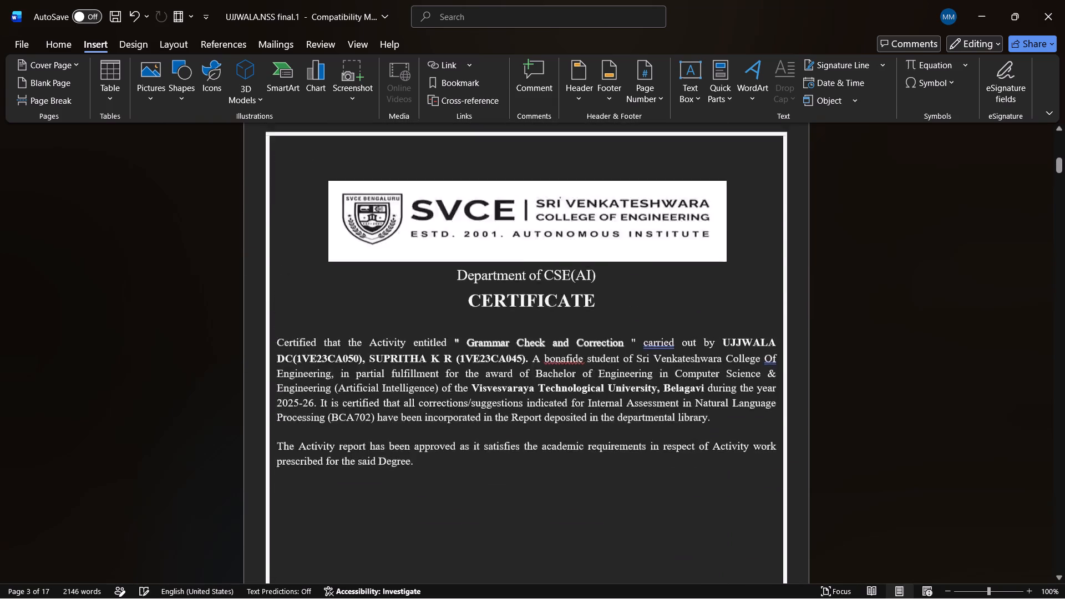
scroll(531, 469, "up", 2)
left_click_drag(450, 400, 637, 406)
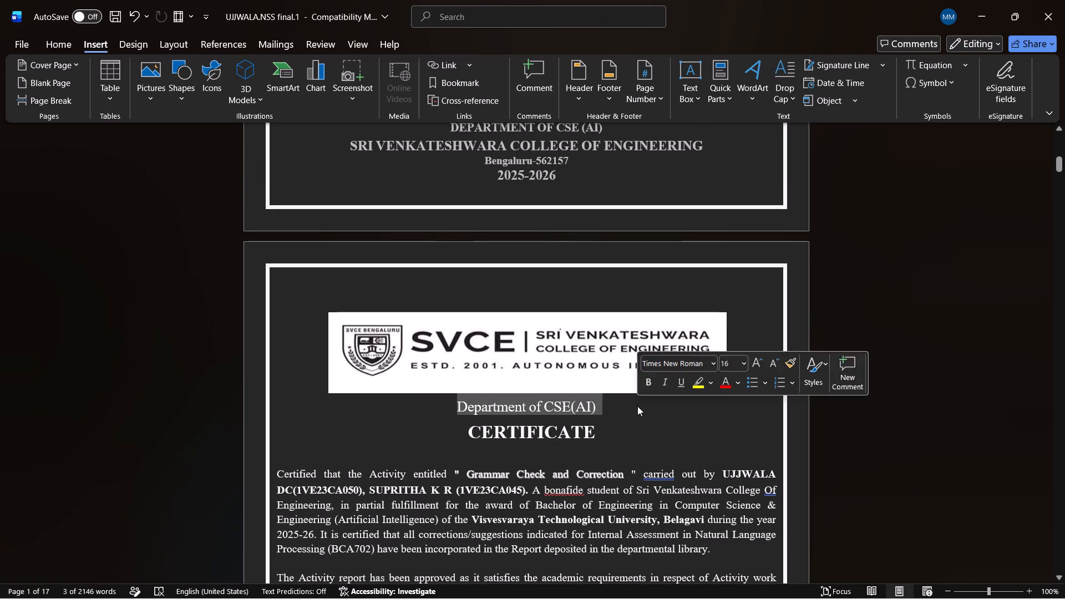
key("ctrl+c")
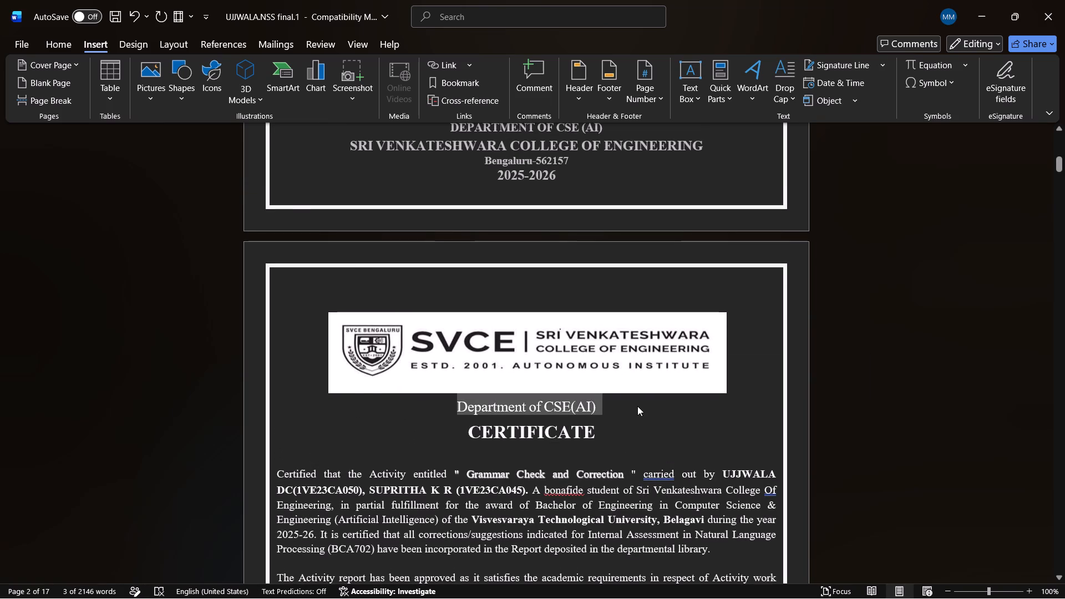
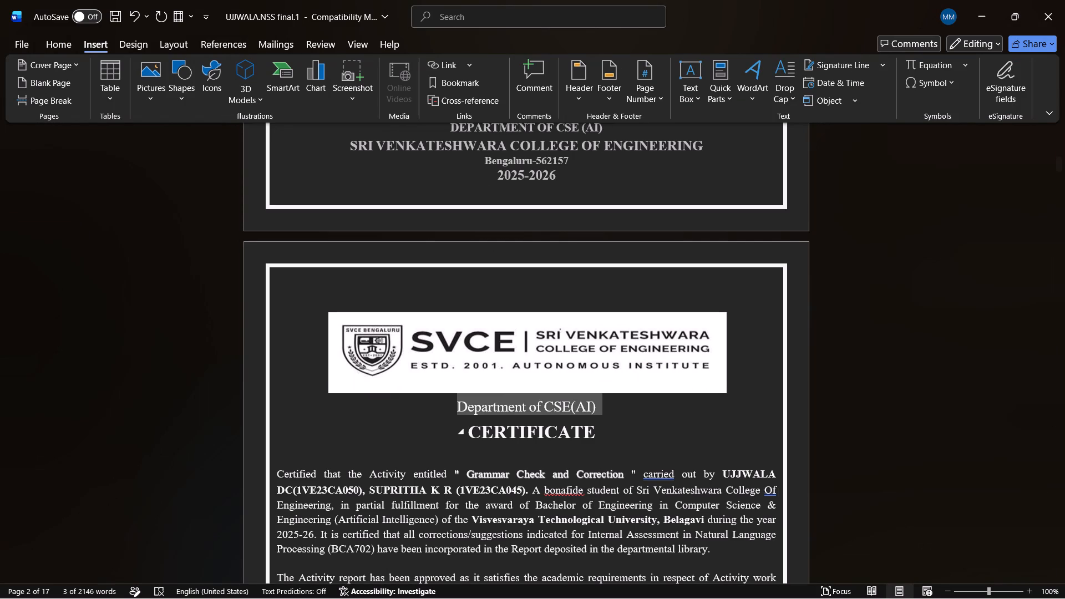
Copy the "Department of CSE(AI)" line from the certificate page to beneath the new page's logo banner, and add a blank line after it.
key("ctrl+c")
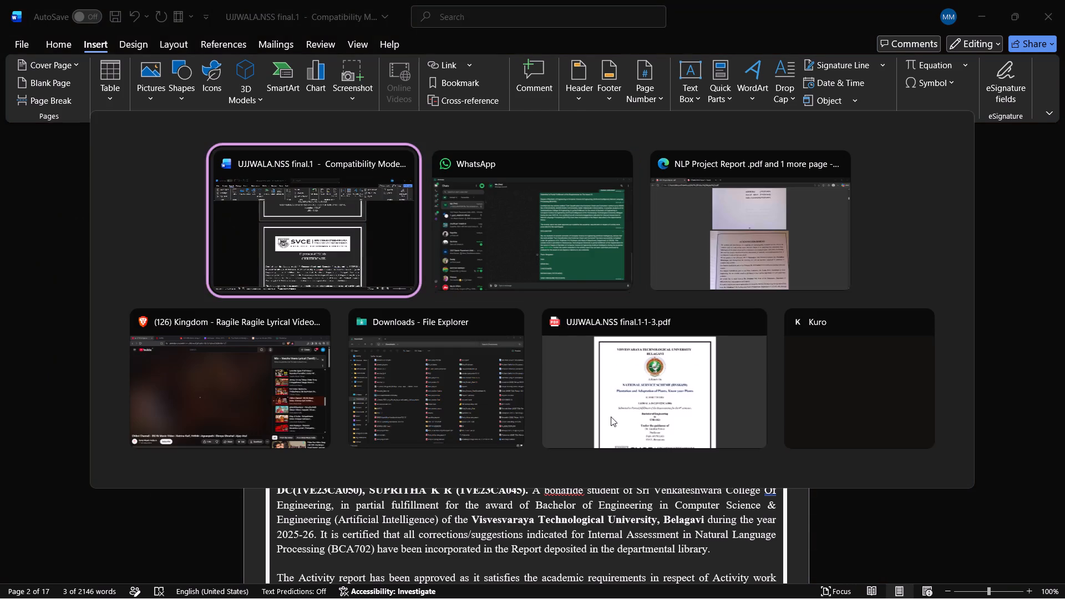
scroll(611, 417, "down", 4)
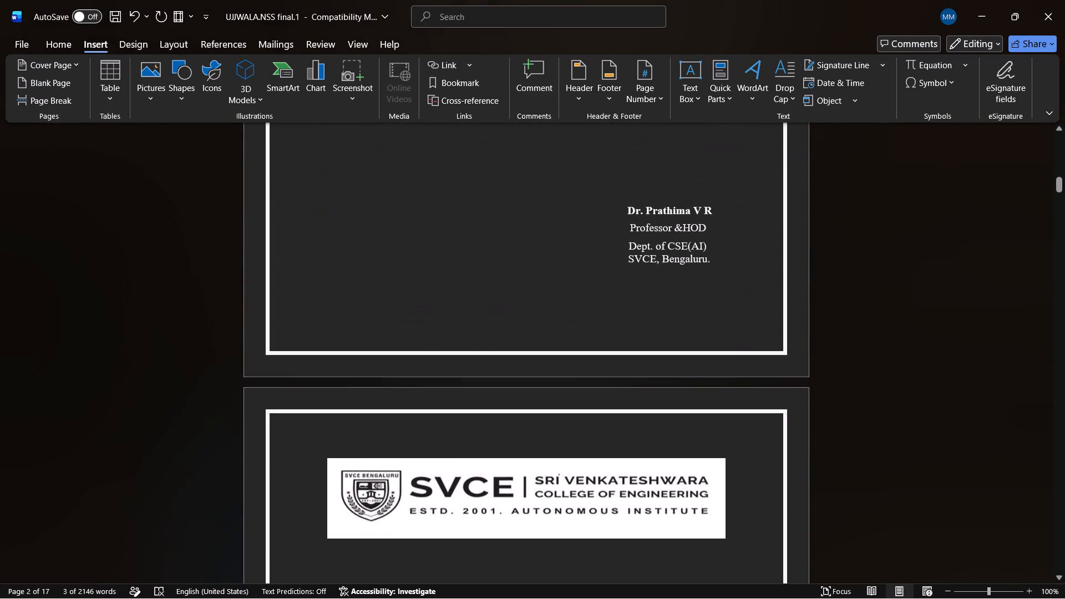
left_click(733, 524)
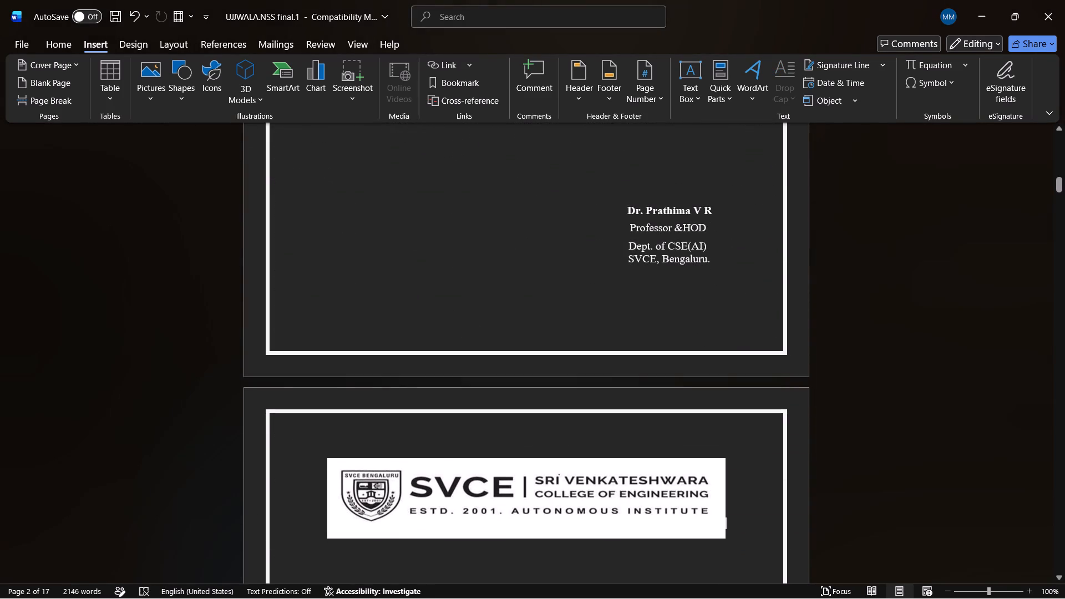
key("Down")
key("Return")
key("ctrl+v")
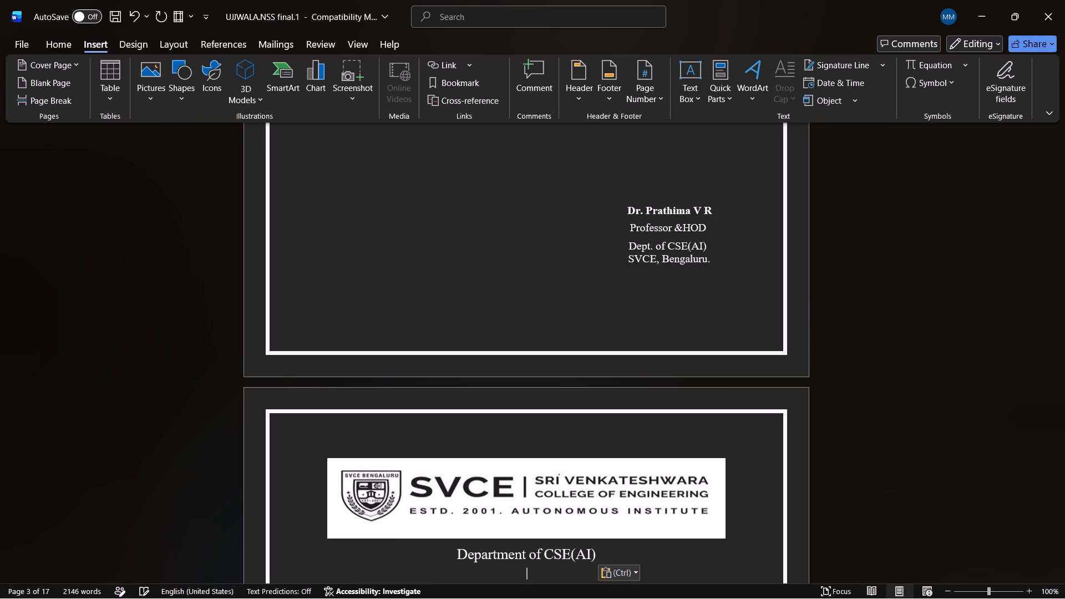
scroll(733, 524, "down", 2)
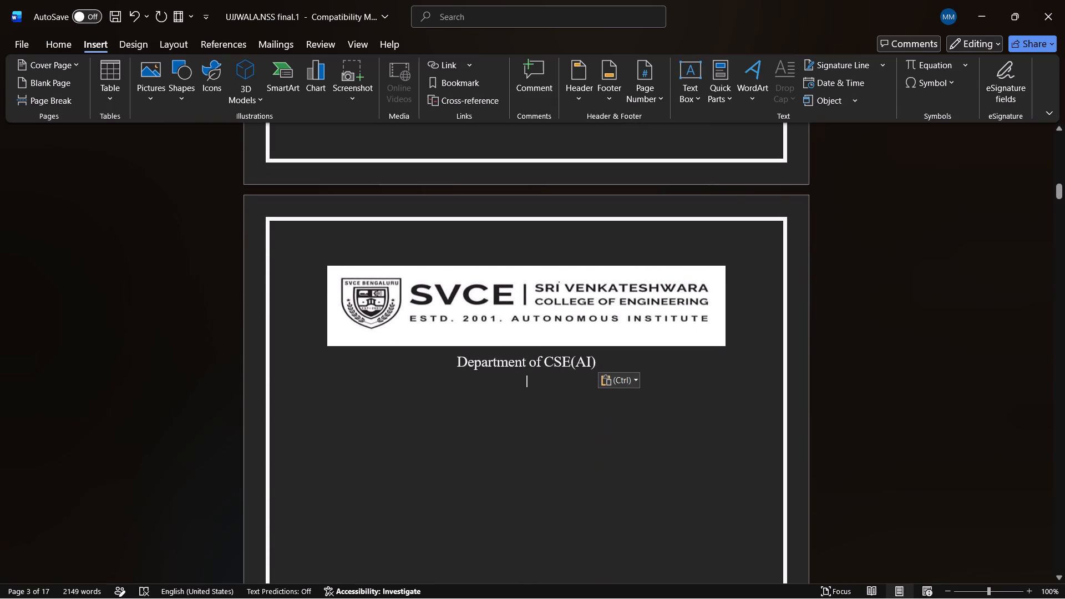
key("Return")
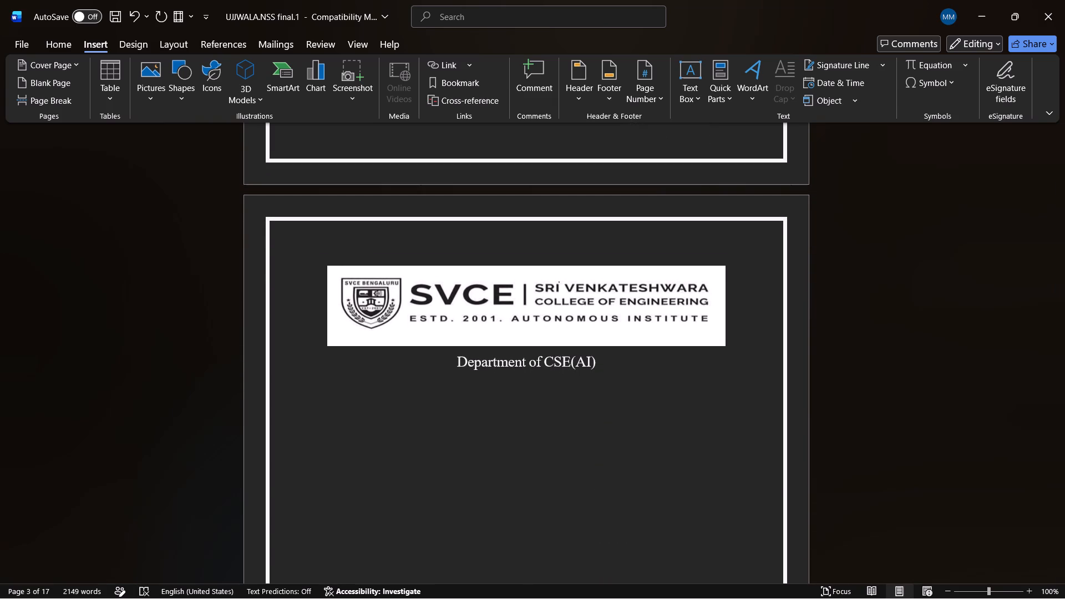
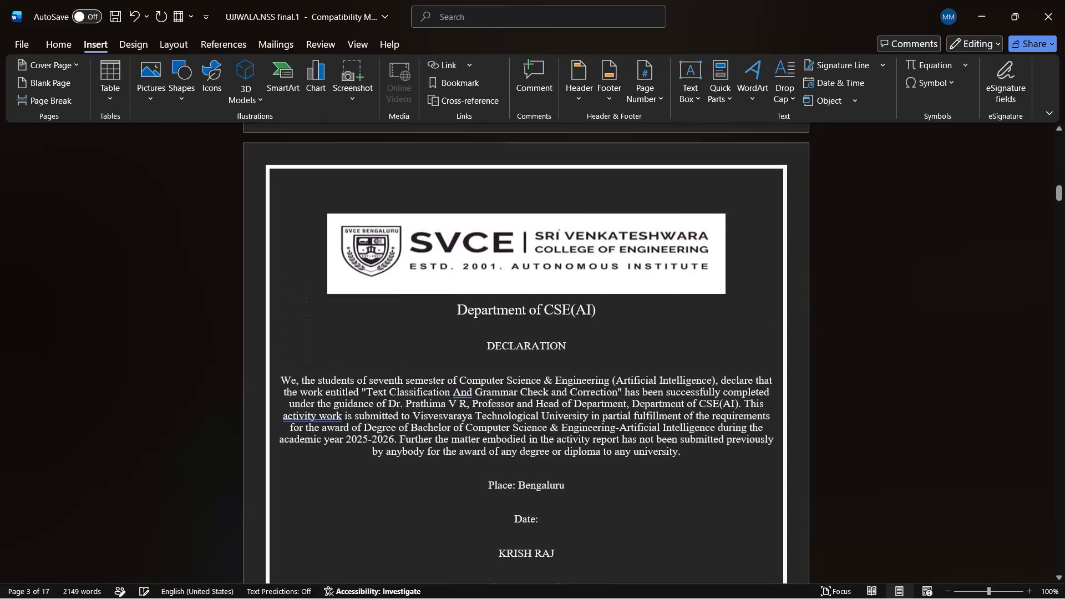
Remove the words "Text Classification And" from the quoted work title in the declaration paragraph, keeping its opening quotation mark.
scroll(828, 293, "down", 1)
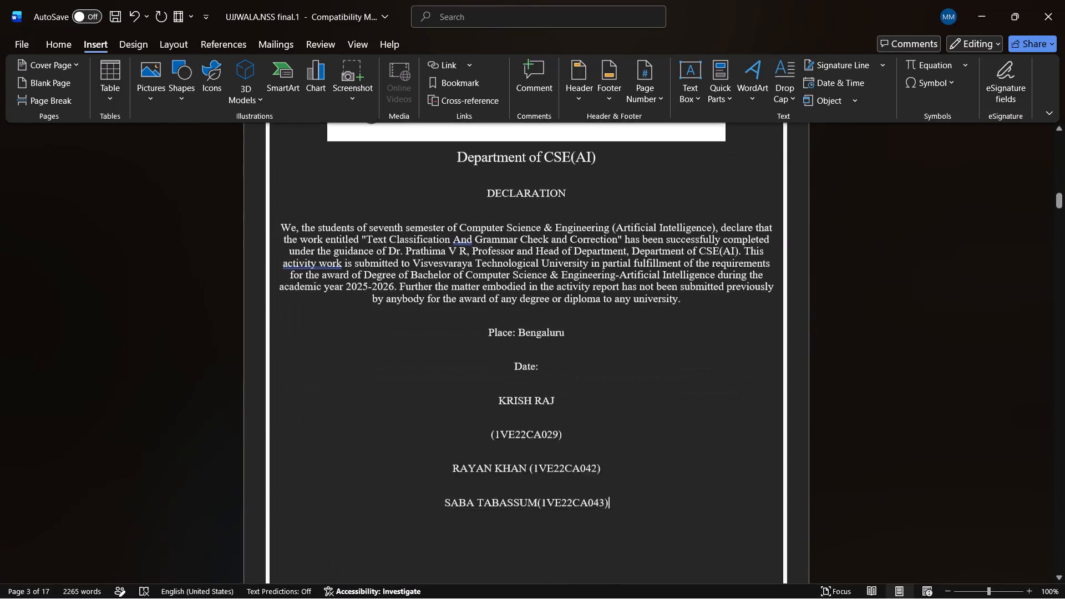
scroll(828, 293, "down", 1)
scroll(828, 293, "up", 2)
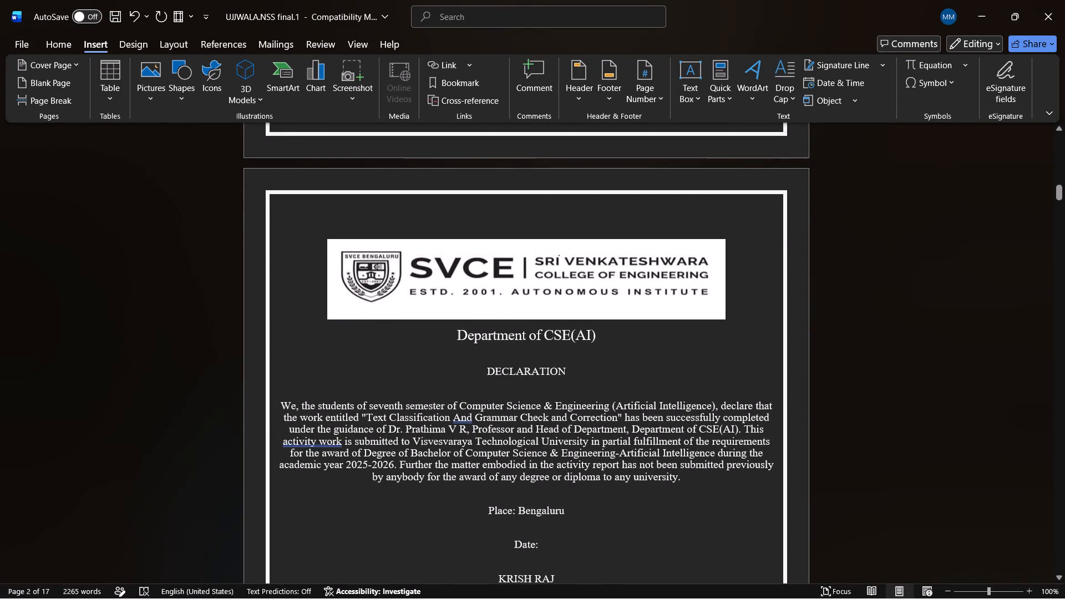
scroll(828, 293, "down", 2)
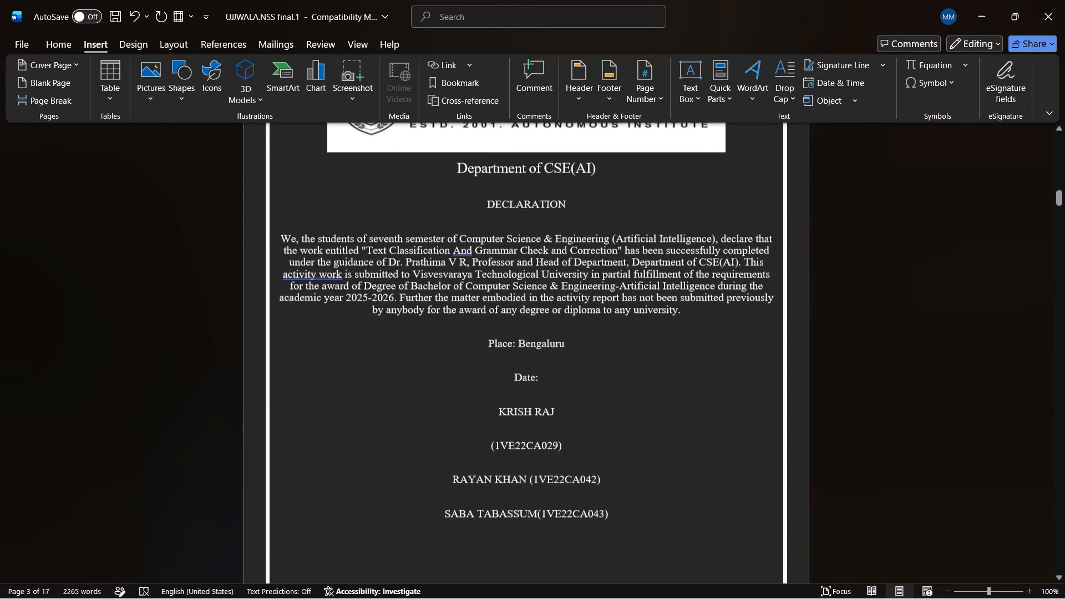
scroll(828, 293, "down", 1)
scroll(828, 293, "up", 1)
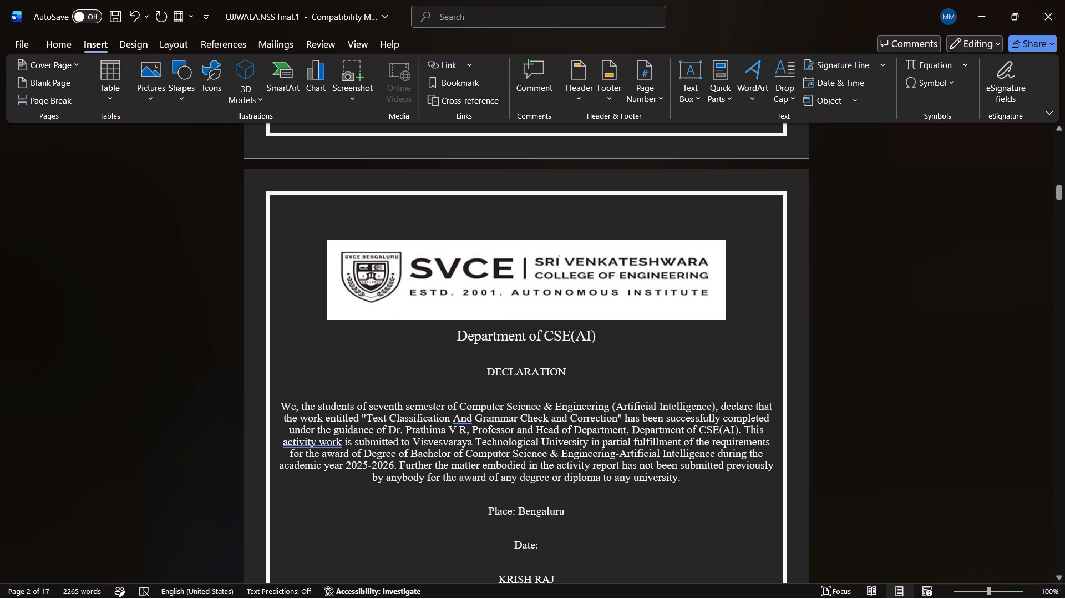
left_click_drag(364, 415, 568, 420)
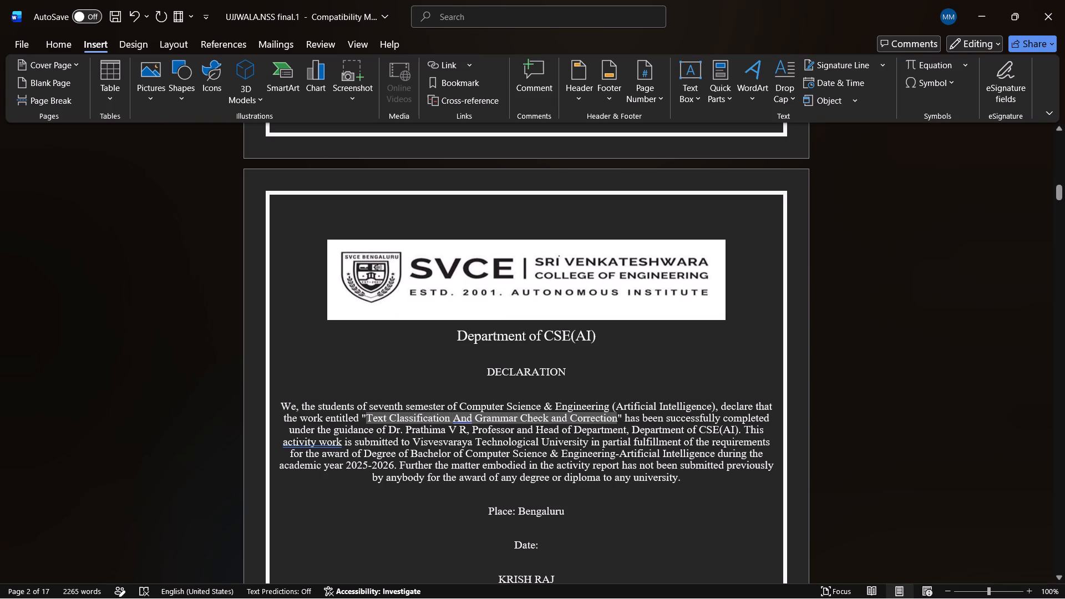
left_click_drag(568, 420, 470, 415)
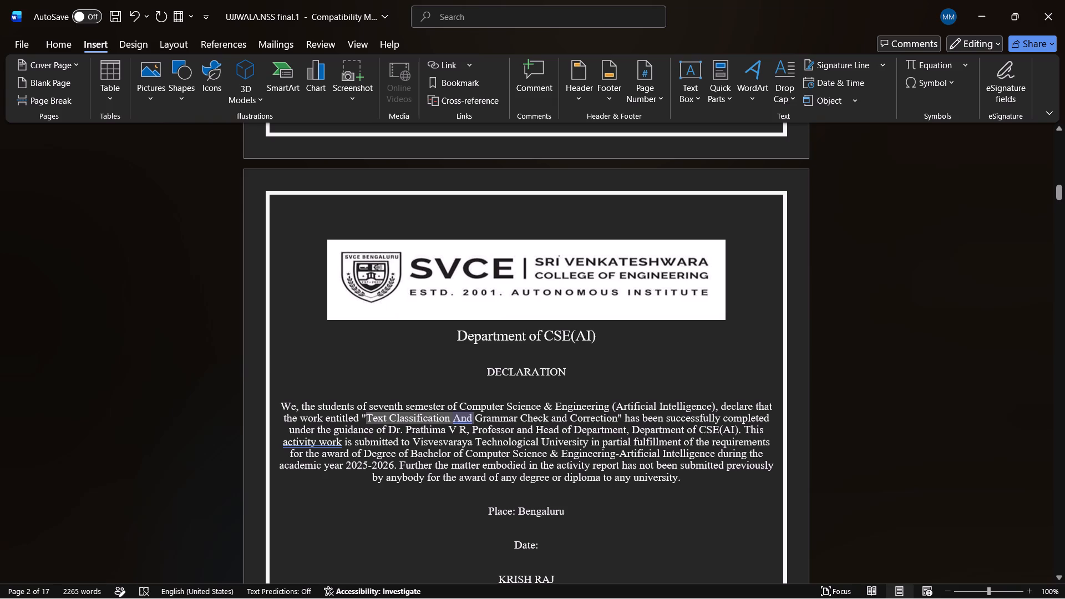
left_click_drag(470, 415, 475, 417)
key("BackSpace")
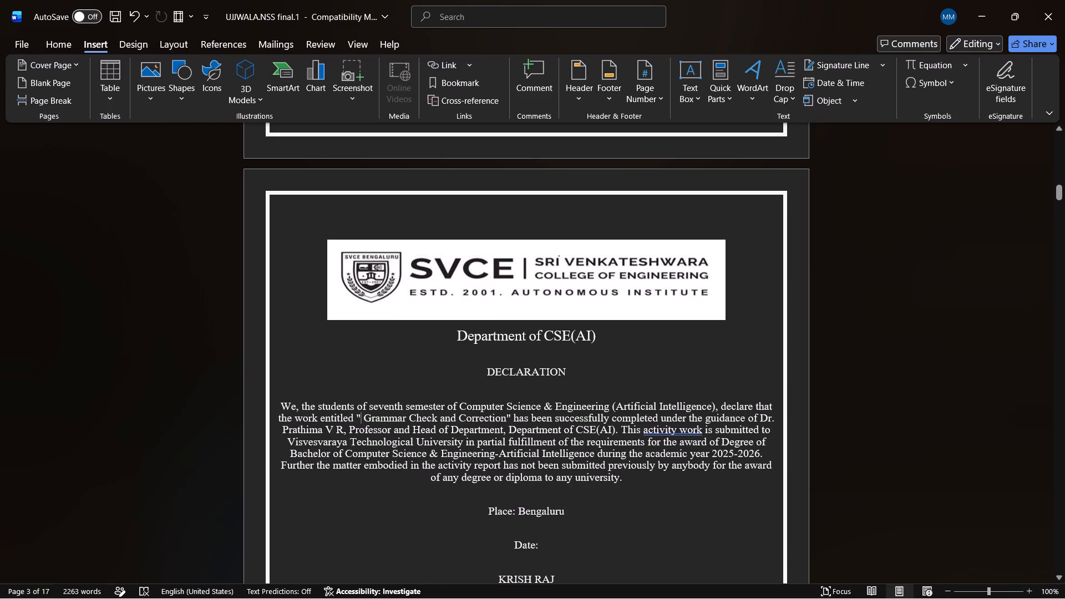
key("BackSpace")
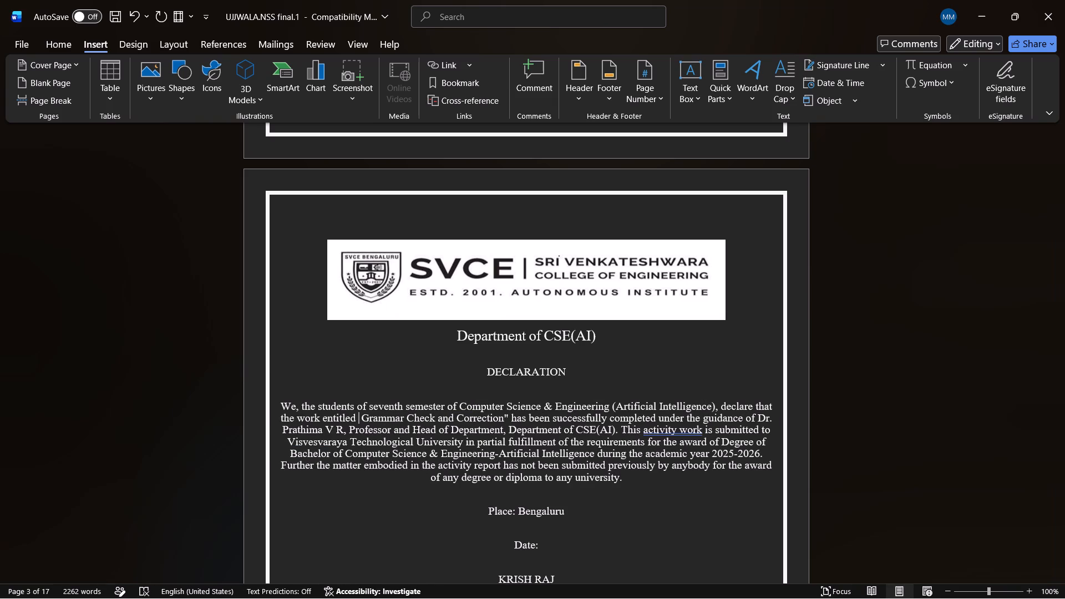
key("ctrl+z")
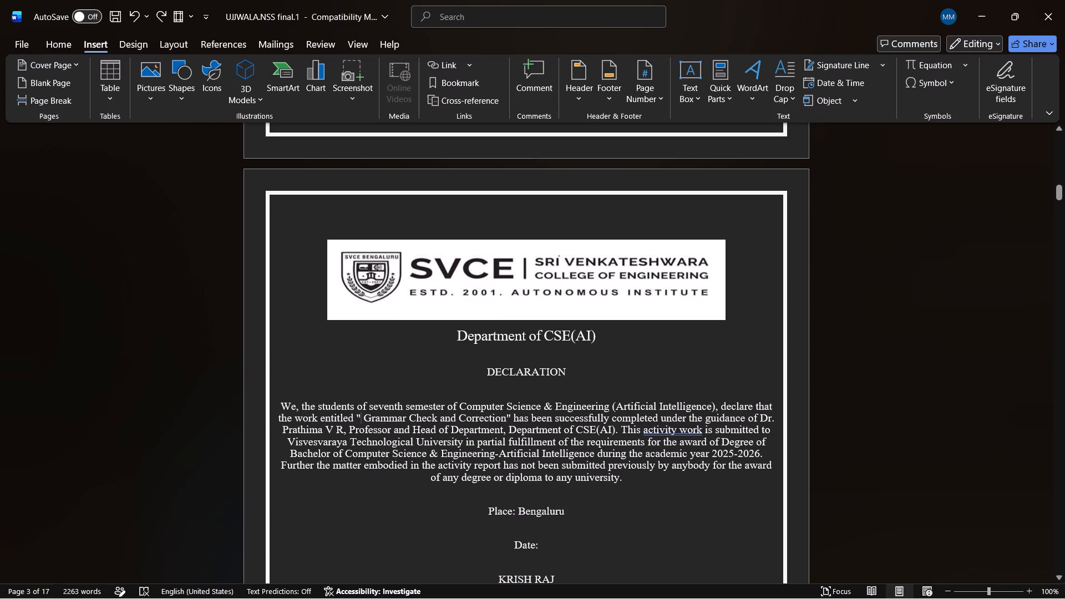
Correct the flagged phrase "activity work" in the declaration paragraph to "activity" using the suggested grammar fix.
left_click(677, 427)
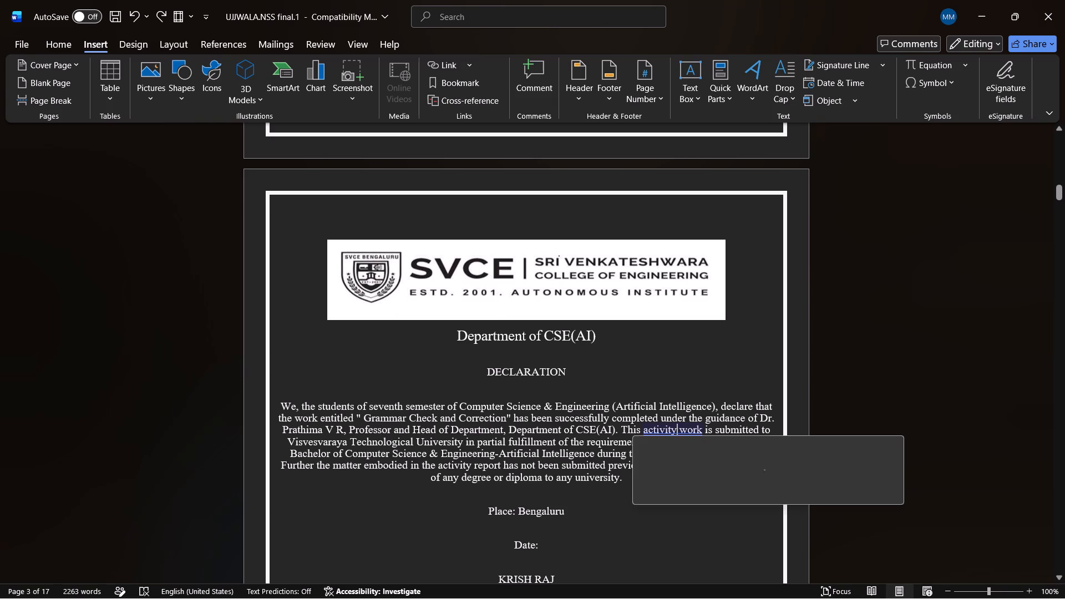
left_click(671, 475)
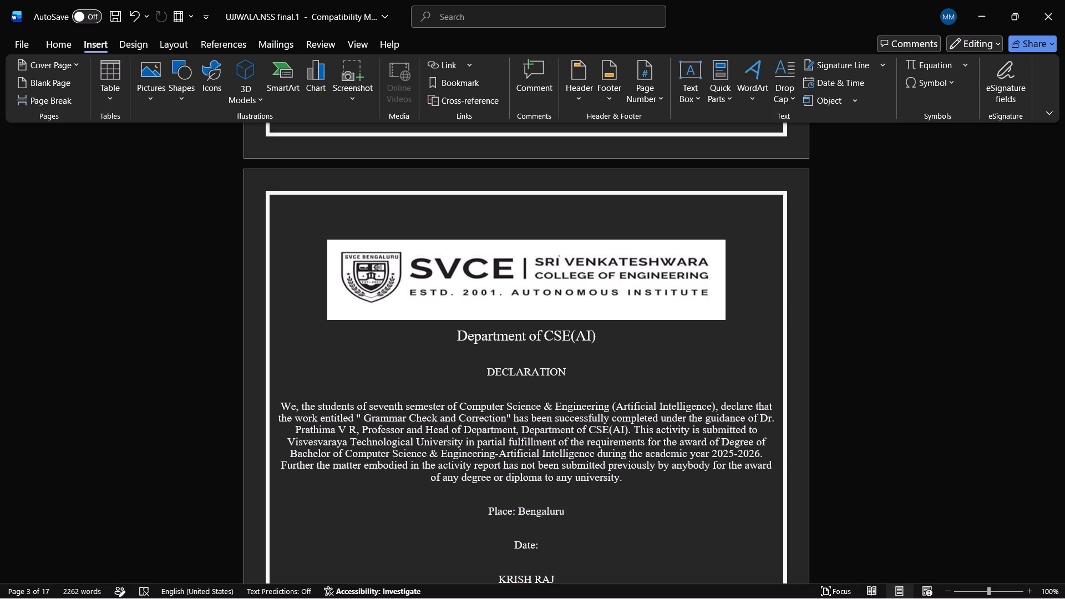
Set the academic year in the declaration paragraph to 2026-2027.
scroll(671, 475, "down", 1)
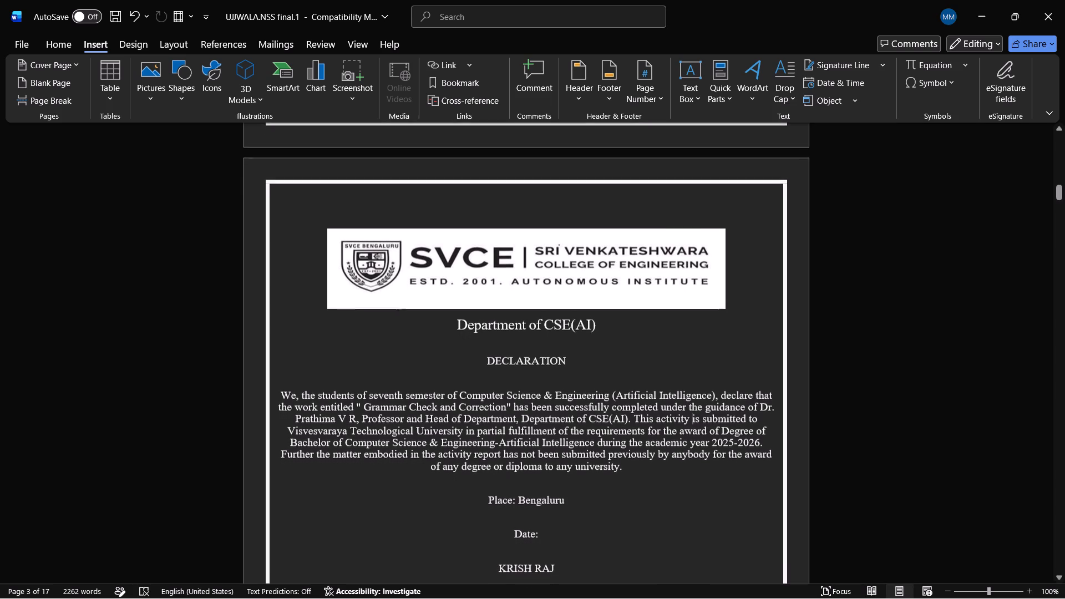
scroll(671, 475, "down", 1)
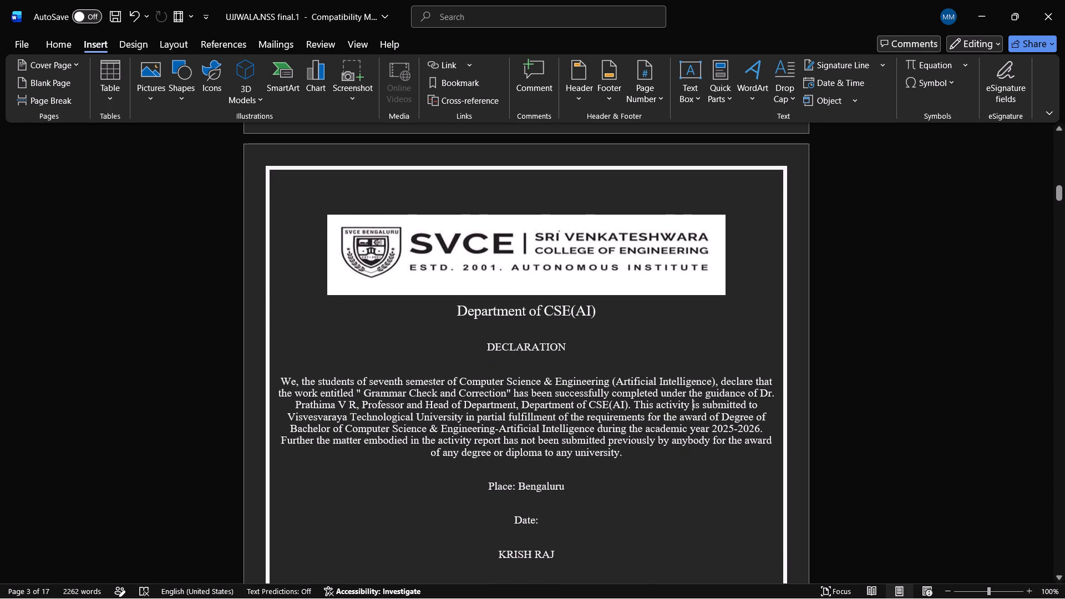
left_click(733, 427)
key("BackSpace")
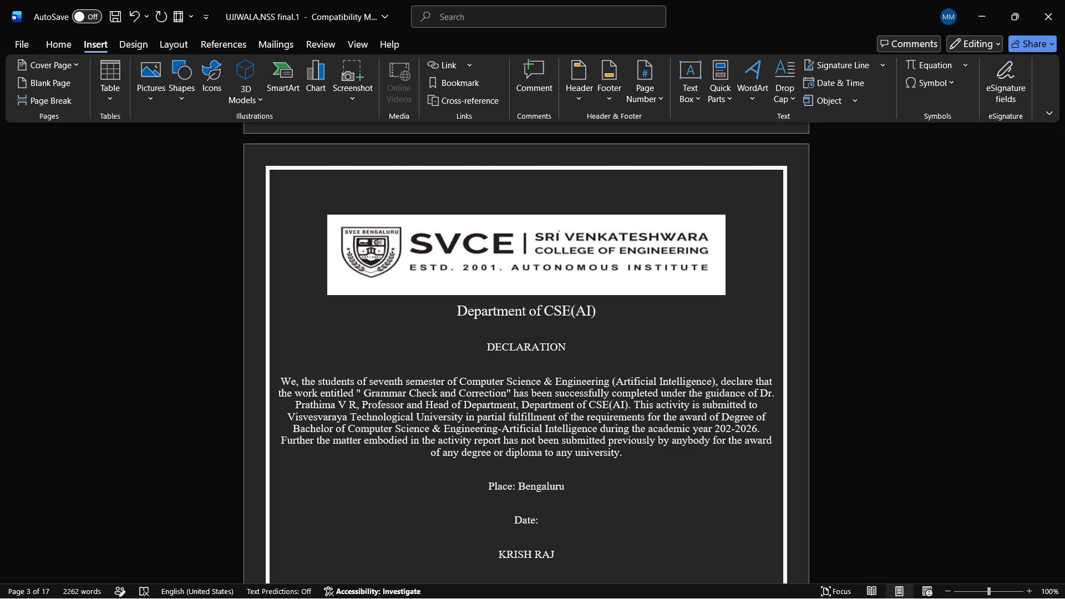
key("6")
key("Right")
key("Right")
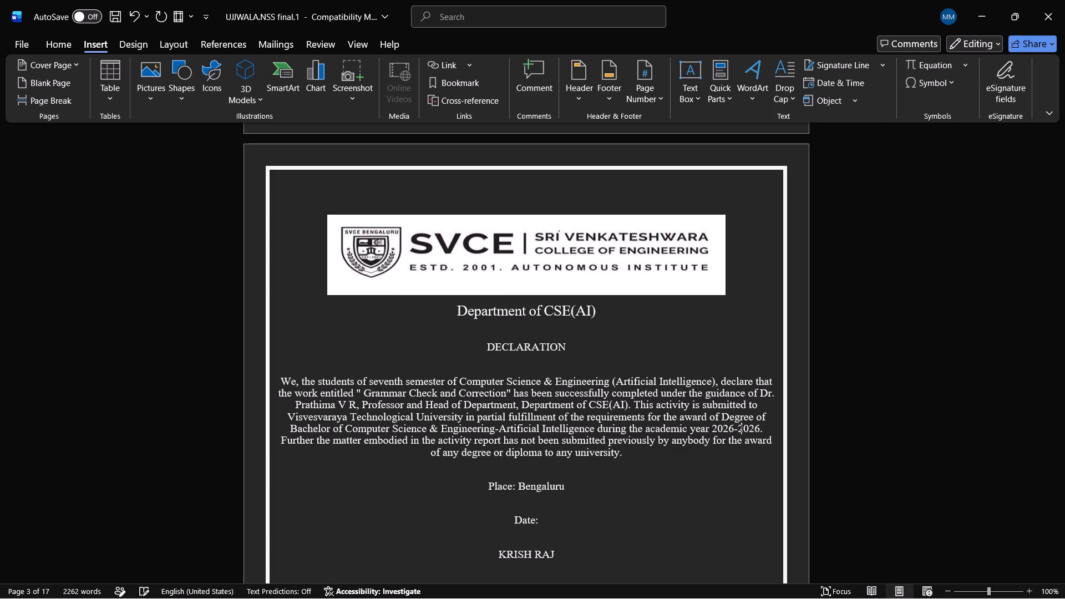
key("Right")
key("Right")
key("Right")
key("Right")
key("Left")
key("BackSpace")
key("7")
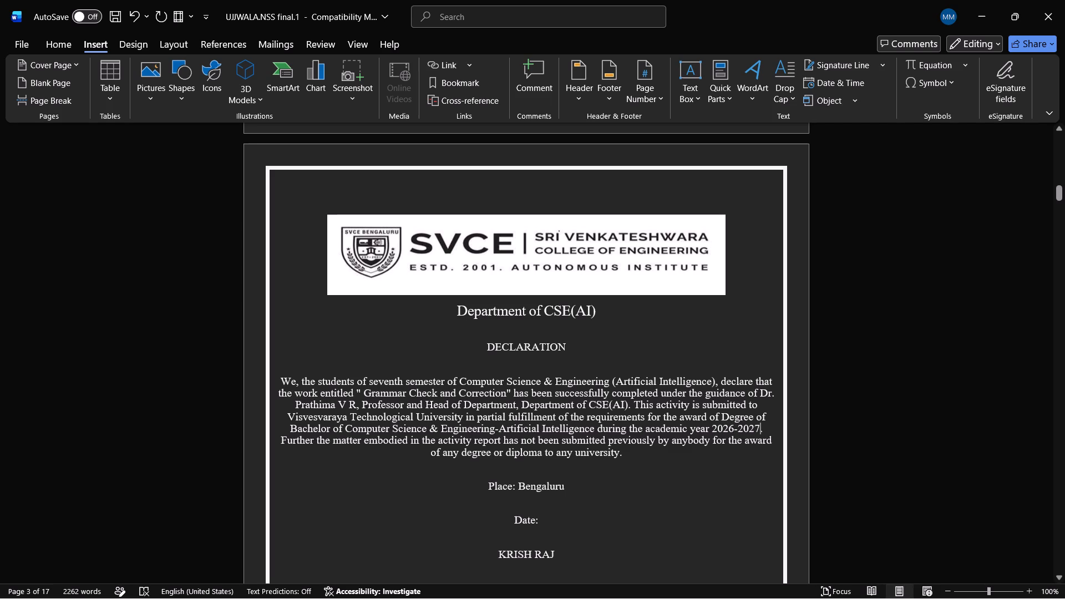
Check the declaration layout in the scanned NLP Project Report in Edge, and left-align the "Place: Bengaluru" and "Date:" lines in Word to match.
scroll(637, 459, "down", 2)
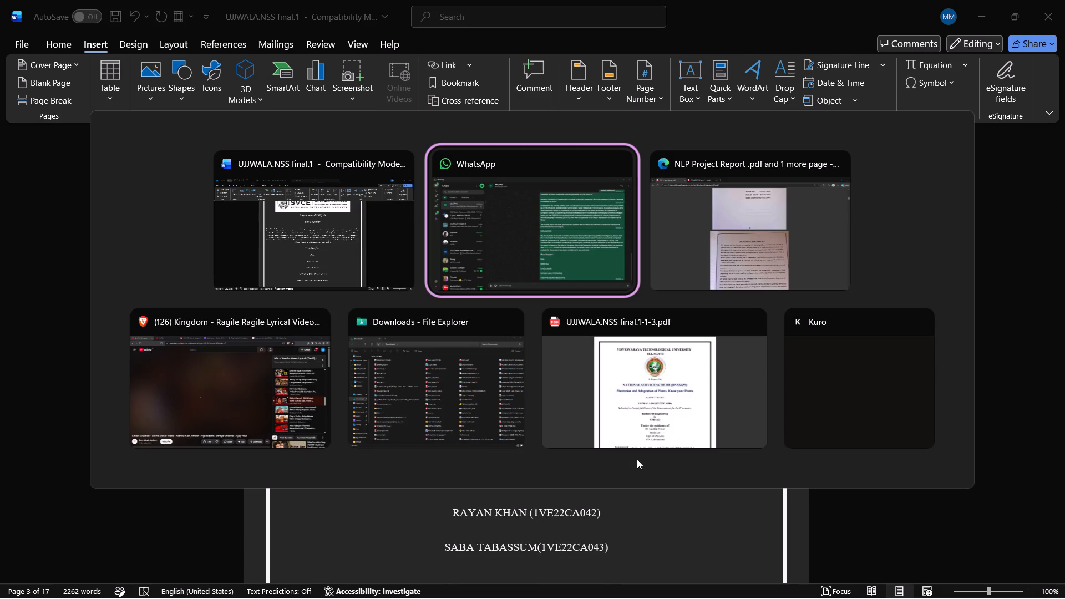
scroll(637, 459, "up", 3)
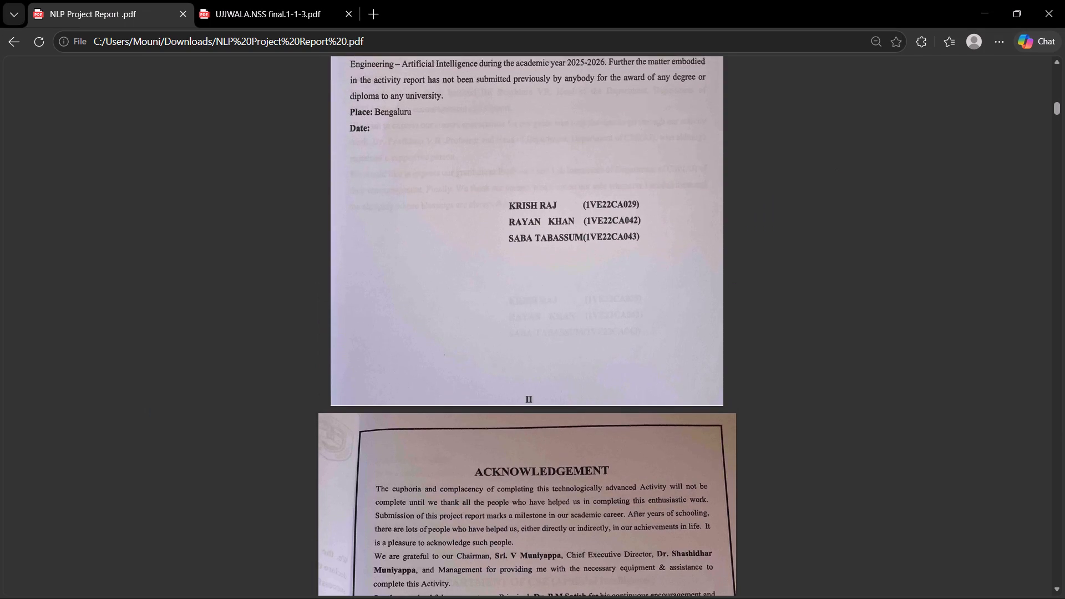
scroll(637, 459, "up", 2)
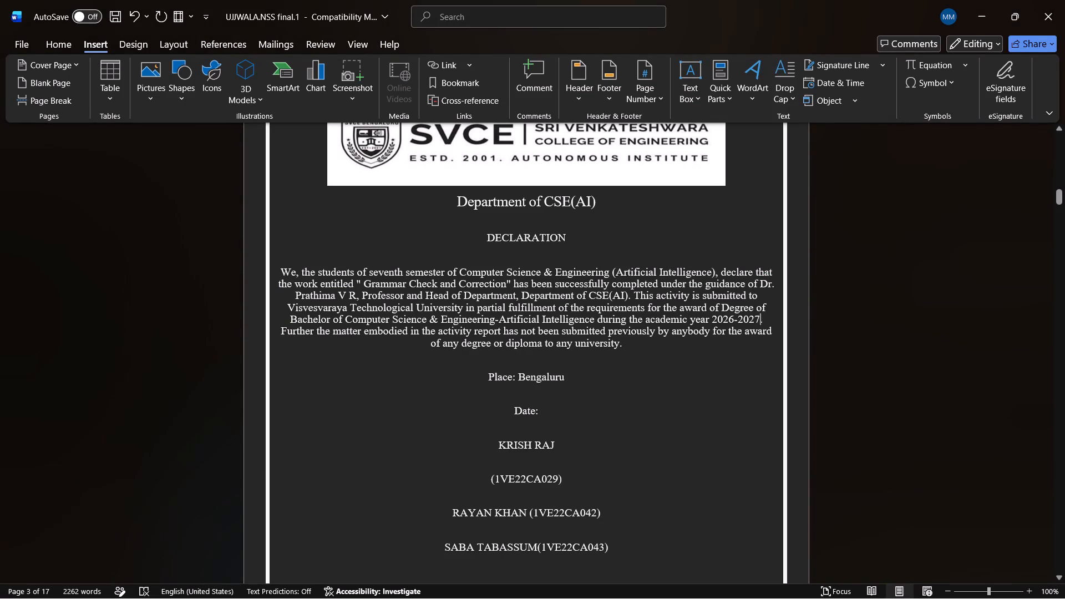
left_click(488, 376)
key("BackSpace")
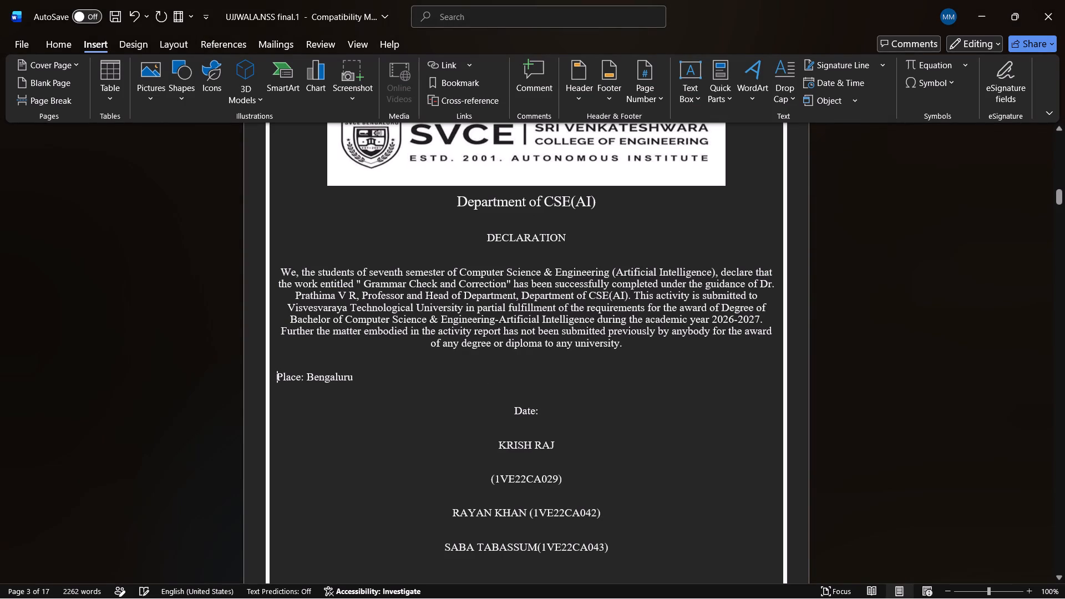
key("Down")
key("Down")
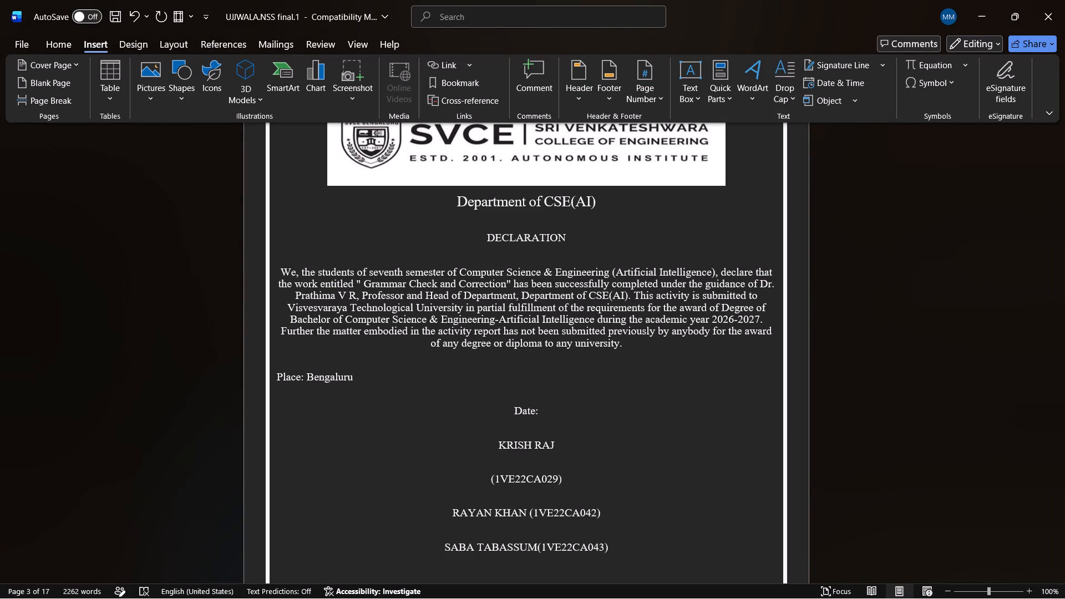
key("BackSpace")
Delete the first student's name and roll number lines beneath "Date:" on the declaration page.
scroll(488, 376, "down", 1)
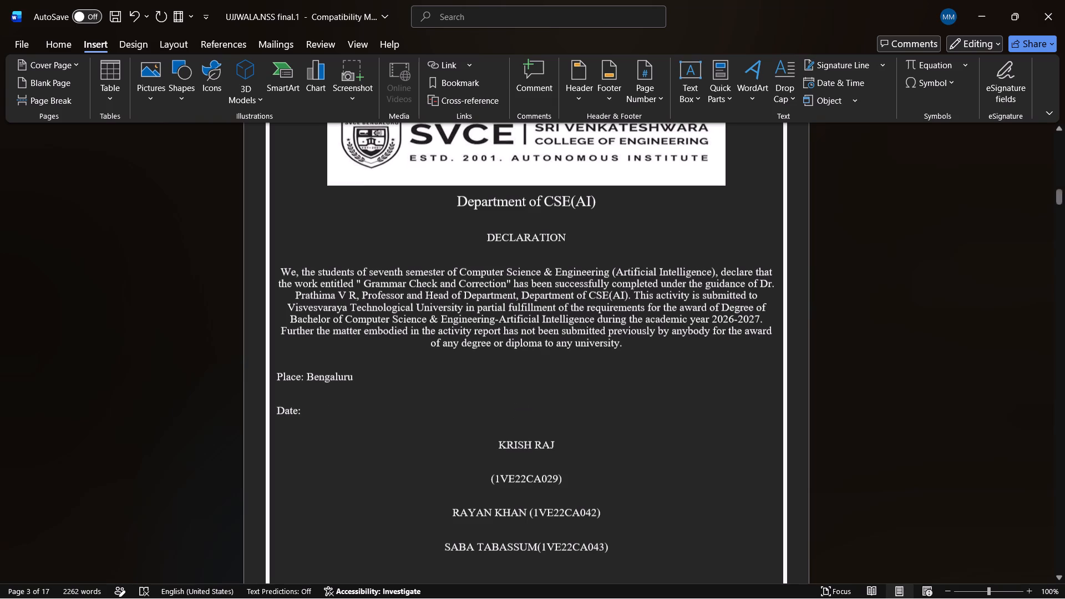
scroll(488, 376, "down", 1)
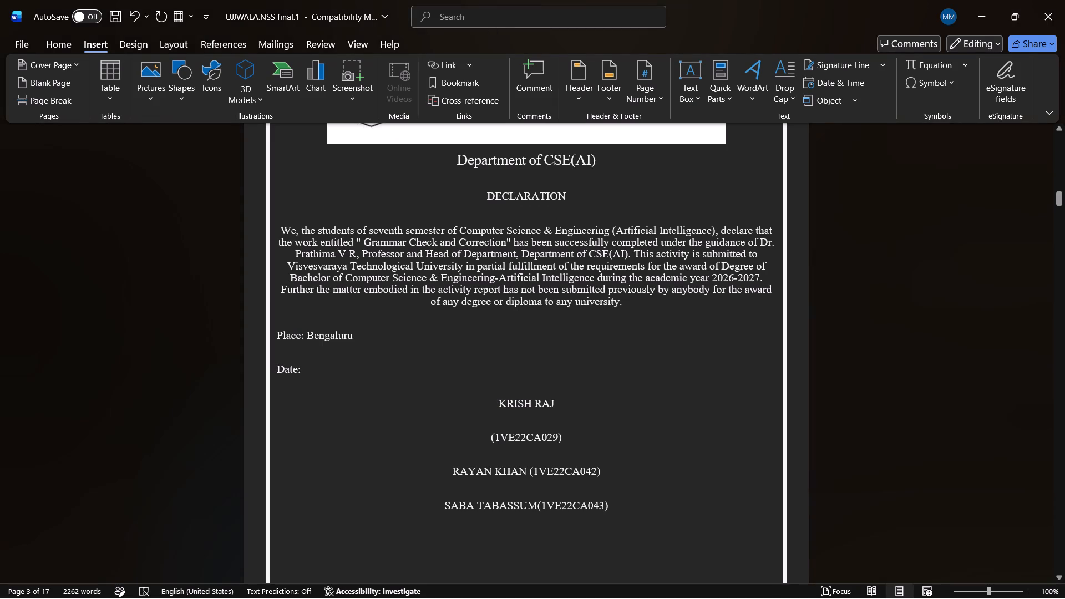
left_click_drag(484, 395, 534, 424)
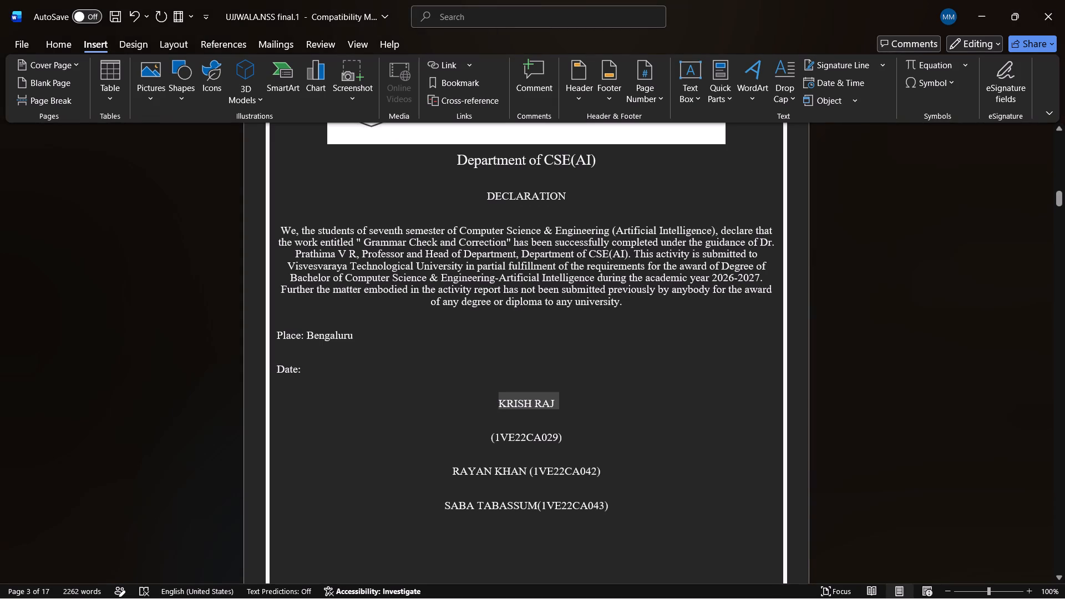
left_click_drag(534, 424, 583, 445)
key("BackSpace")
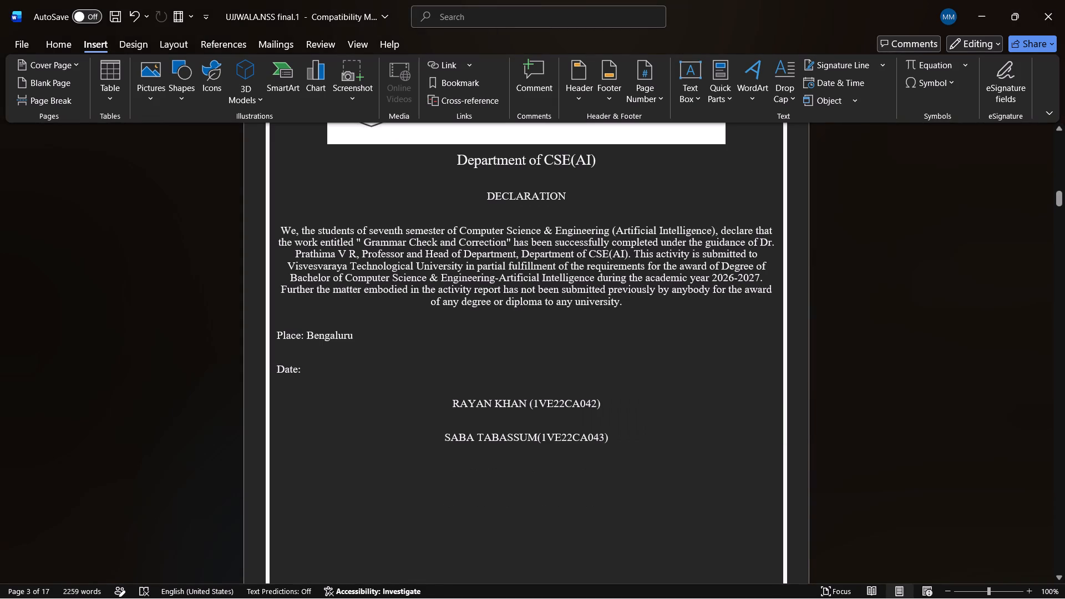
Insert six blank lines above the remaining student names on the declaration page.
key("Return")
key("Return")
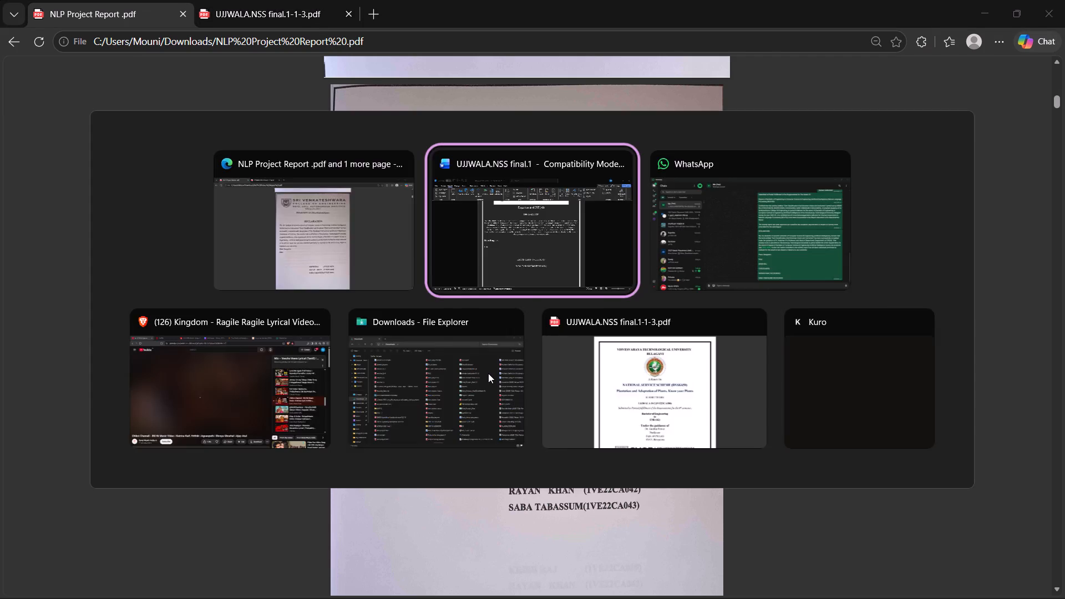
key("Return")
key("Return")
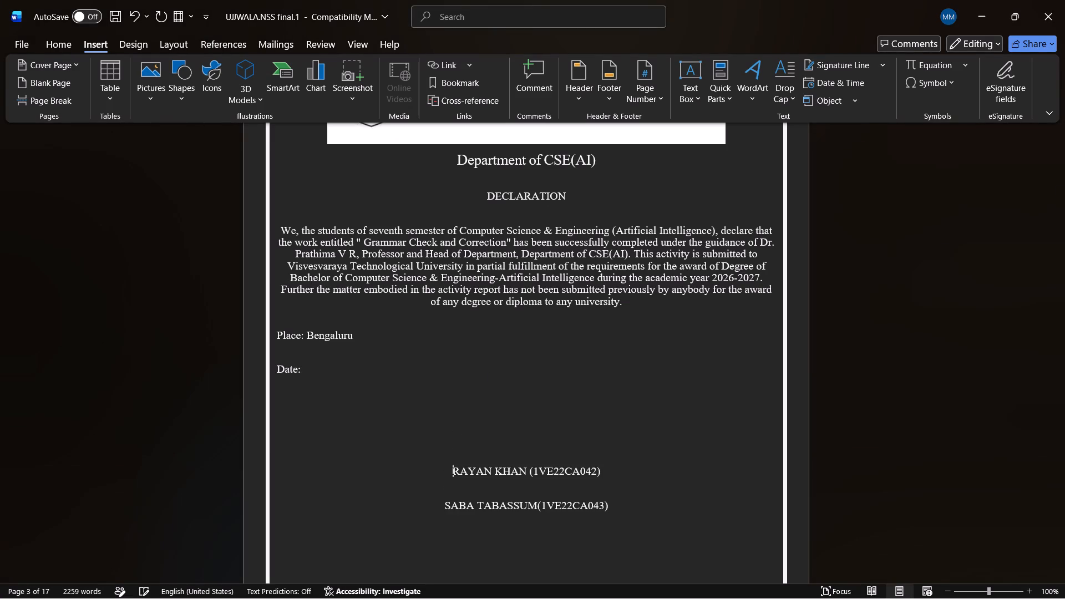
key("Return")
scroll(488, 373, "down", 1)
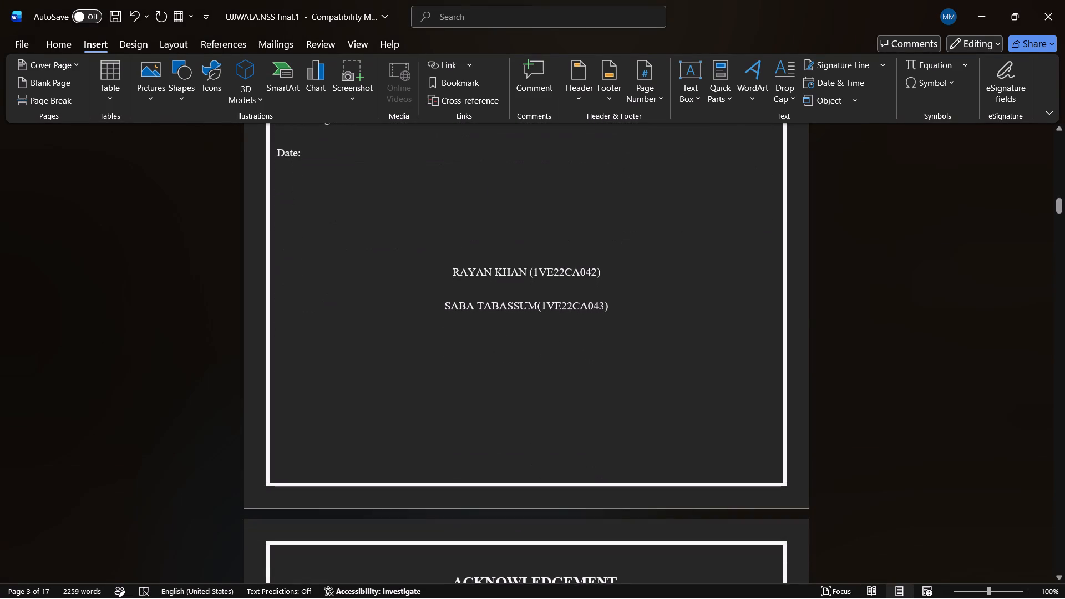
key("Return")
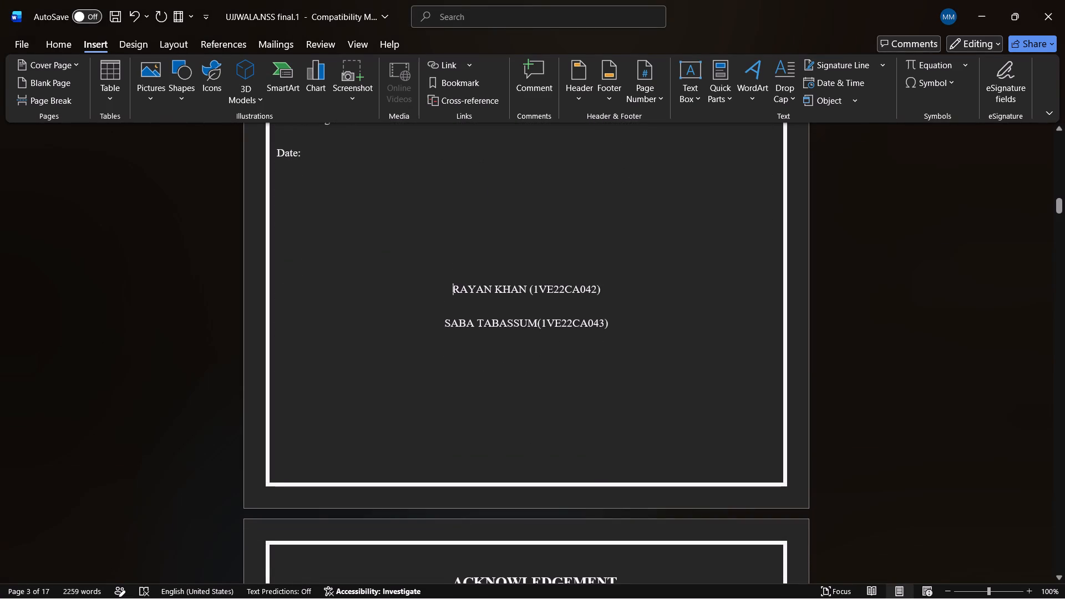
Replace the name in the first remaining student line of the declaration with the report author's name in capitals, before the roll number.
left_click(528, 288)
key("BackSpace")
key("BackSpace")
key("BackSpace")
key("BackSpace")
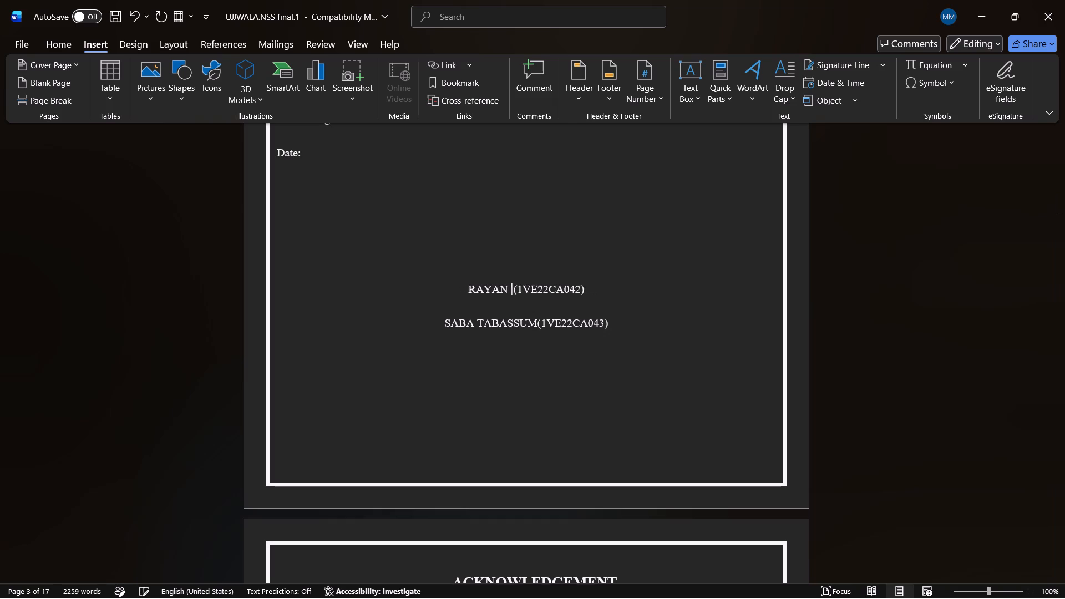
key("BackSpace")
key("BackSpace")
key("BackSpace")
key("BackSpace")
key("BackSpace")
key("BackSpace")
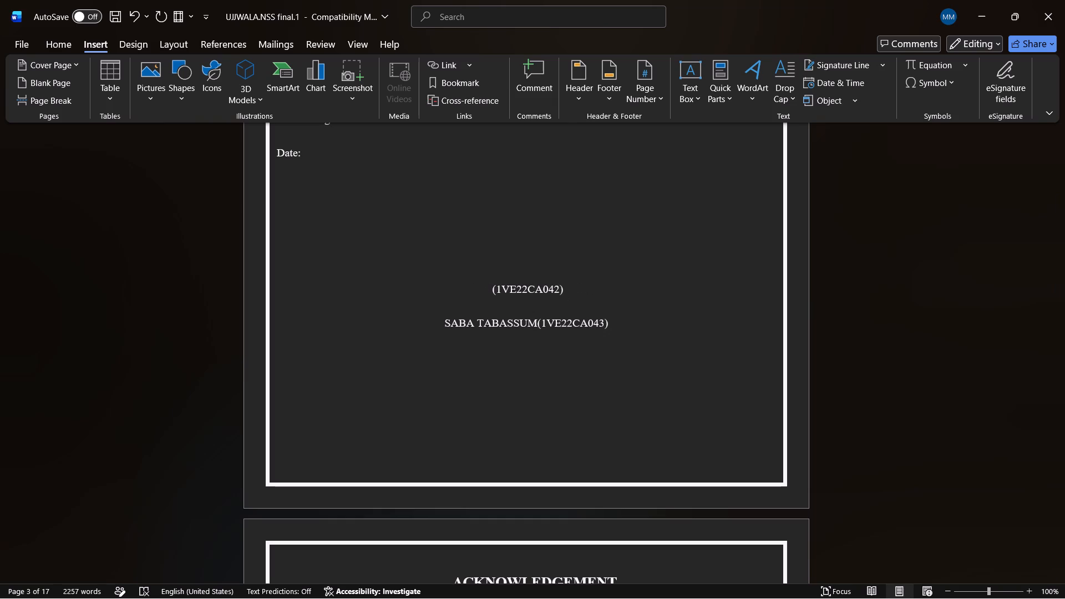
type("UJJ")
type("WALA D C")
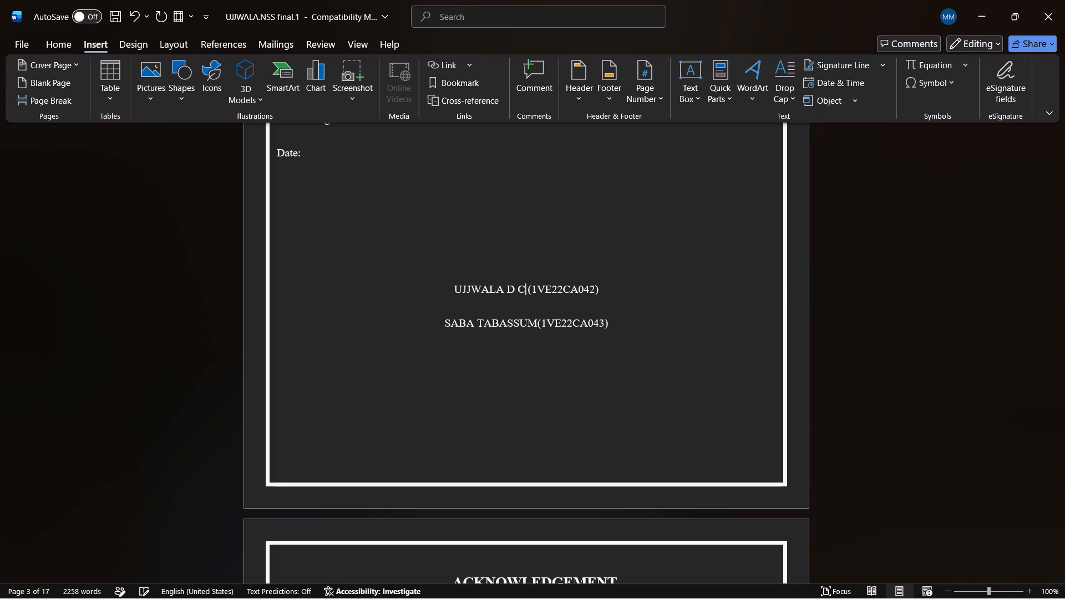
Replace the name in the second student line of the declaration with the co-author's name in capitals, before the roll number.
left_click(538, 321)
key("BackSpace")
key("BackSpace")
key("BackSpace")
key("BackSpace")
key("BackSpace")
key("BackSpace")
key("BackSpace")
key("BackSpace")
key("BackSpace")
key("BackSpace")
key("BackSpace")
key("BackSpace")
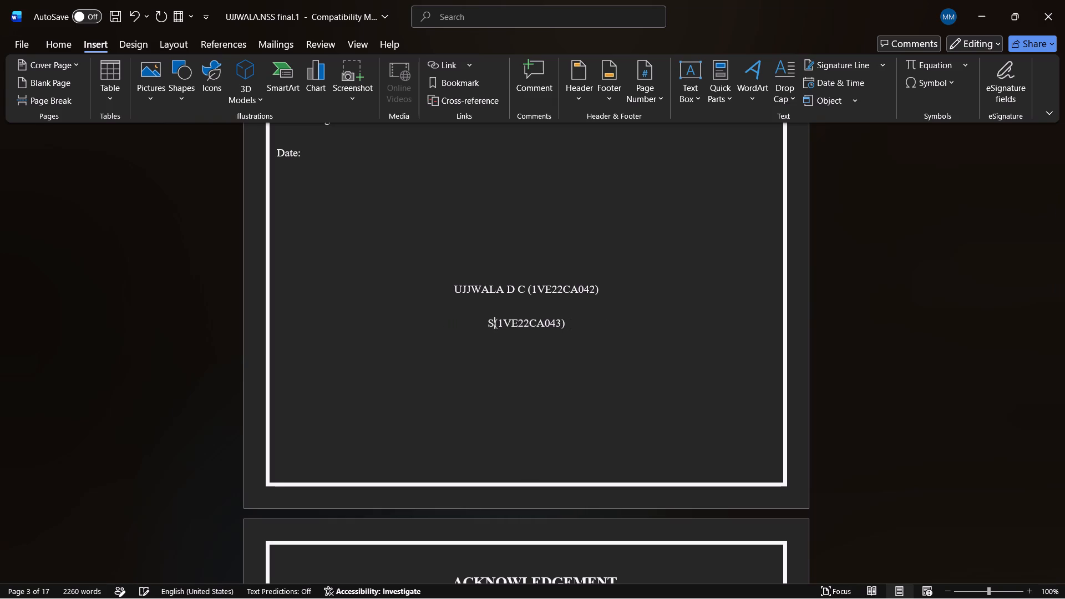
key("BackSpace")
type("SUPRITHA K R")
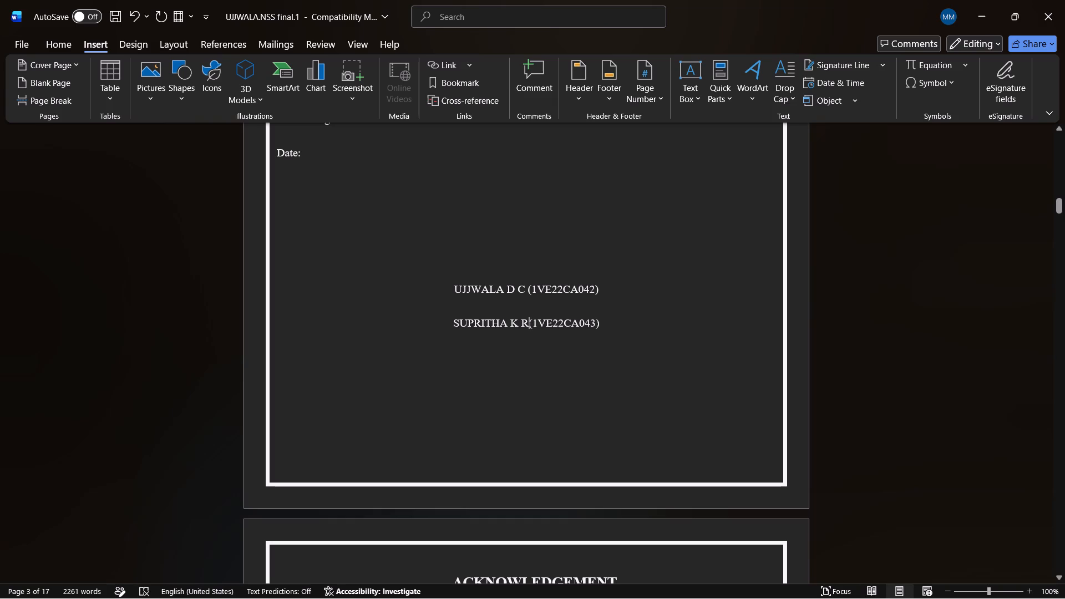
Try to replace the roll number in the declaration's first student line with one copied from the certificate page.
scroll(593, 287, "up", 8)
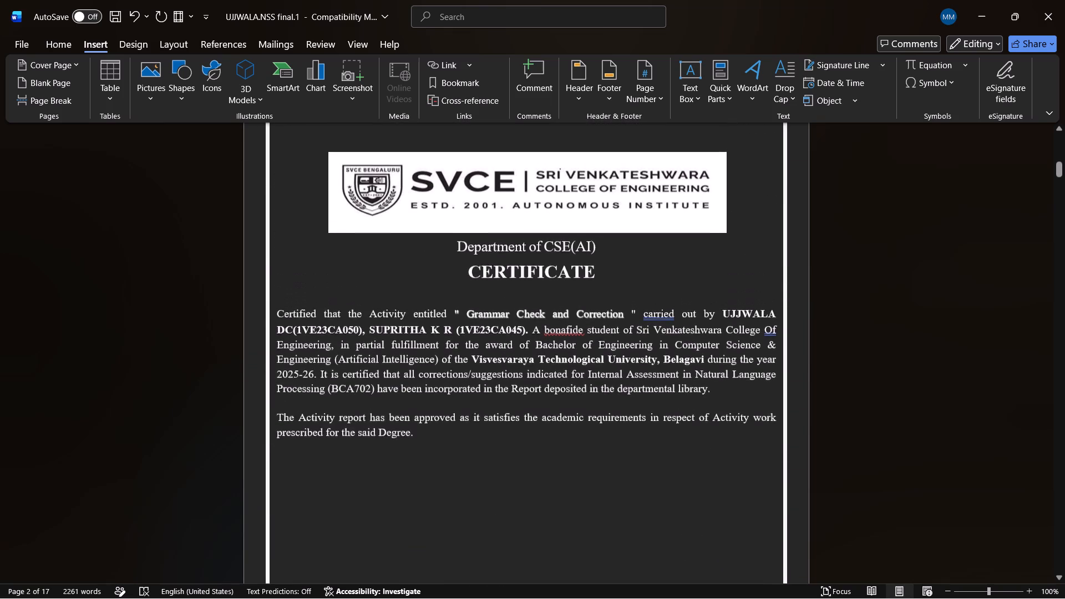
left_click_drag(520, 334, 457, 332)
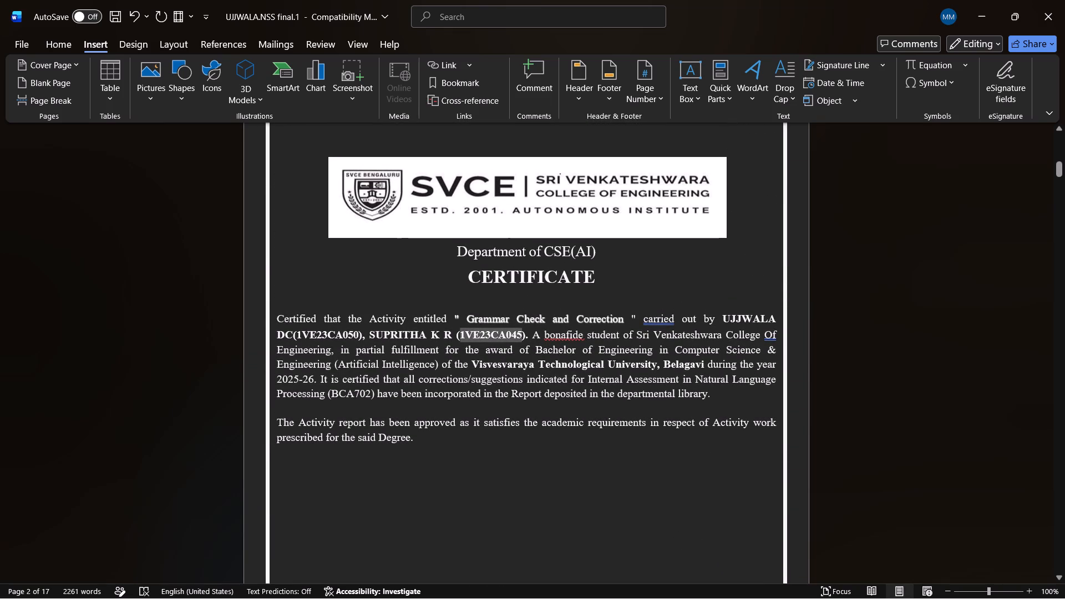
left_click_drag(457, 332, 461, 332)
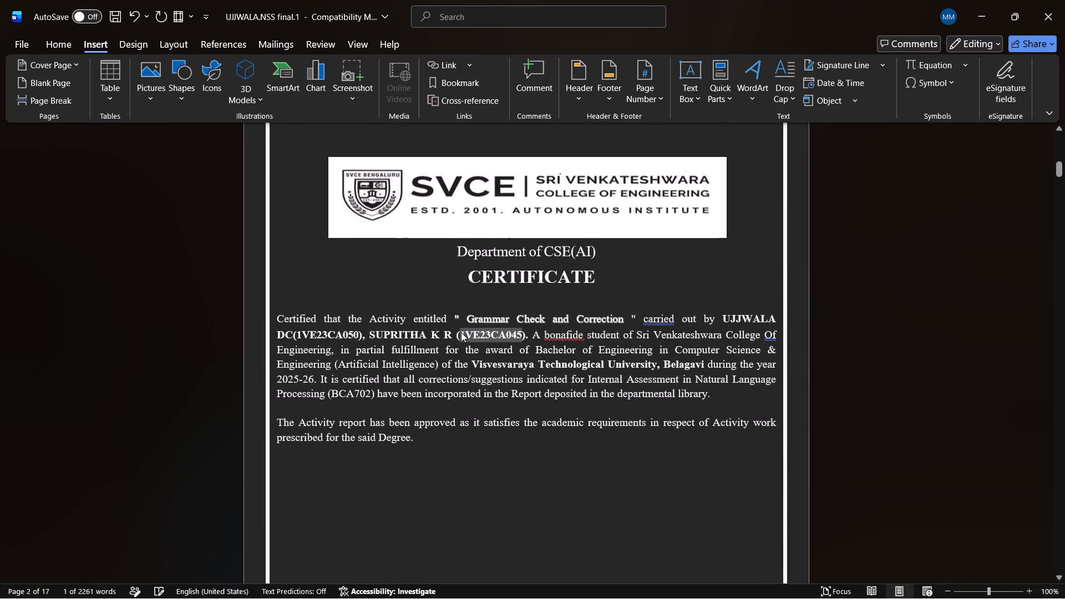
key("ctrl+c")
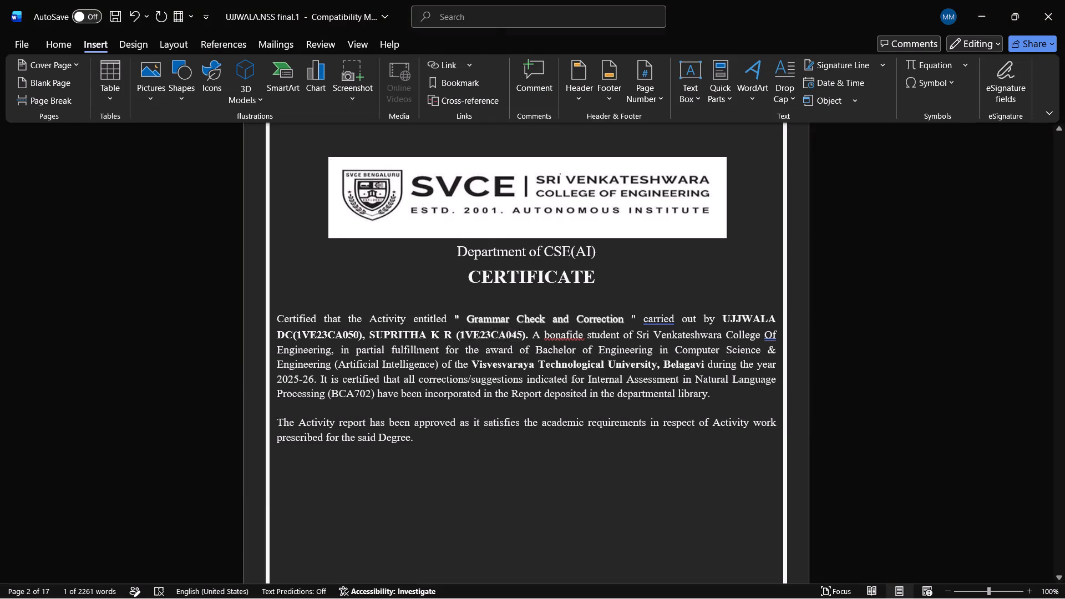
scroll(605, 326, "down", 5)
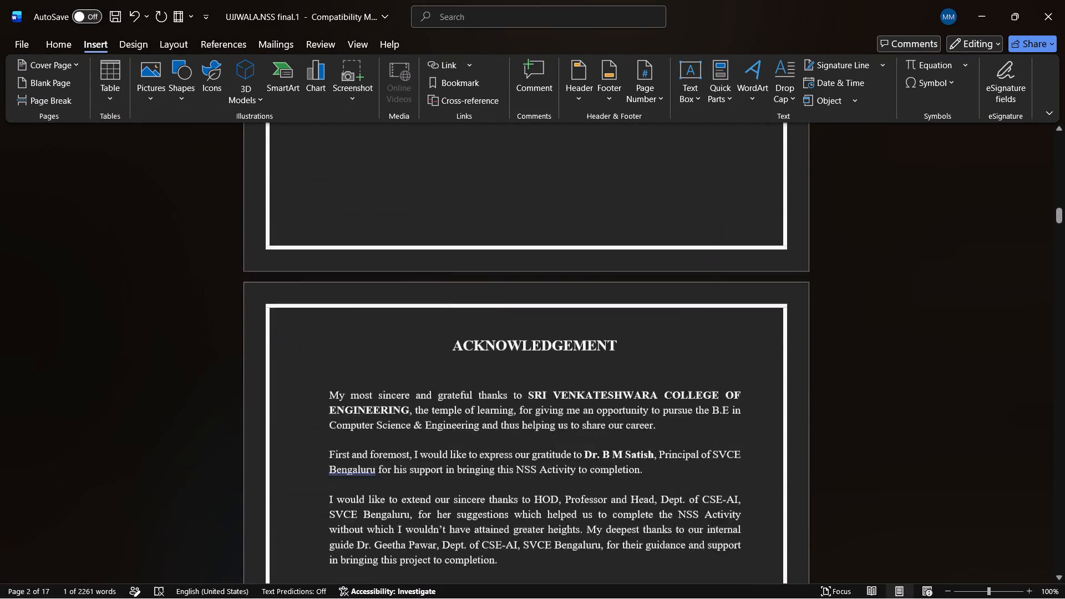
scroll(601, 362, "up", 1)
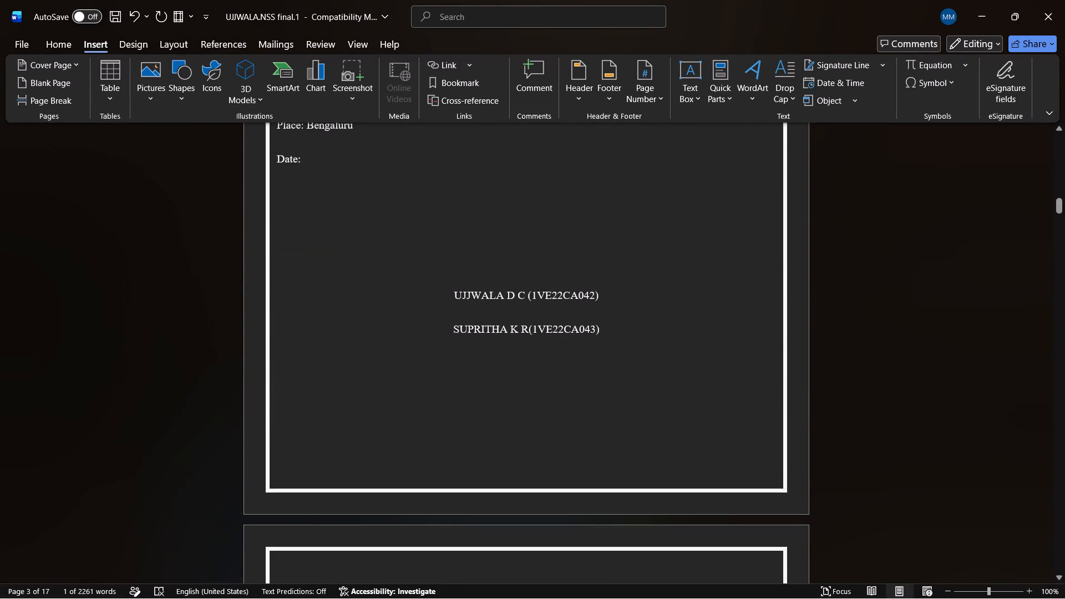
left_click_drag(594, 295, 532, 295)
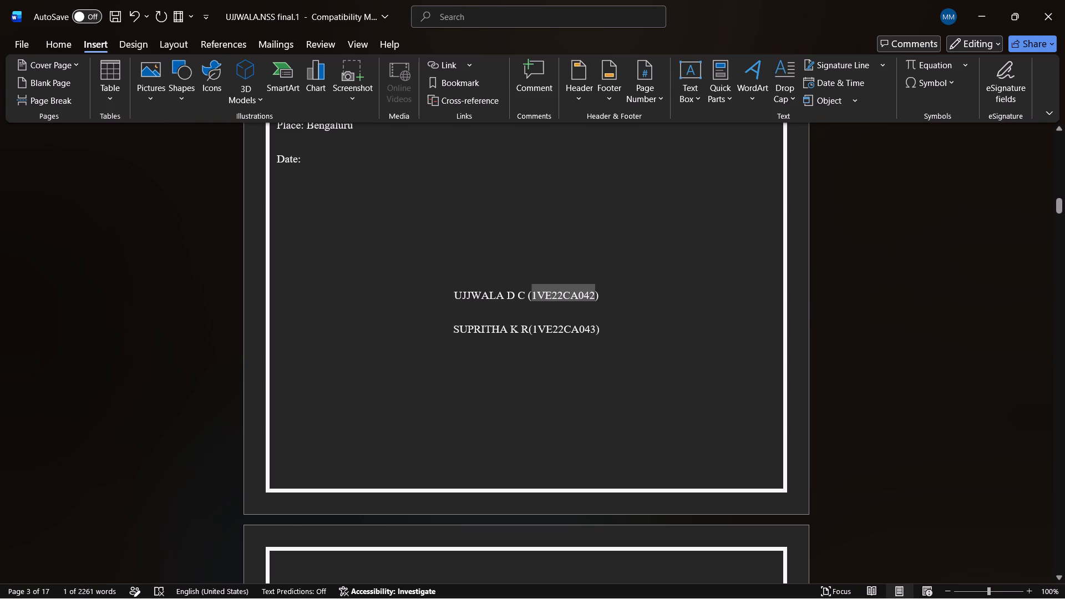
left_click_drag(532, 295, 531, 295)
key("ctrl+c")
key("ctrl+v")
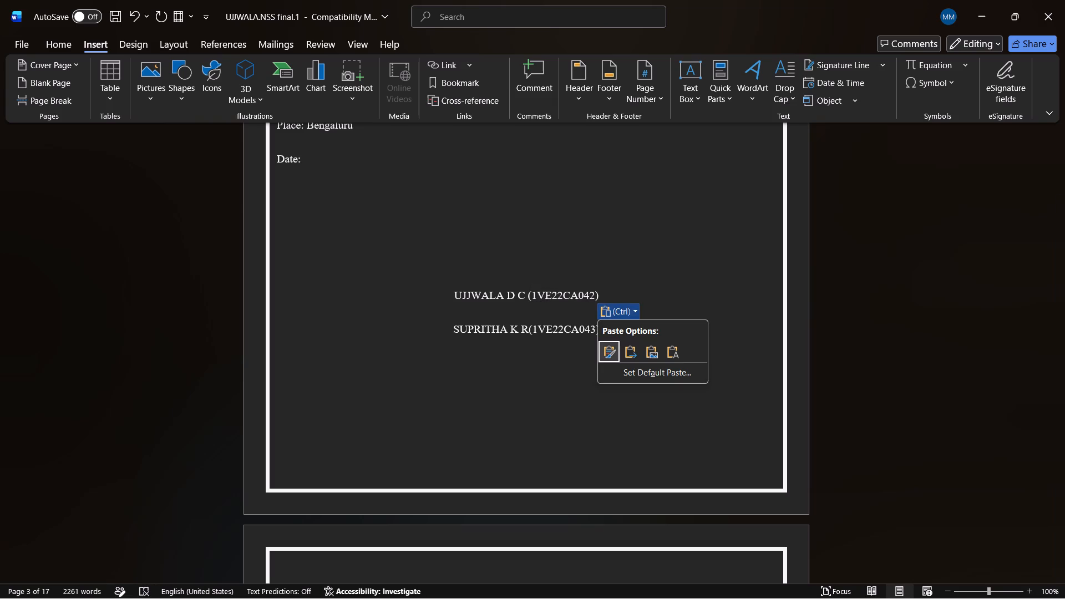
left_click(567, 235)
Replace the declaration's first roll number with the co-author's copied from the certificate, and edit its final digits to the report author's number.
scroll(567, 235, "up", 7)
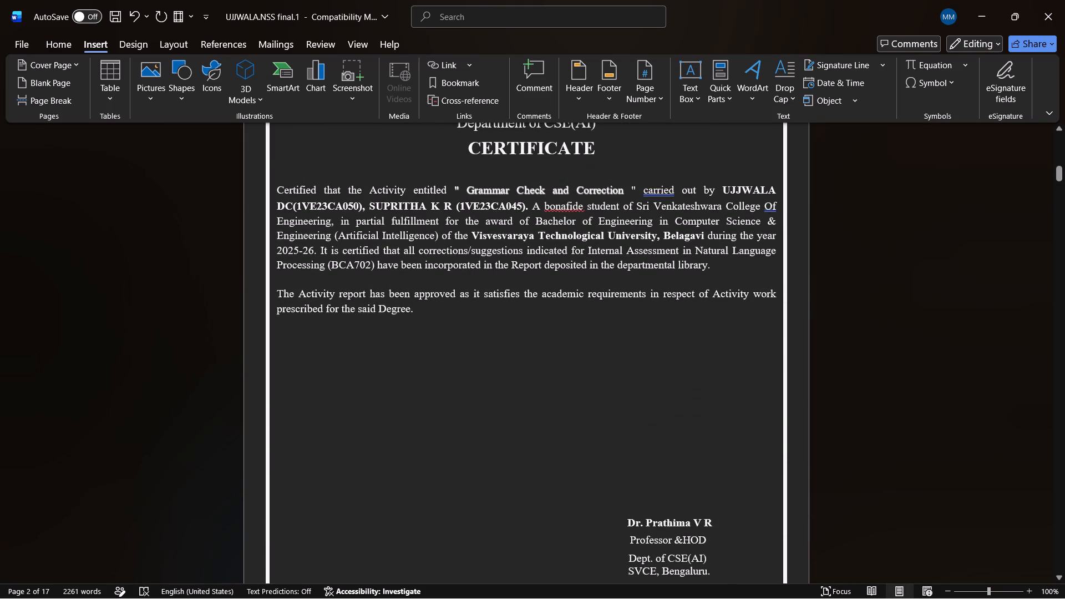
left_click_drag(521, 206, 460, 206)
key("ctrl+c")
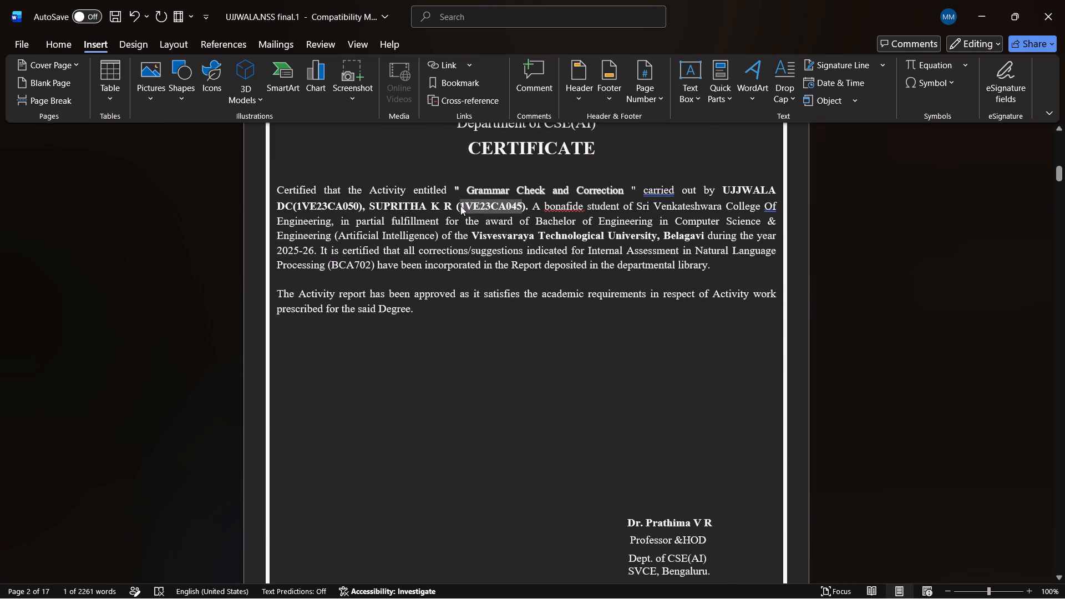
scroll(460, 206, "down", 3)
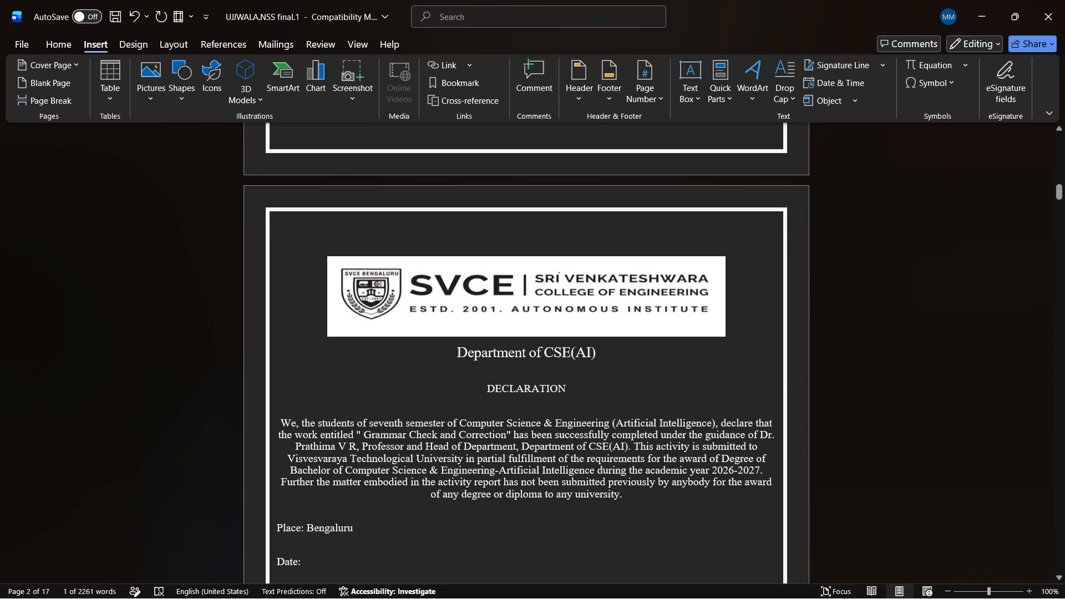
scroll(460, 206, "down", 3)
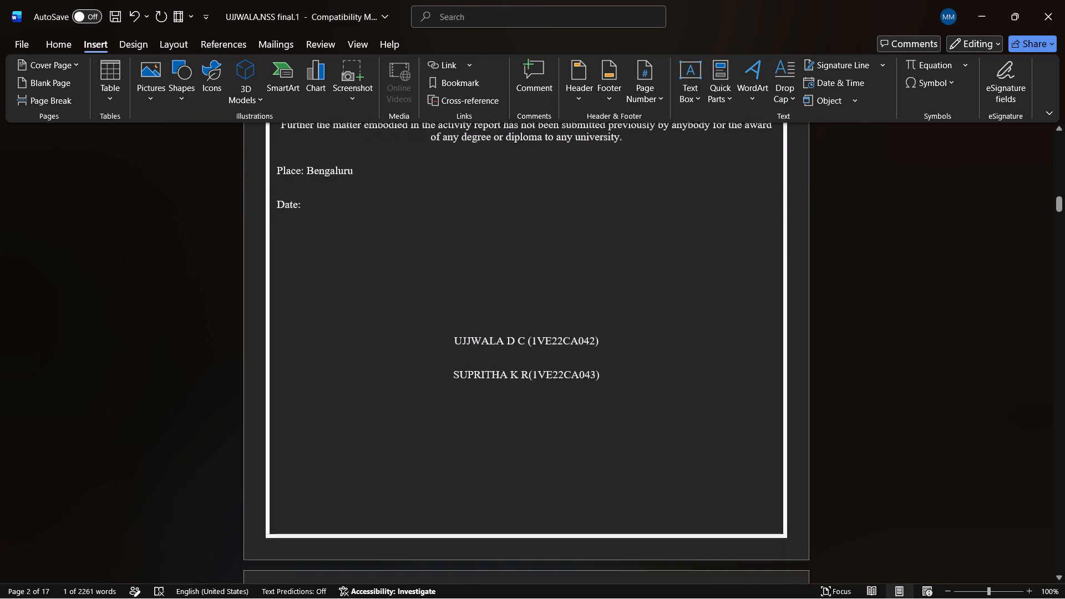
scroll(460, 206, "down", 1)
left_click_drag(594, 205, 545, 201)
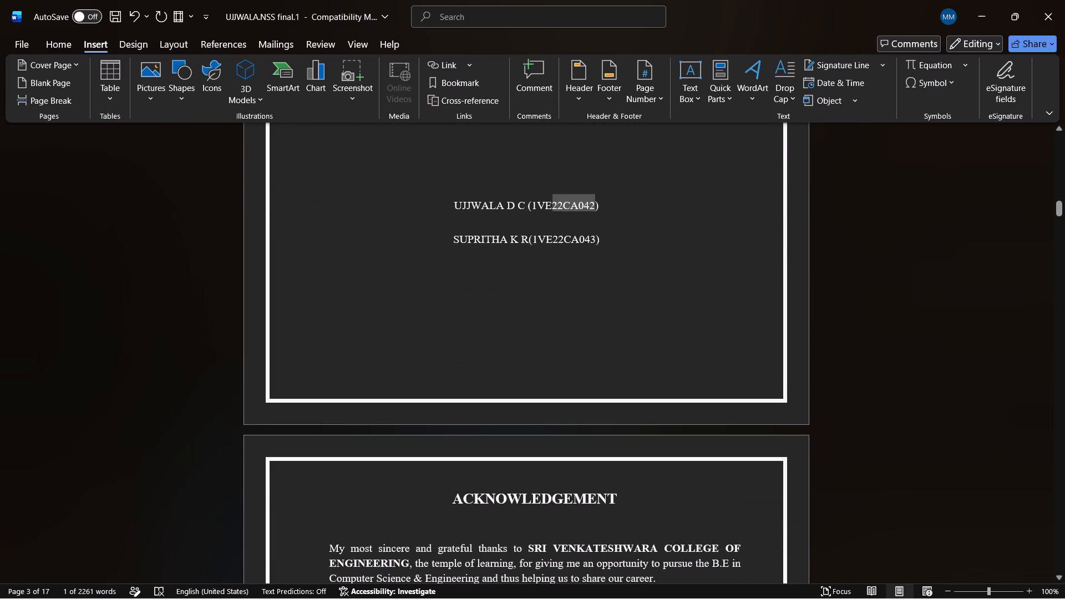
left_click_drag(545, 201, 532, 202)
key("BackSpace")
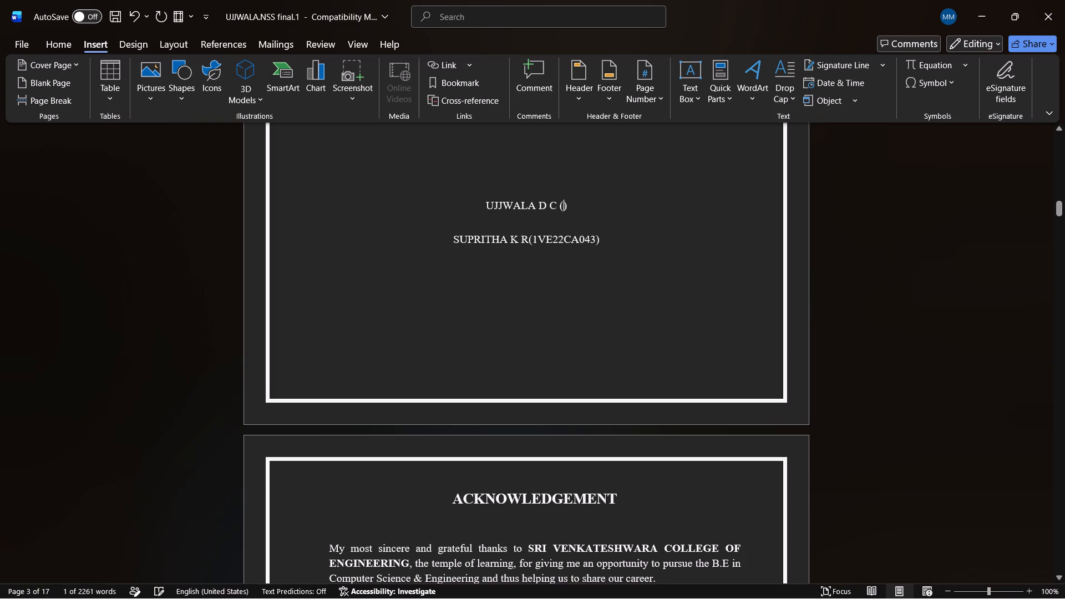
key("ctrl+v")
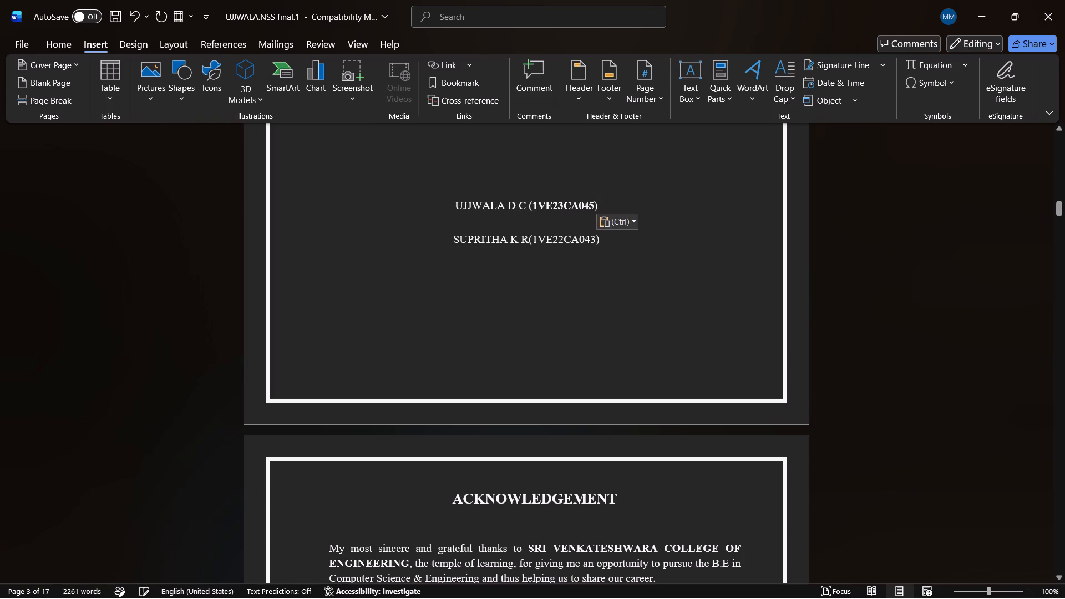
key("Left")
key("BackSpace")
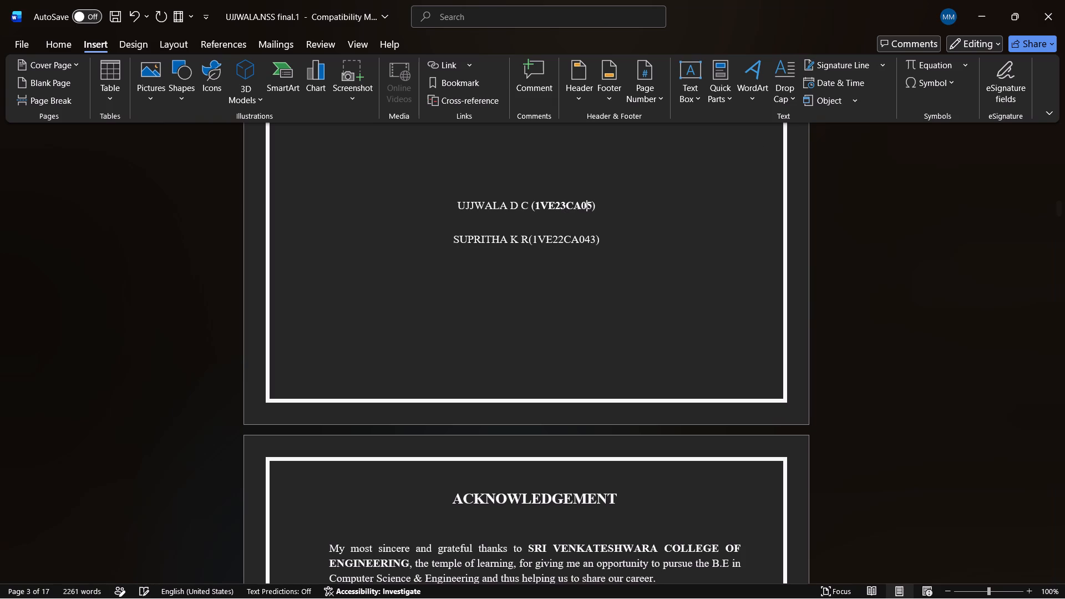
key("Right")
key("0")
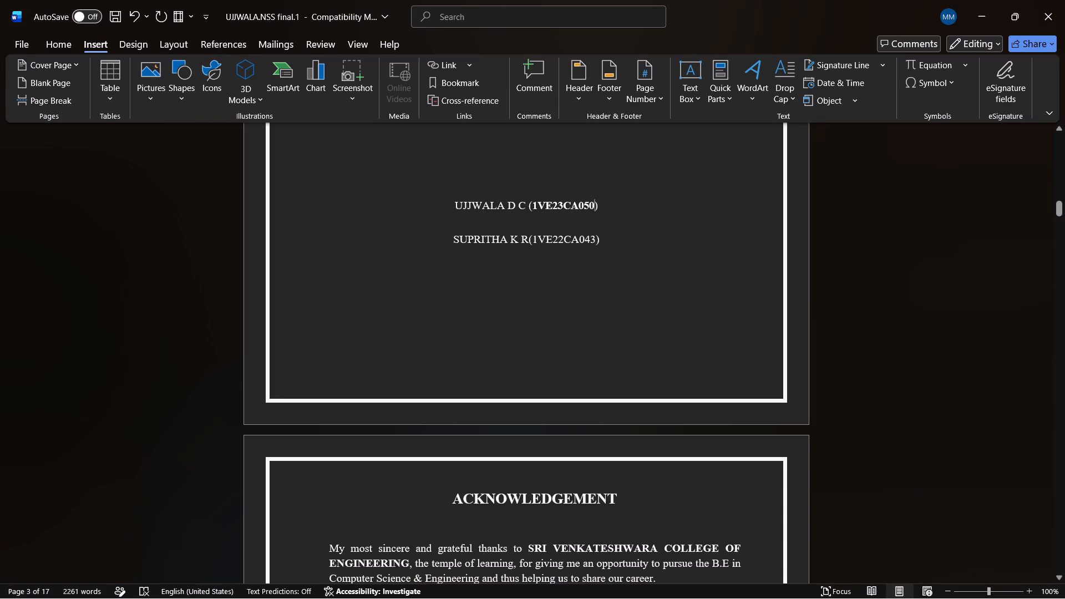
Replace the roll number in the declaration's second student line with the co-author's roll number copied from the certificate.
left_click_drag(596, 238, 535, 240)
key("ctrl+v")
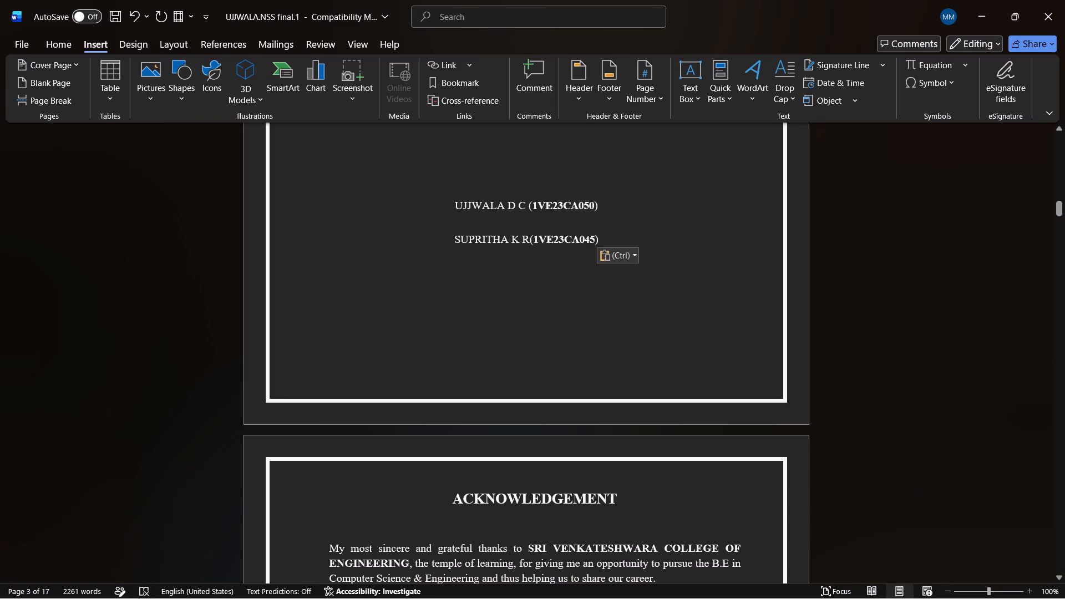
left_click(524, 296)
Make both student names on the declaration page bold.
left_click_drag(530, 238, 474, 235)
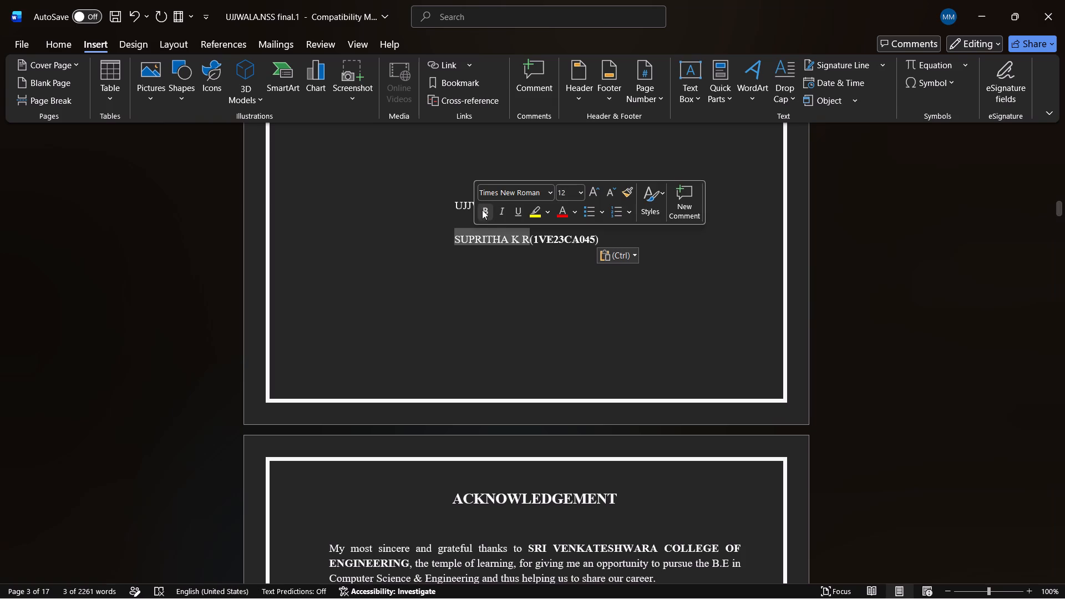
left_click(481, 206)
left_click(505, 308)
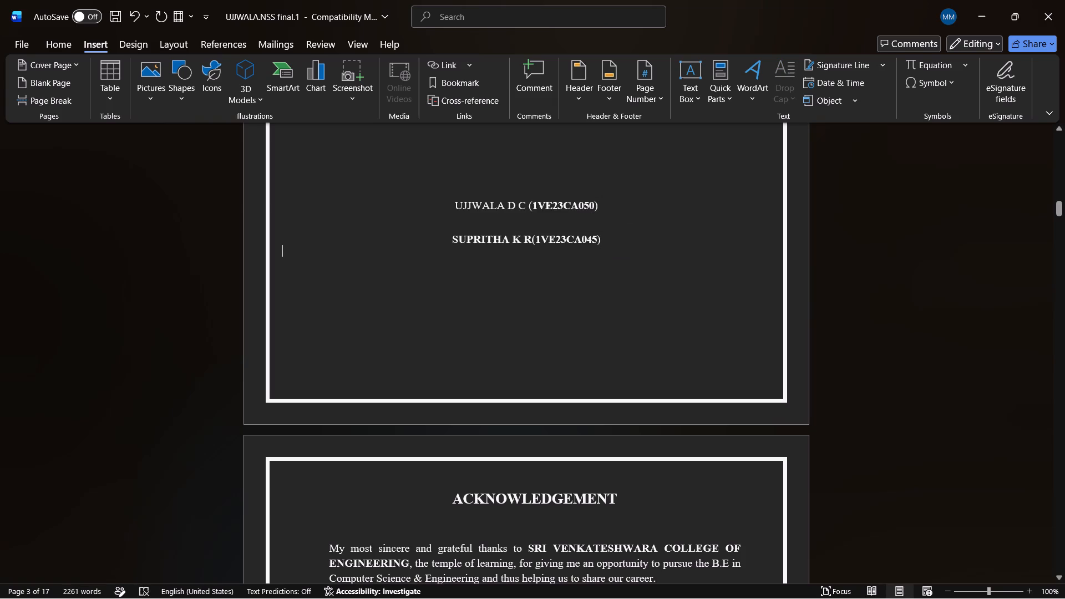
left_click_drag(525, 205, 464, 196)
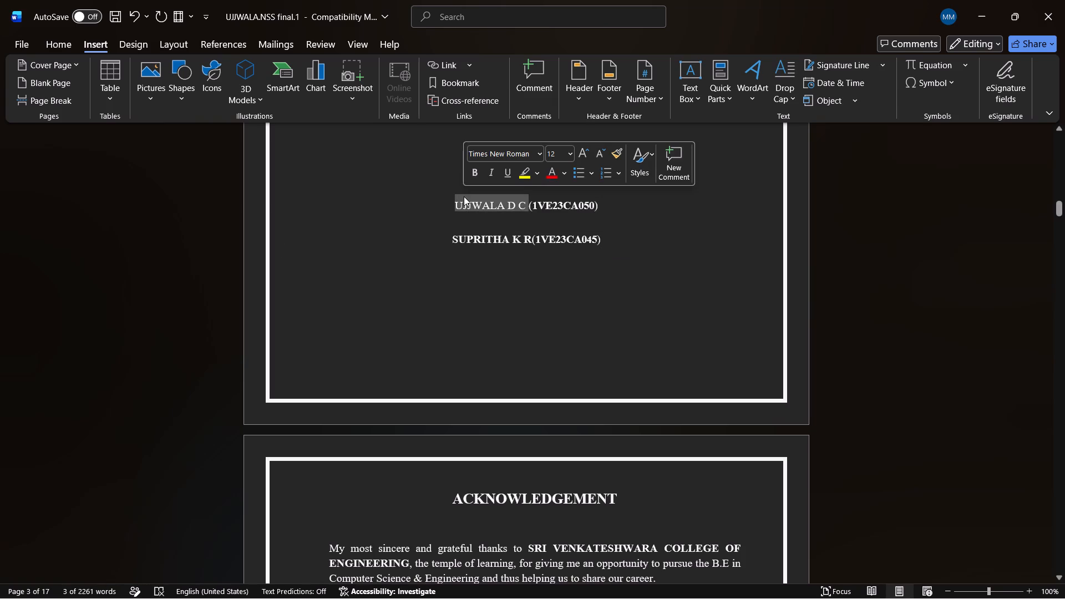
left_click(475, 170)
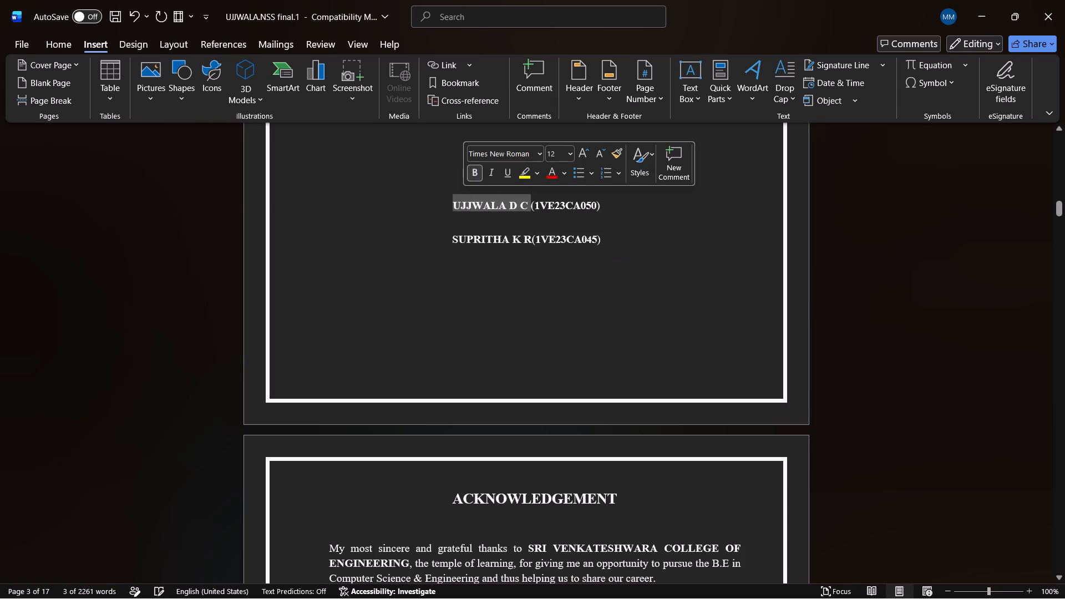
left_click(430, 182)
Shift both student lines on the declaration page rightward with tab spacing, roughly lining up their starts.
left_click(430, 200)
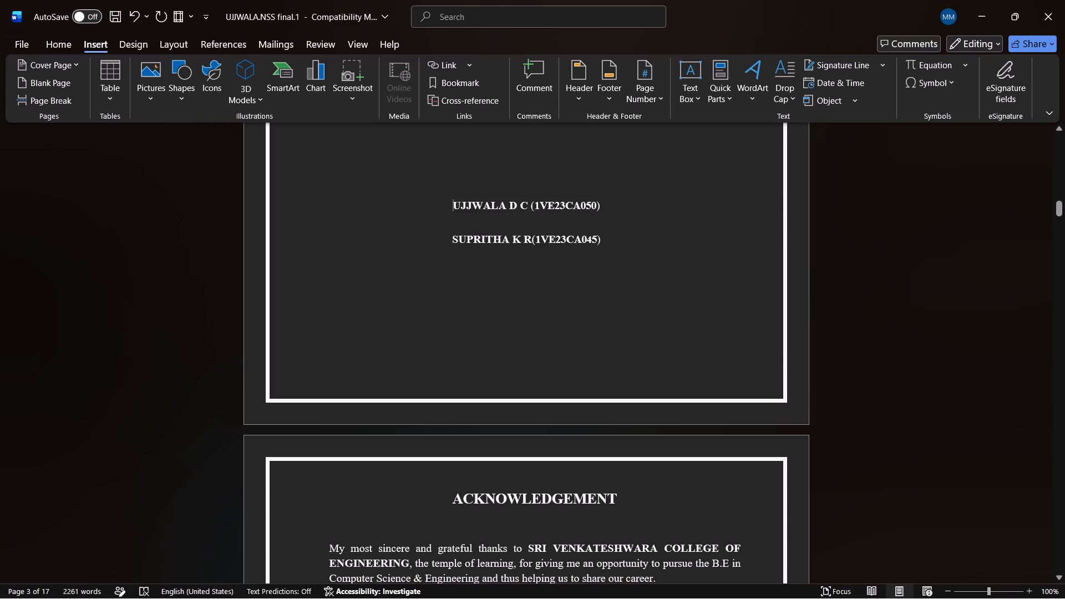
key("Tab")
key("Tab")
key("Tab")
key("Tab")
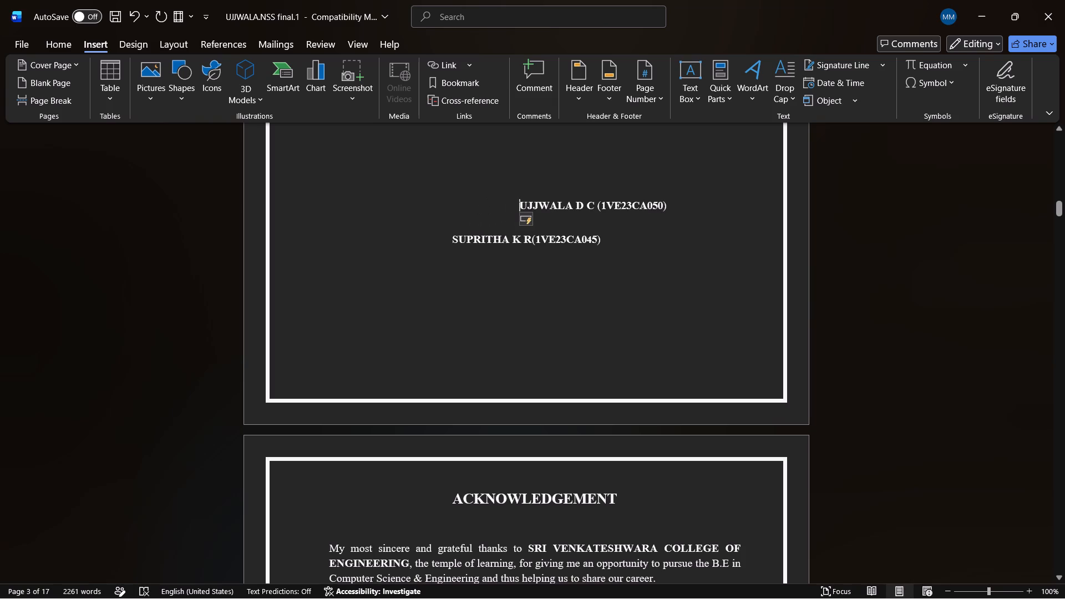
key("BackSpace")
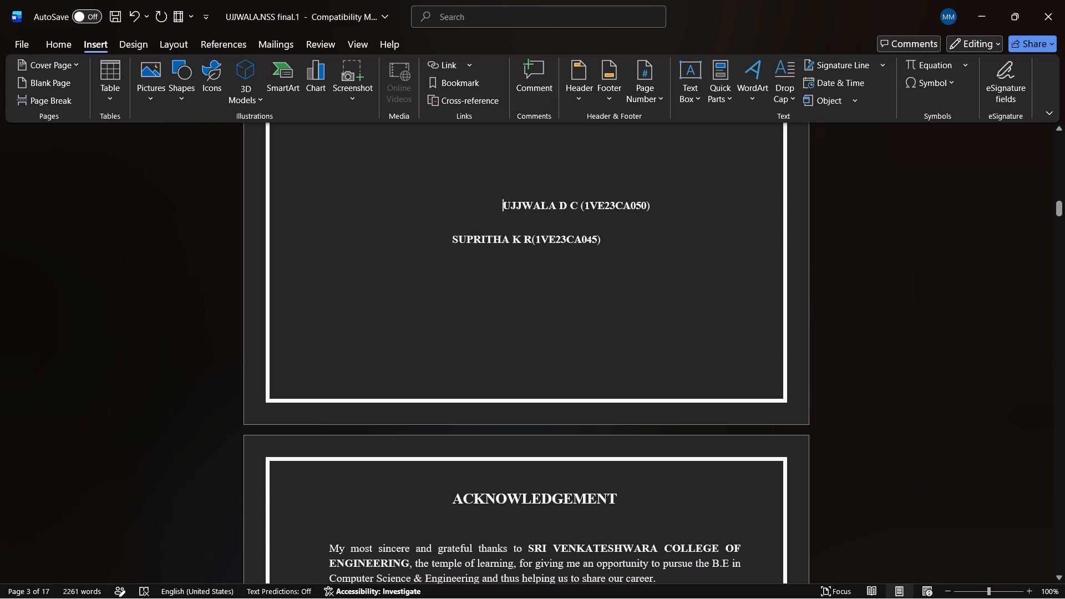
left_click(450, 238)
left_click(450, 238)
key("Tab")
key("Tab")
key("Tab")
key("Tab")
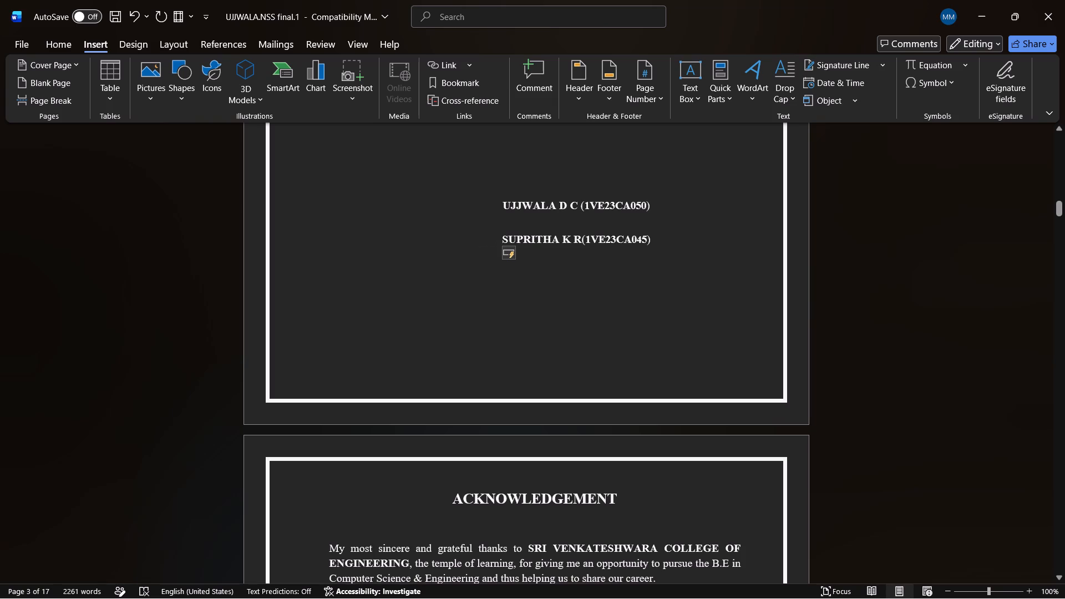
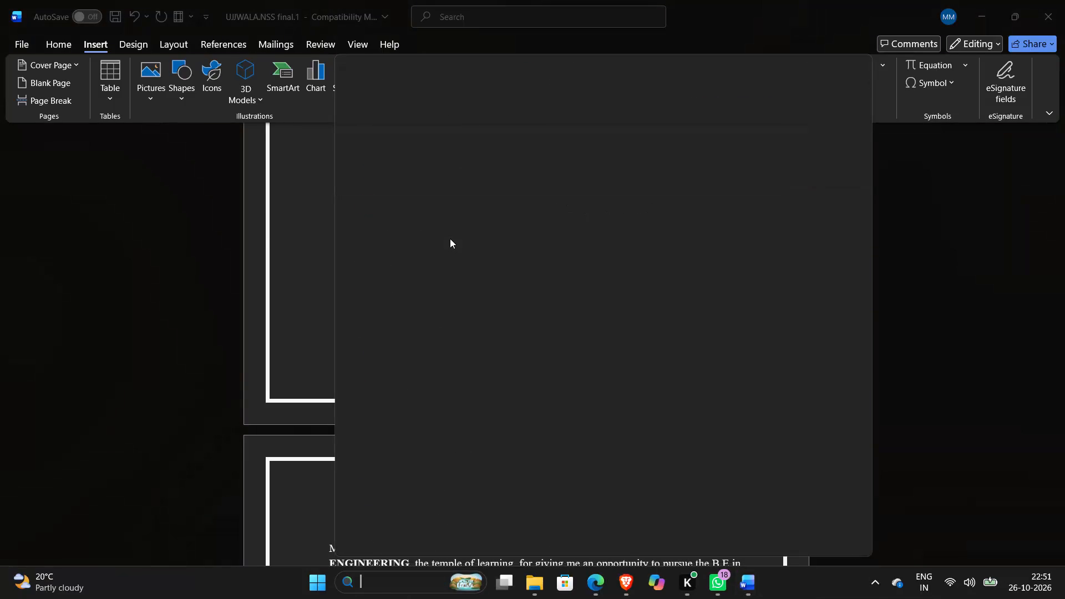
left_click(170, 237)
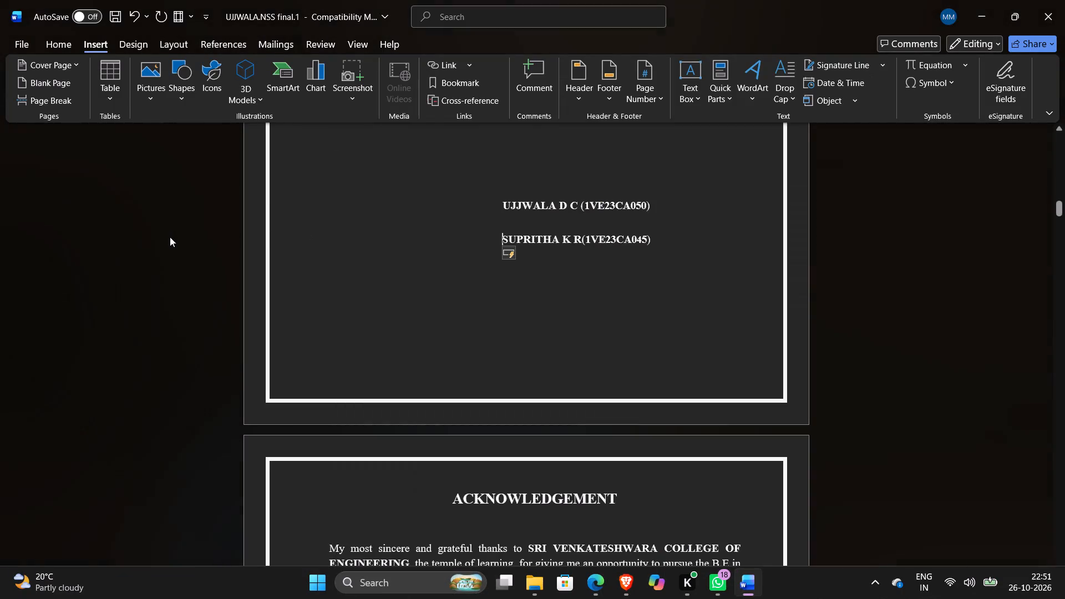